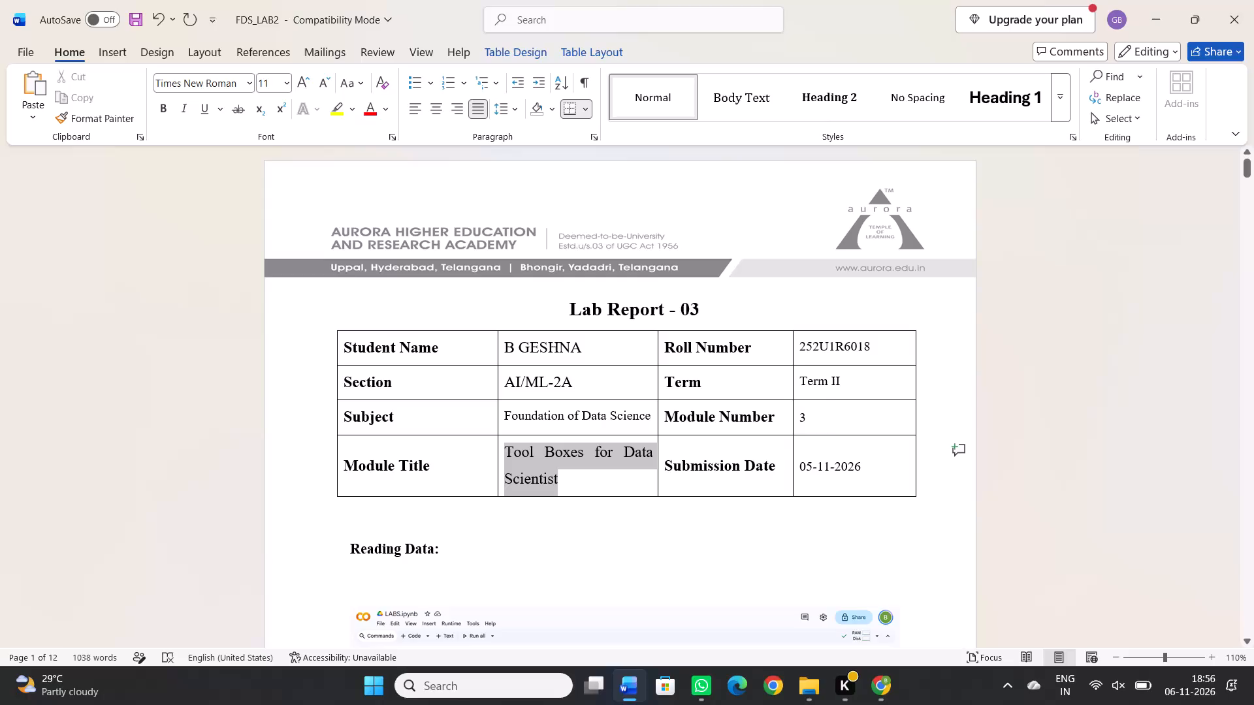
Replace the selected Module Title entry in the report's details table with the copied title "Data Analysis and Data Analytics".
{"action": "key", "text": "ctrl+v"}
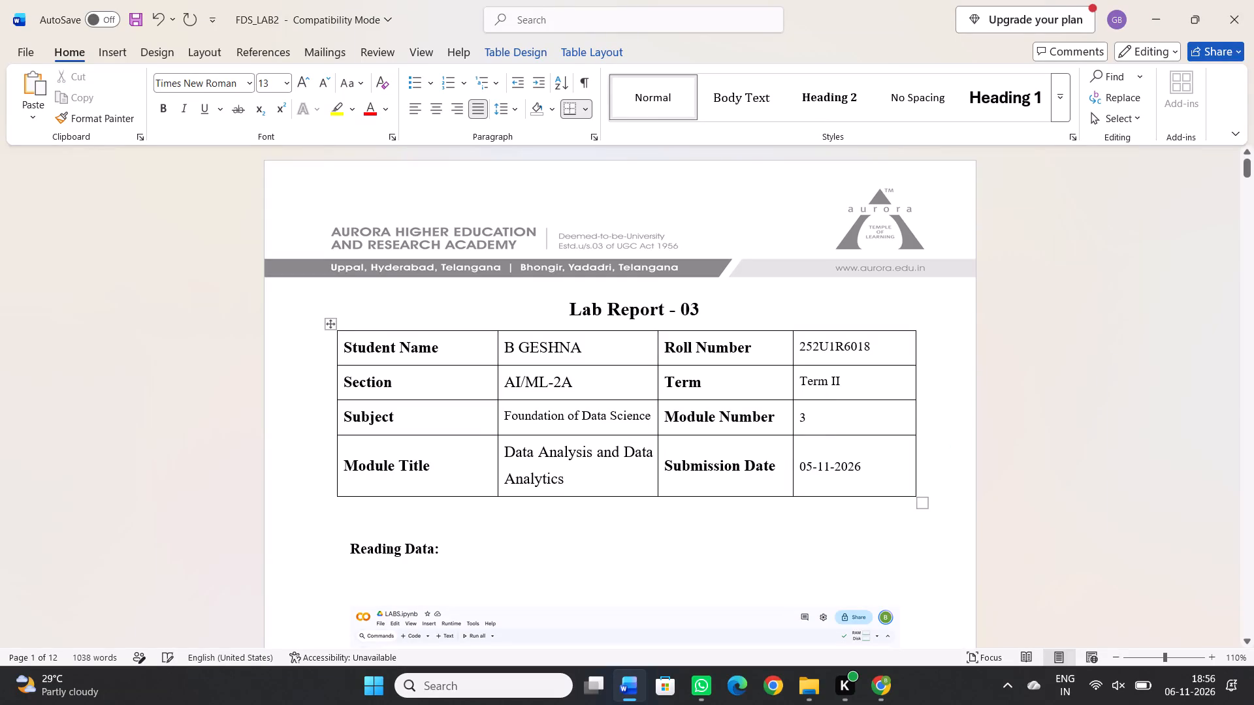
{"action": "scroll", "coordinate": [685, 561], "scroll_direction": "down", "scroll_amount": 1}
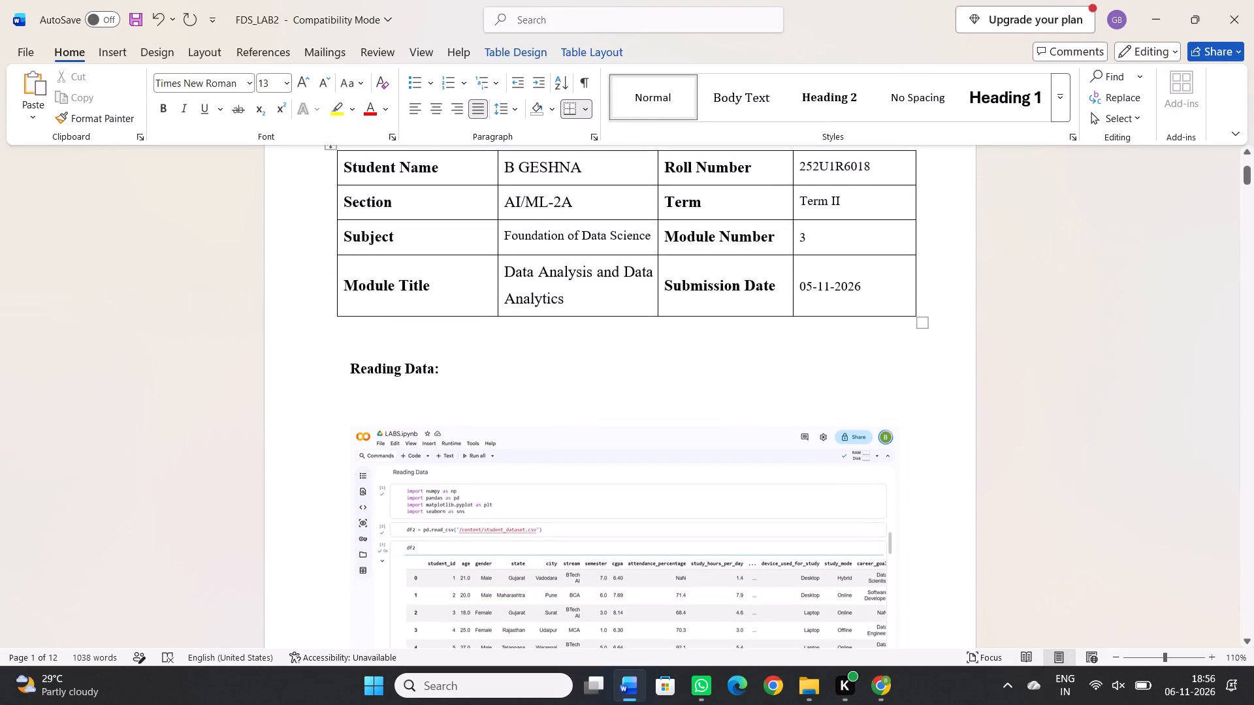
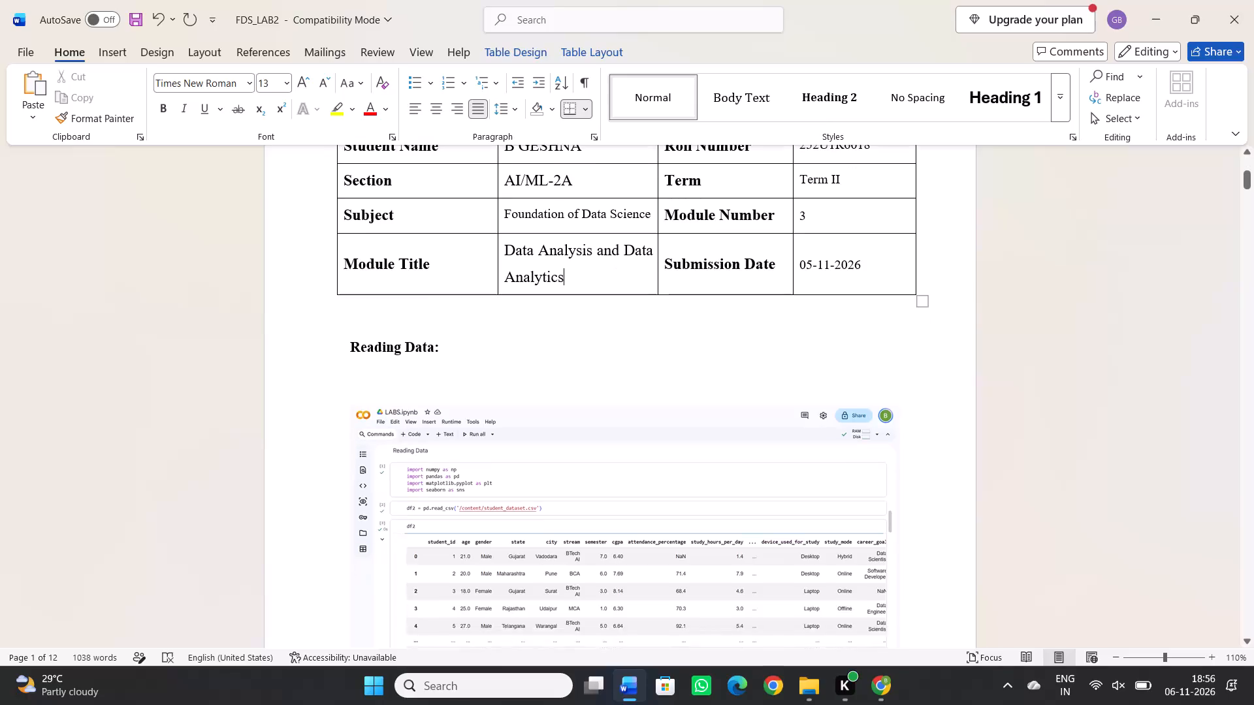
Delete all the old report content below the details table, from the "Reading Data:" heading through to the document's end.
{"action": "scroll", "coordinate": [370, 304], "scroll_direction": "up", "scroll_amount": 1}
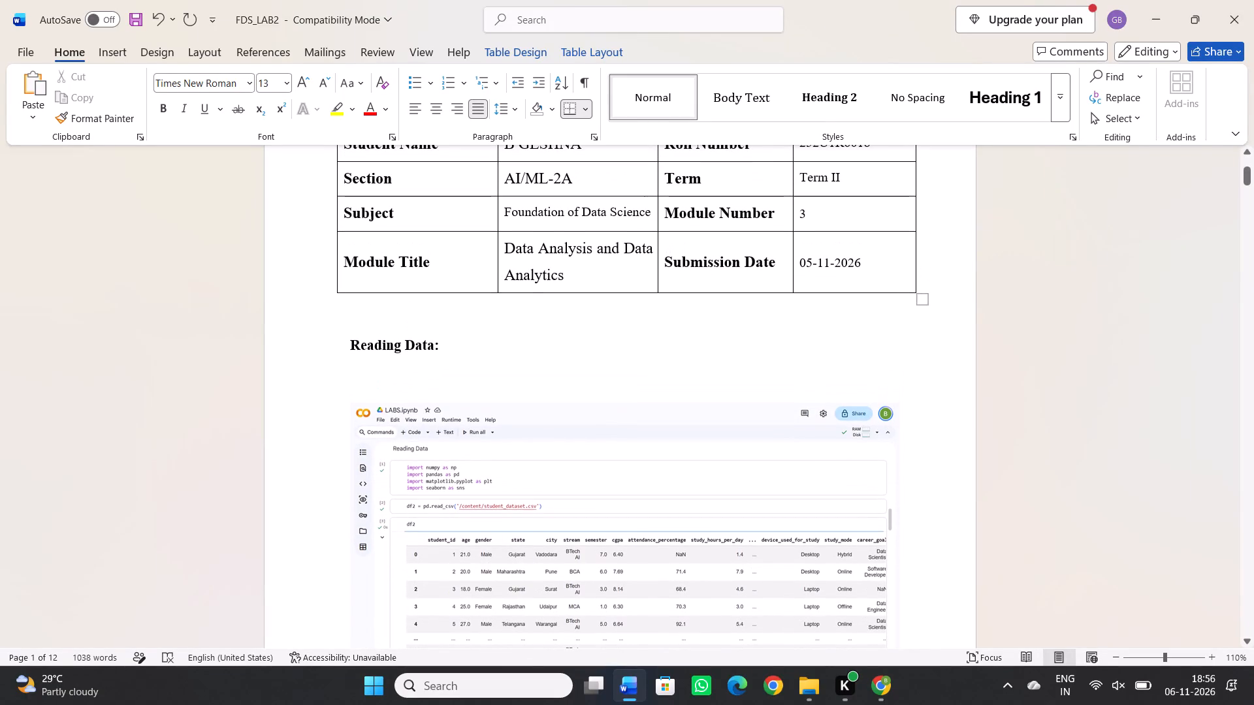
{"action": "left_click_drag", "start_coordinate": [348, 347], "coordinate": [575, 704]}
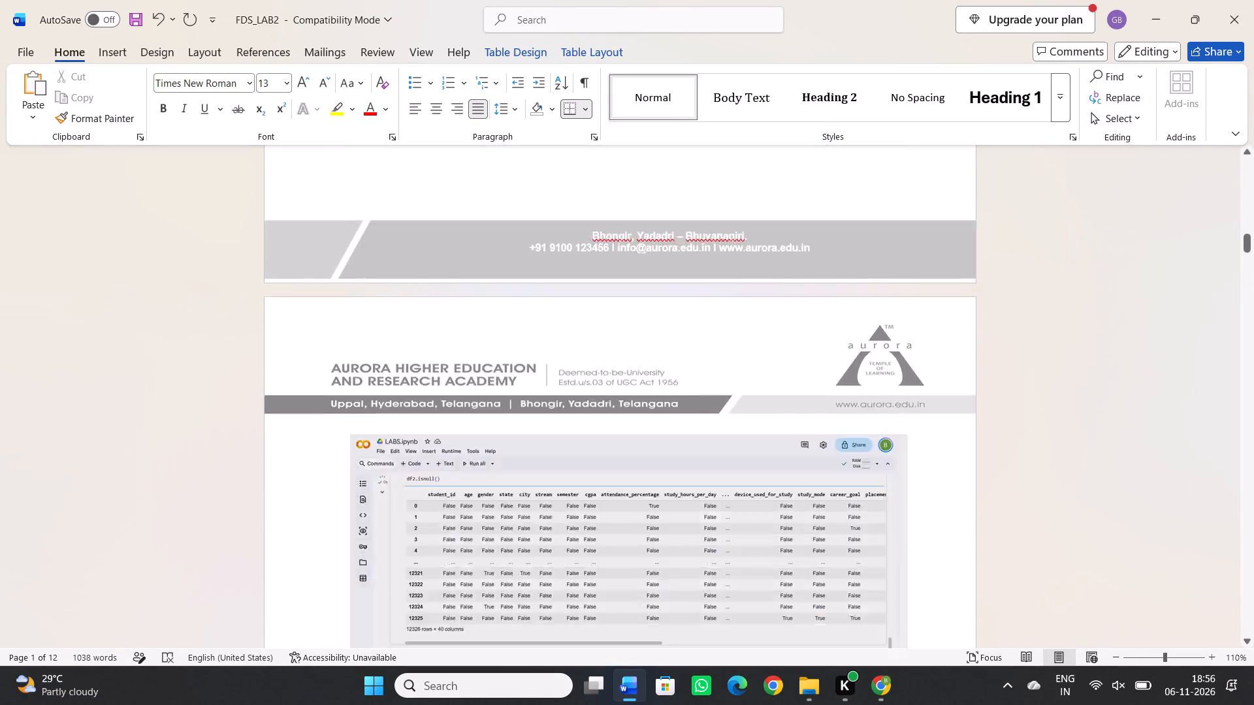
{"action": "left_click_drag", "start_coordinate": [575, 704], "coordinate": [577, 704]}
{"action": "key", "text": "BackSpace"}
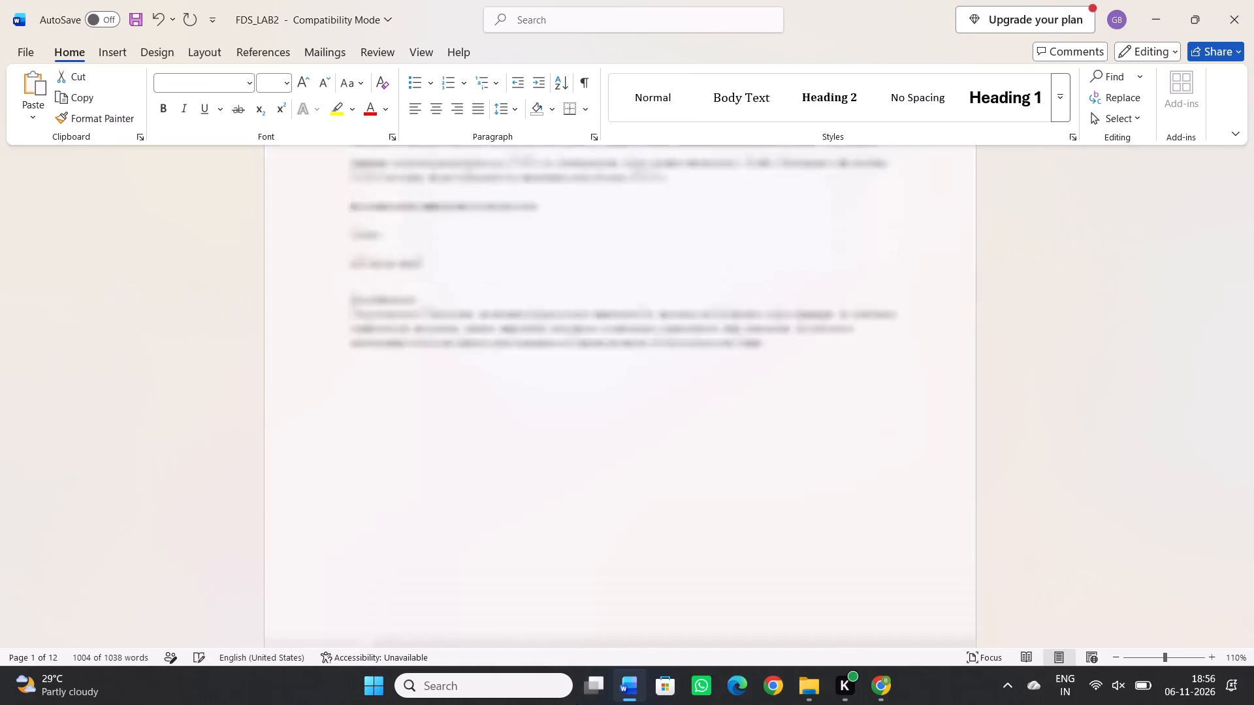
{"action": "scroll", "coordinate": [630, 620], "scroll_direction": "up", "scroll_amount": 2}
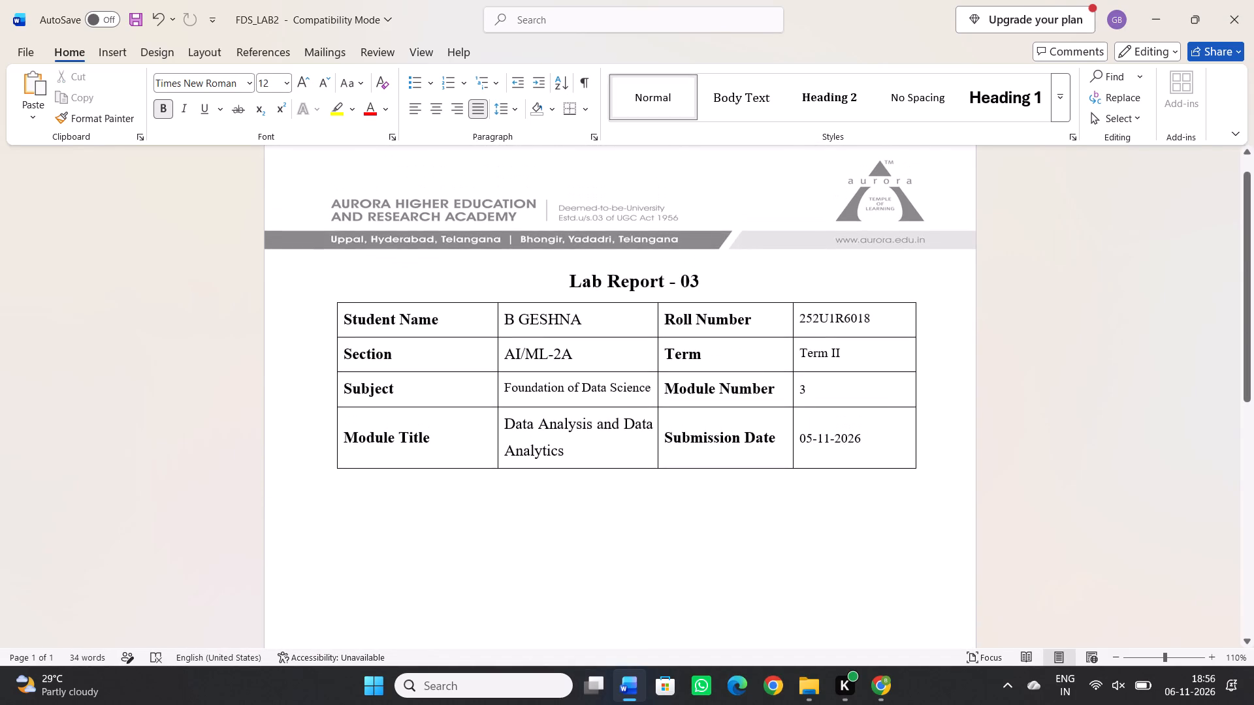
Capture a full-screen screenshot of the Colab notebook's LAB3 Dataset Preprocessing section and paste it below the details table in the Word report.
{"action": "key", "text": "alt+Tab"}
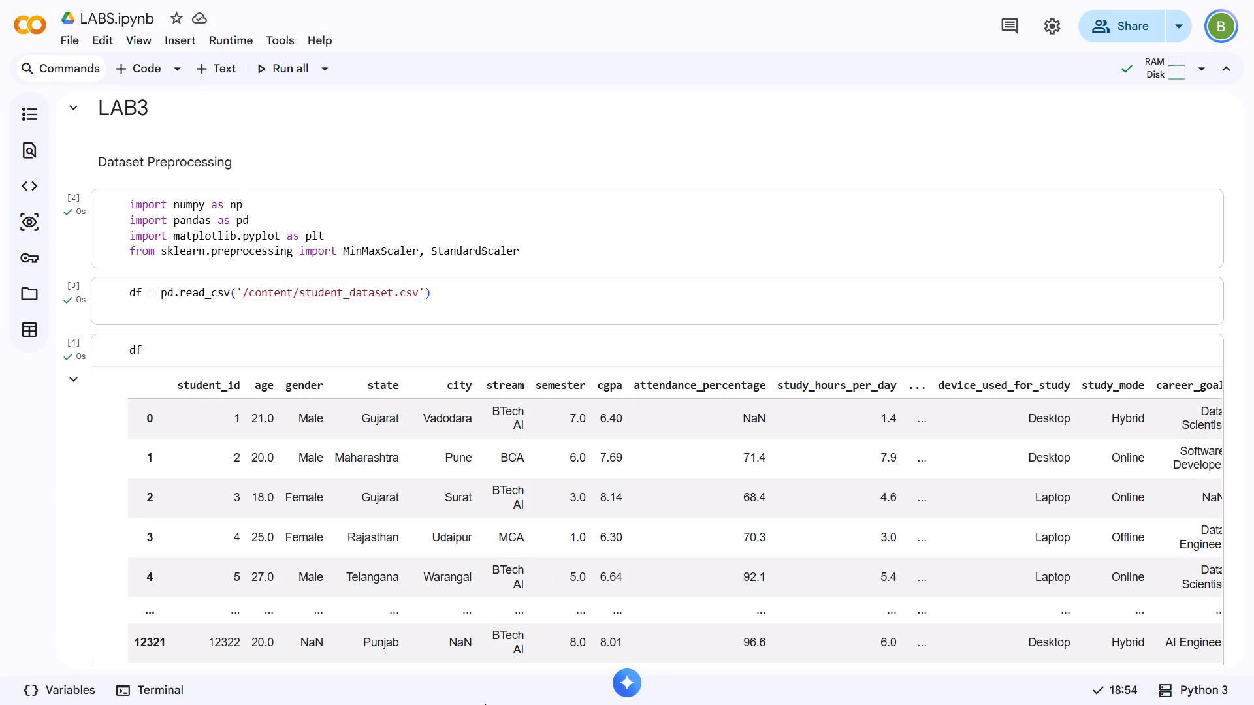
{"action": "key", "text": "super+Print"}
{"action": "key", "text": "alt+Tab"}
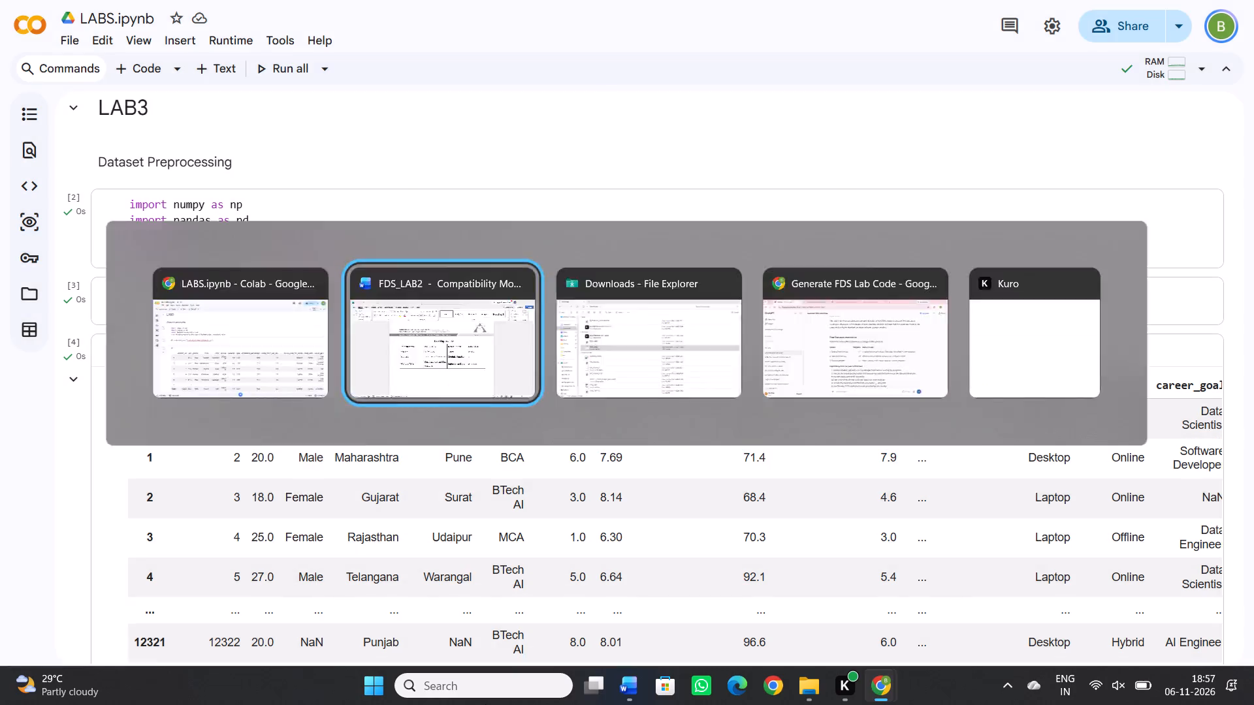
{"action": "key", "text": "ctrl+v"}
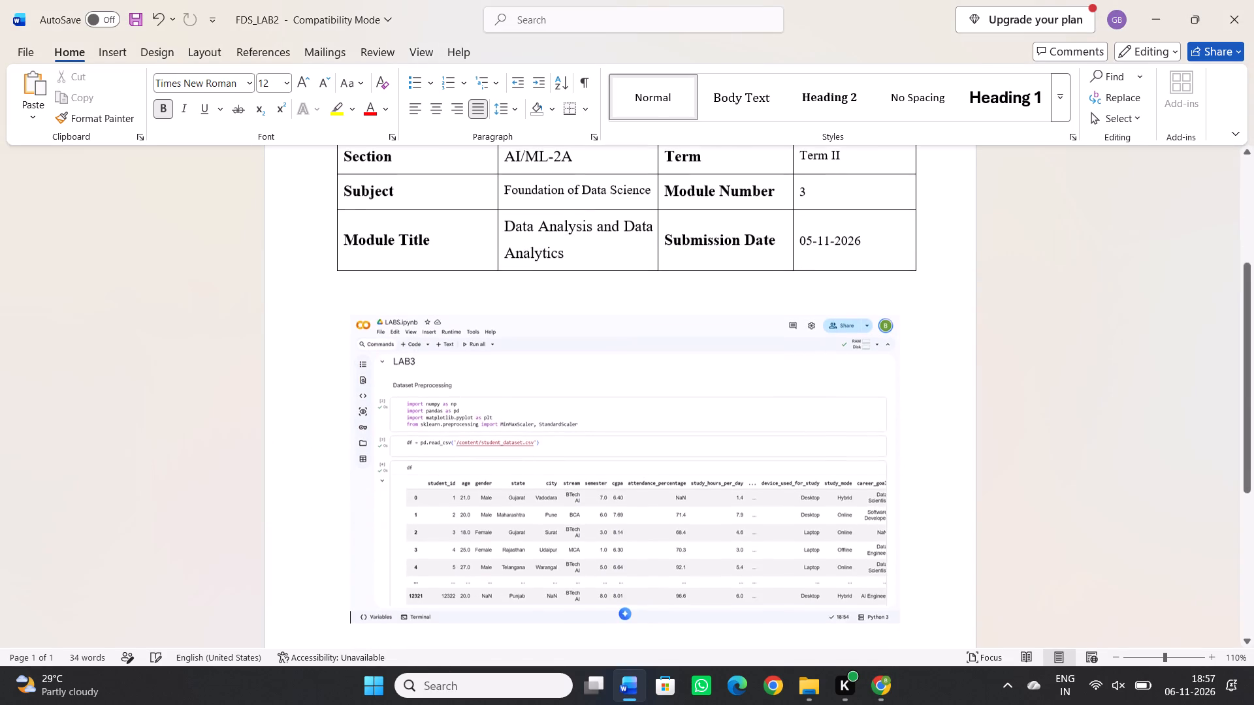
Add four line breaks after the LAB3 screenshot, capture the Colab df.isnull().sum() cell with its output, and paste it there in the Word report.
{"action": "scroll", "coordinate": [419, 596], "scroll_direction": "down", "scroll_amount": 1}
{"action": "left_click", "coordinate": [914, 334]}
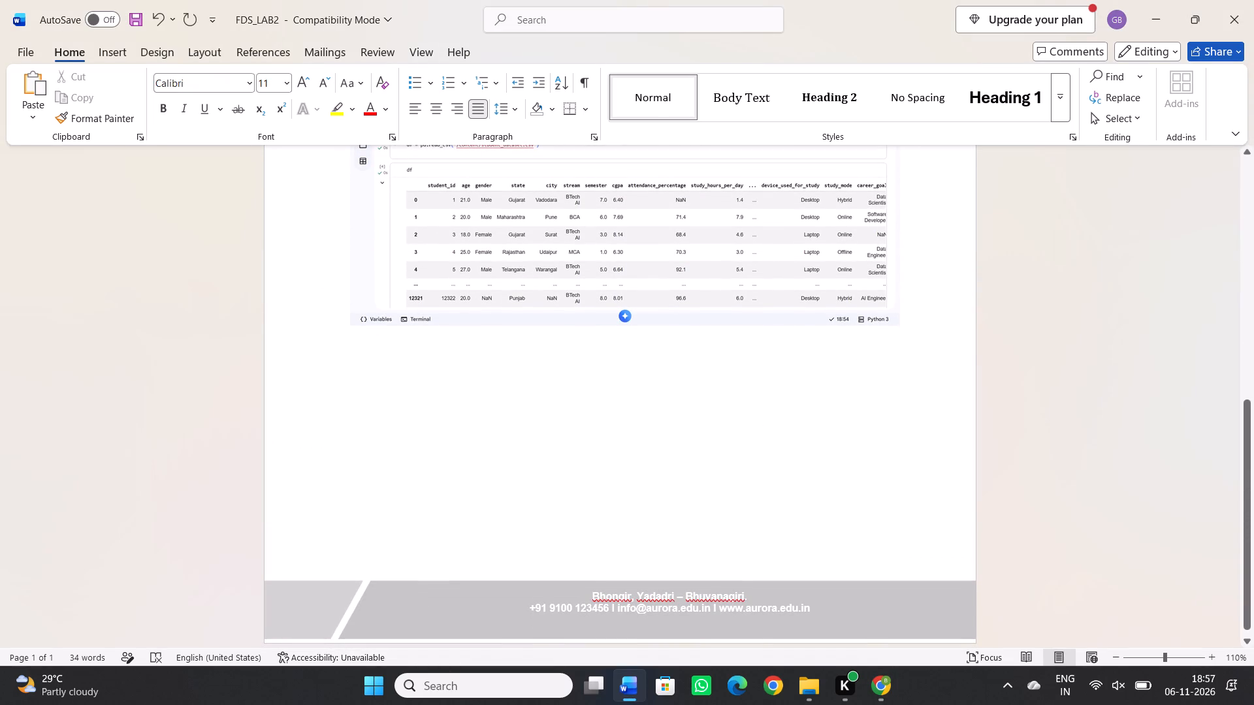
{"action": "key", "text": "Return"}
{"action": "key", "text": "Return"}
{"action": "key", "text": "Return"}
{"action": "key", "text": "Return"}
{"action": "key", "text": "alt+Tab"}
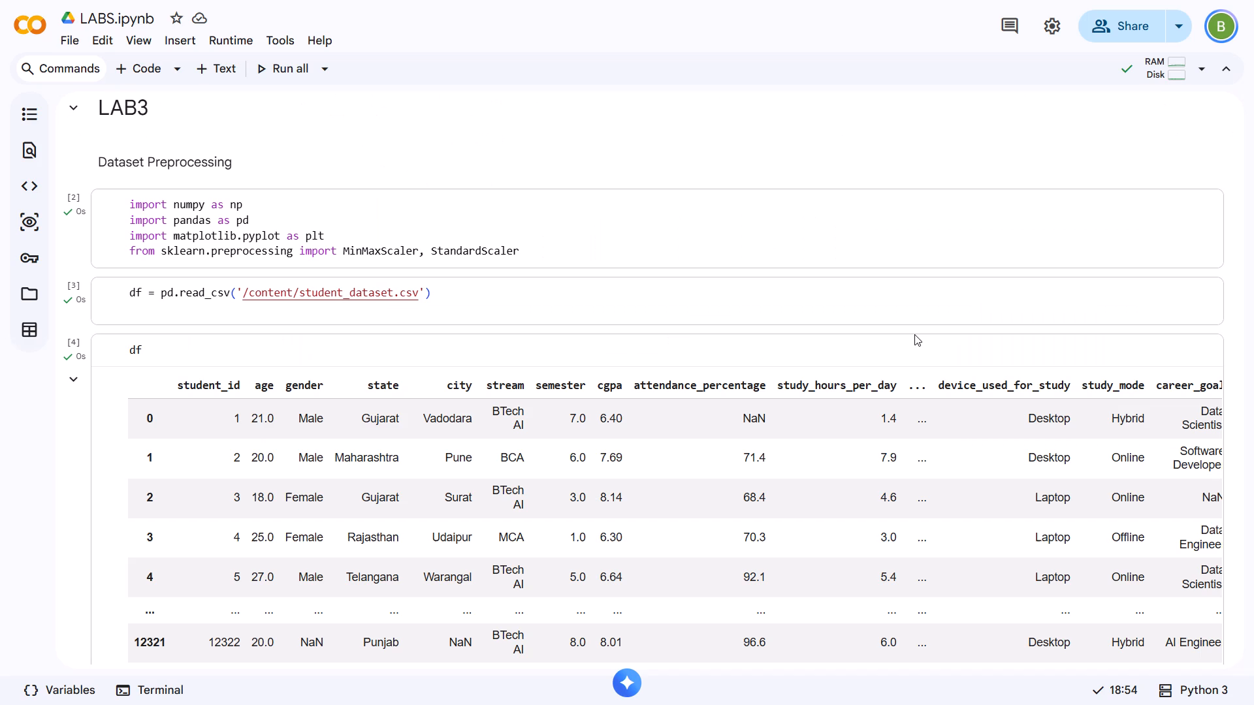
{"action": "scroll", "coordinate": [886, 275], "scroll_direction": "down", "scroll_amount": 2}
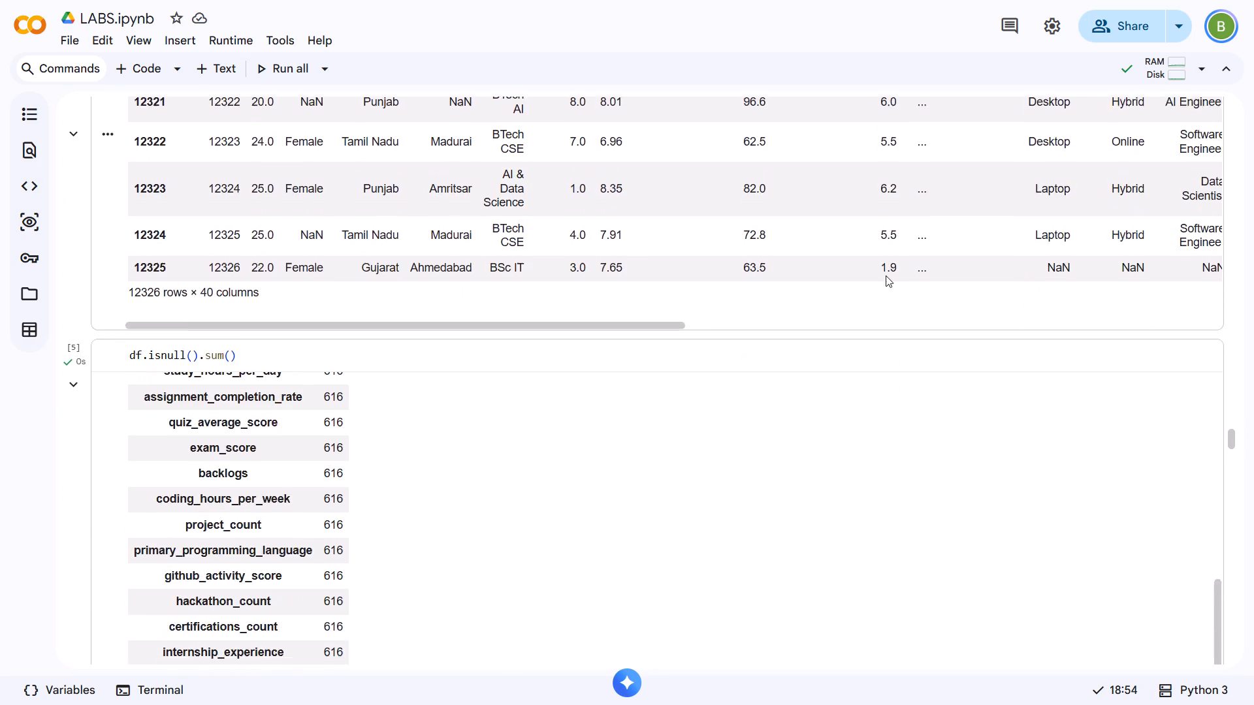
{"action": "scroll", "coordinate": [886, 275], "scroll_direction": "down", "scroll_amount": 3}
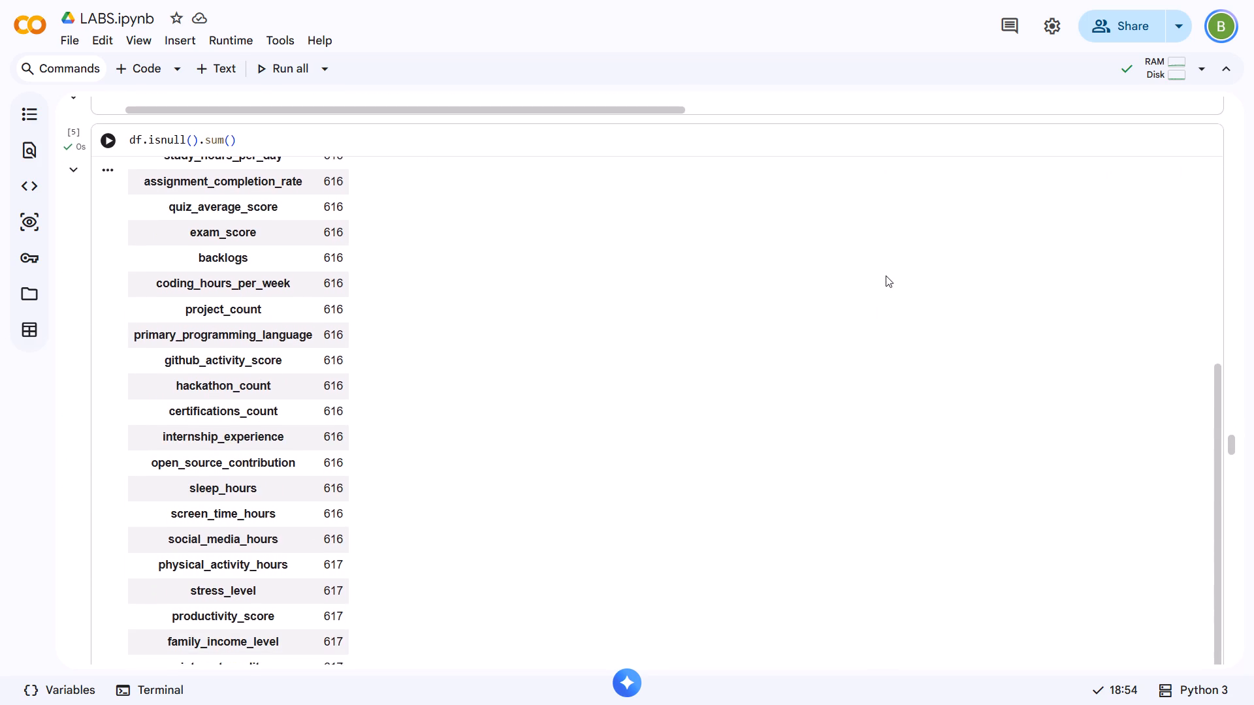
{"action": "scroll", "coordinate": [886, 275], "scroll_direction": "down", "scroll_amount": 2}
{"action": "scroll", "coordinate": [886, 275], "scroll_direction": "right", "scroll_amount": 1}
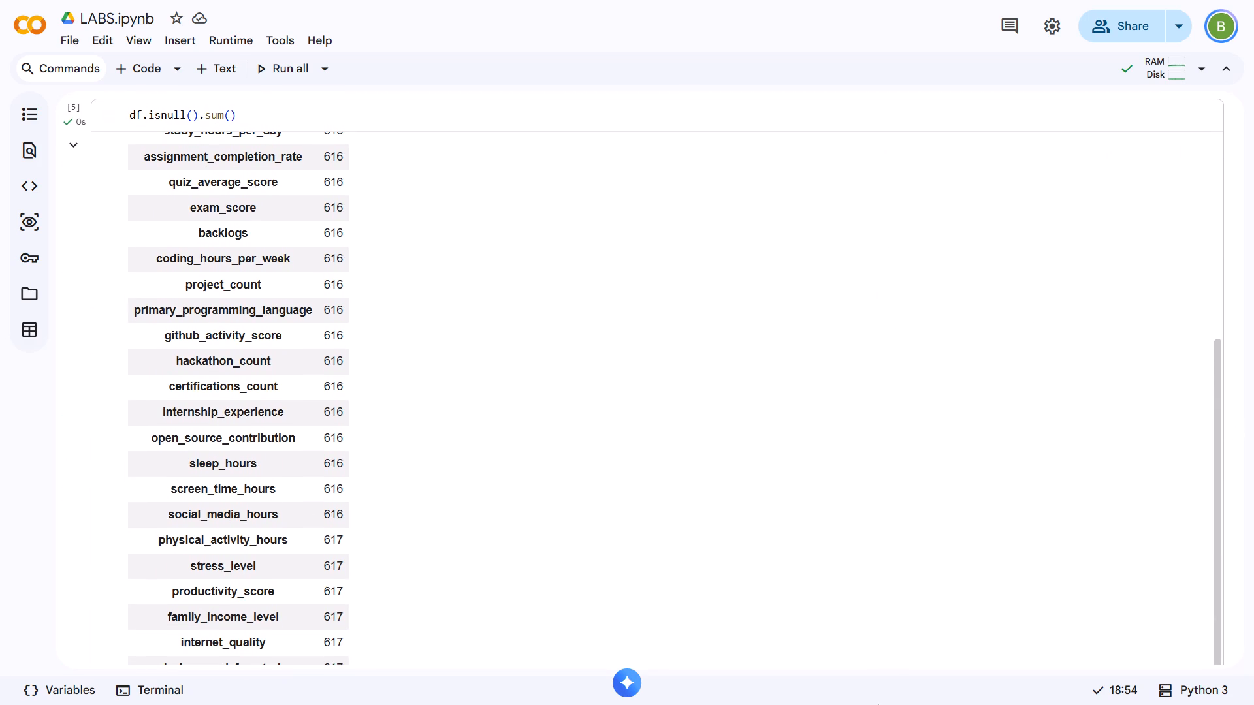
{"action": "key", "text": "super+Print"}
{"action": "key", "text": "alt+Tab"}
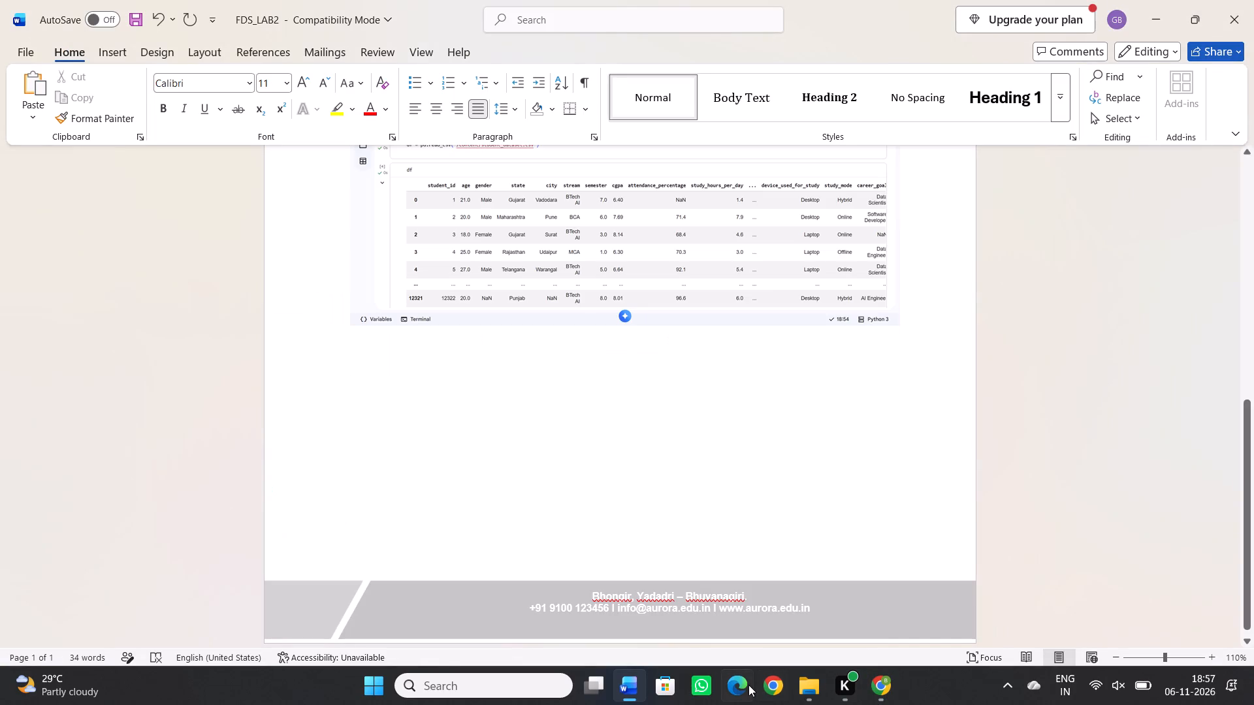
{"action": "key", "text": "ctrl+v"}
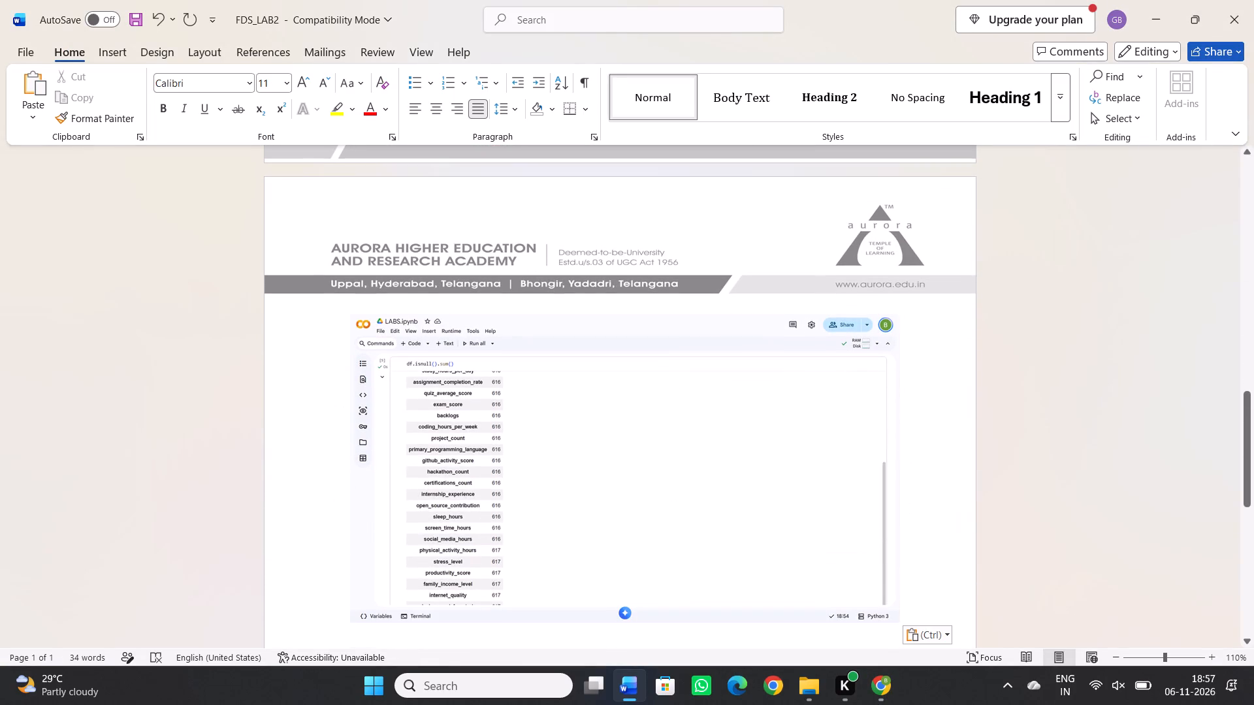
Capture the Colab num_cols median-fill cell with its output and paste it into the Word report, four line breaks after the null-count screenshot.
{"action": "key", "text": "alt+Tab"}
{"action": "scroll", "coordinate": [671, 483], "scroll_direction": "down", "scroll_amount": 5}
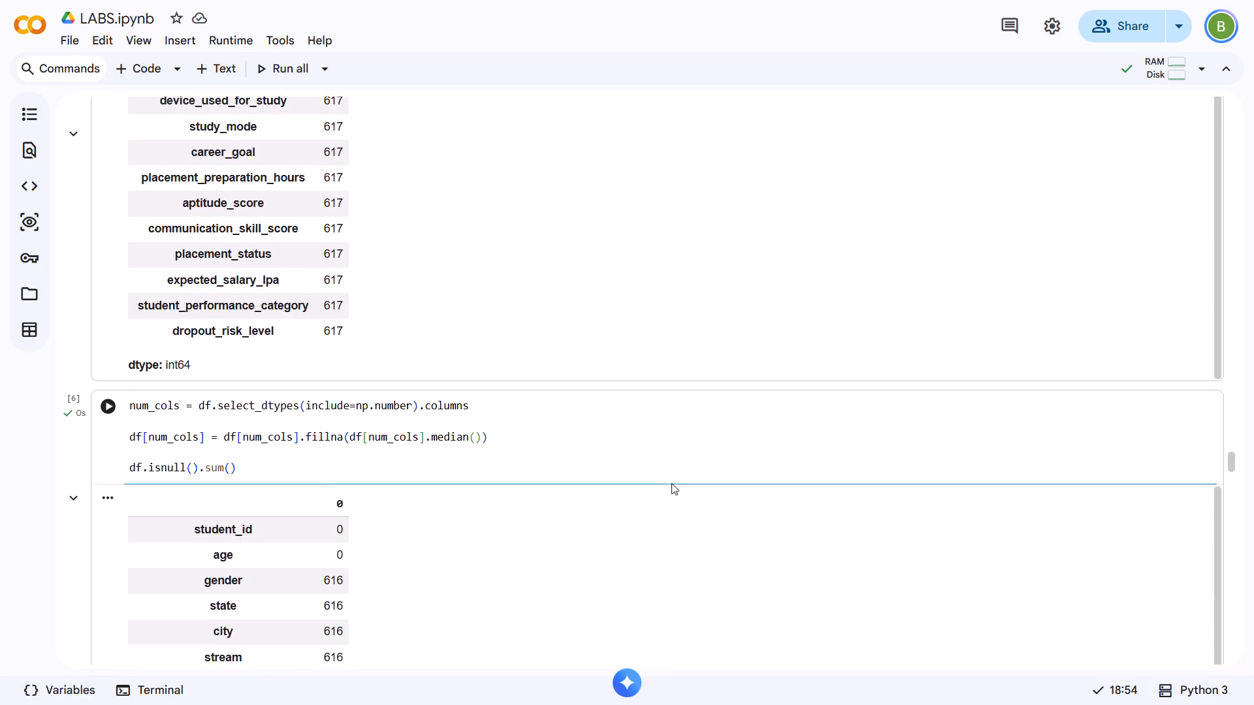
{"action": "scroll", "coordinate": [671, 483], "scroll_direction": "down", "scroll_amount": 4}
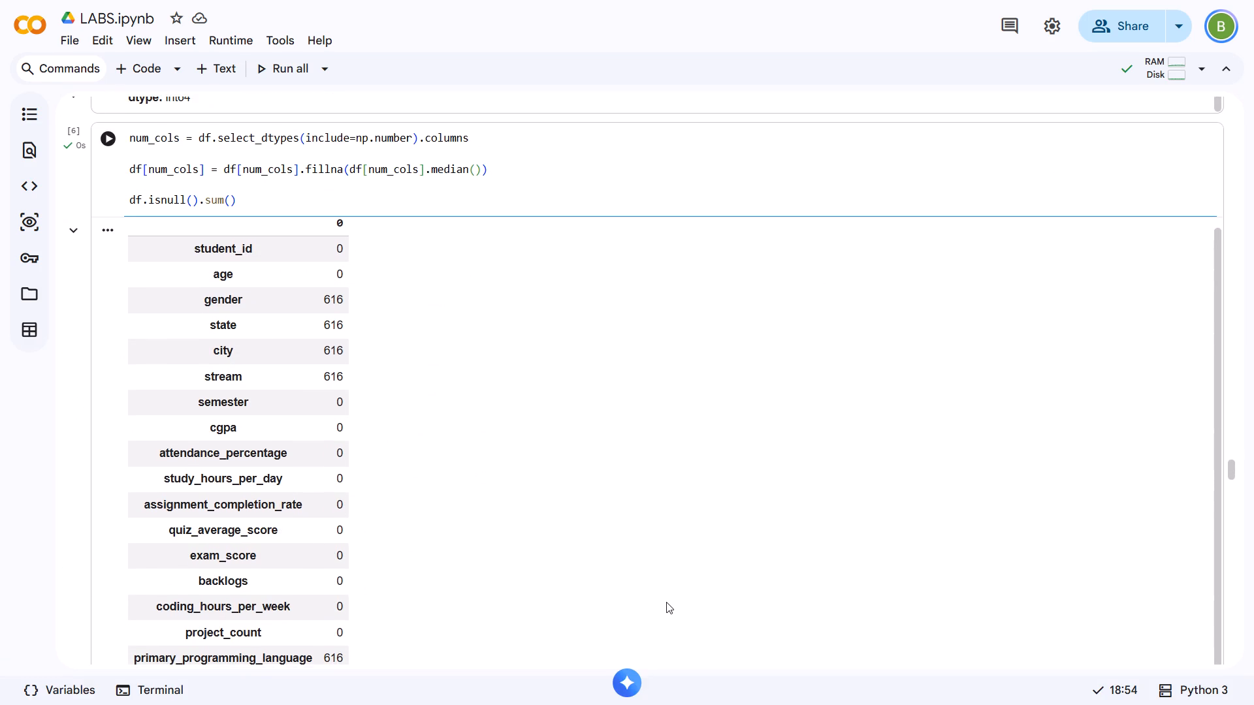
{"action": "left_click", "coordinate": [666, 602]}
{"action": "scroll", "coordinate": [666, 602], "scroll_direction": "up", "scroll_amount": 1}
{"action": "scroll", "coordinate": [661, 201], "scroll_direction": "down", "scroll_amount": 1}
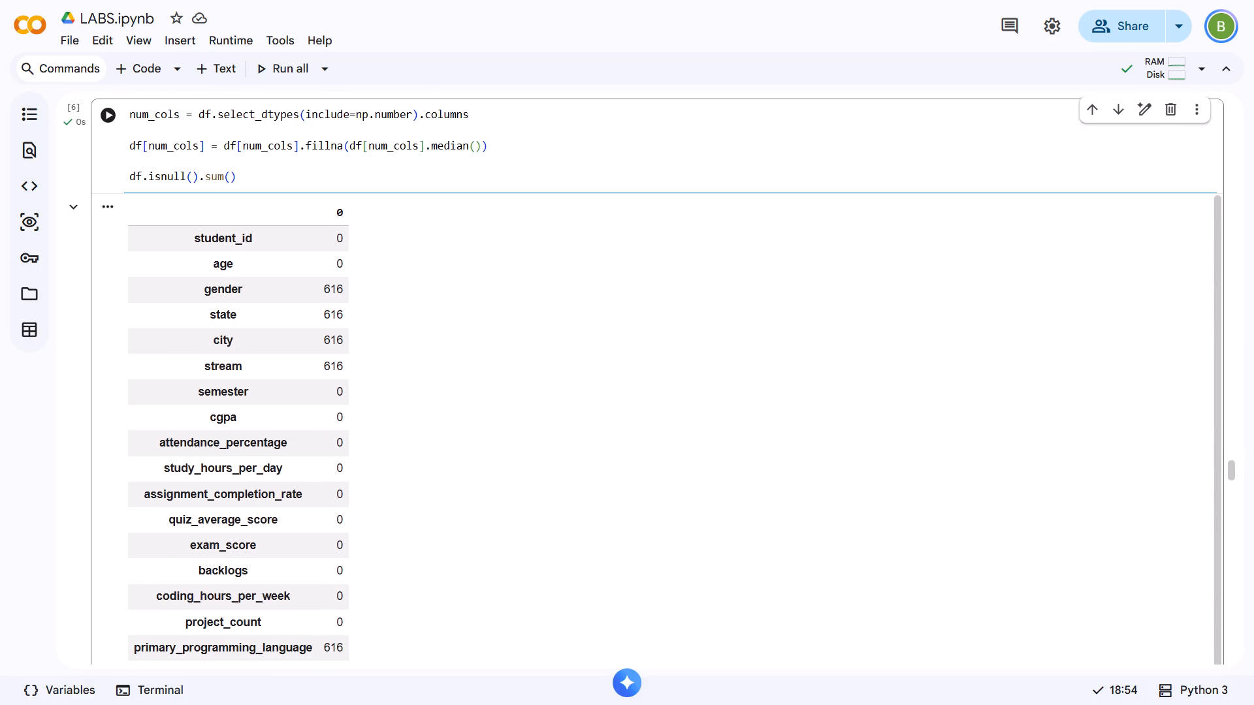
{"action": "scroll", "coordinate": [661, 201], "scroll_direction": "down", "scroll_amount": 1}
{"action": "key", "text": "super+Print"}
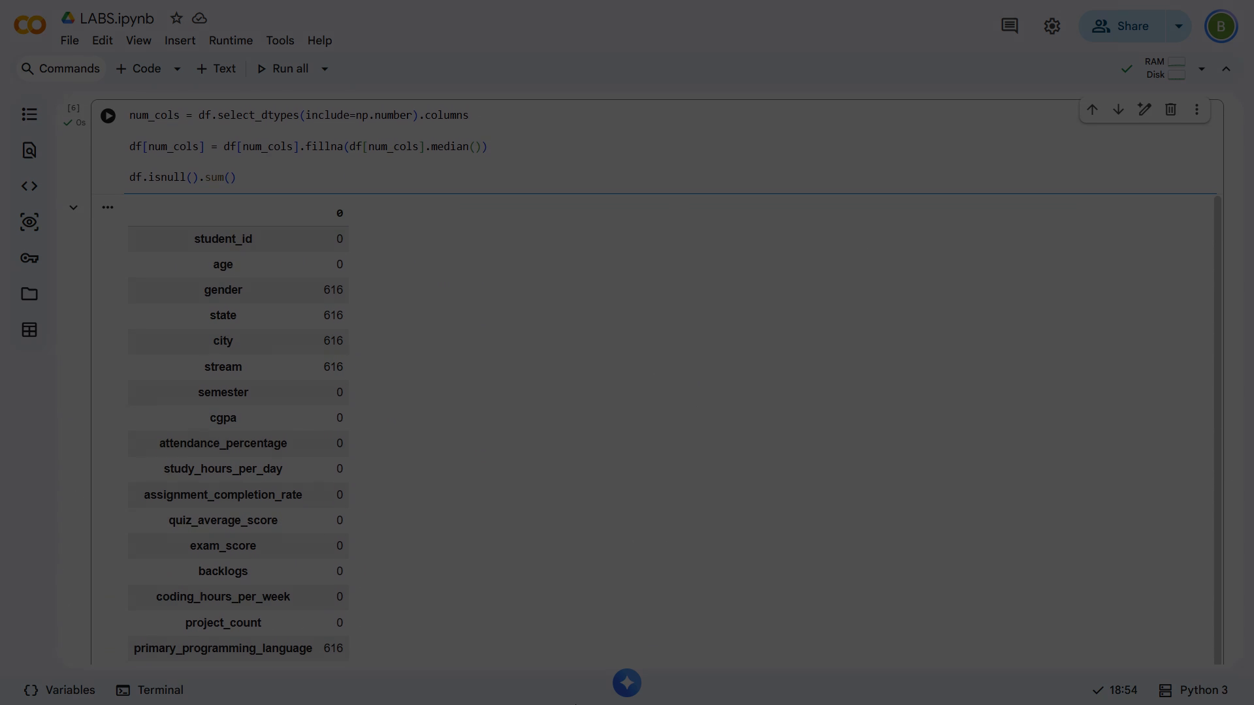
{"action": "key", "text": "alt+Tab"}
{"action": "scroll", "coordinate": [500, 625], "scroll_direction": "down", "scroll_amount": 2}
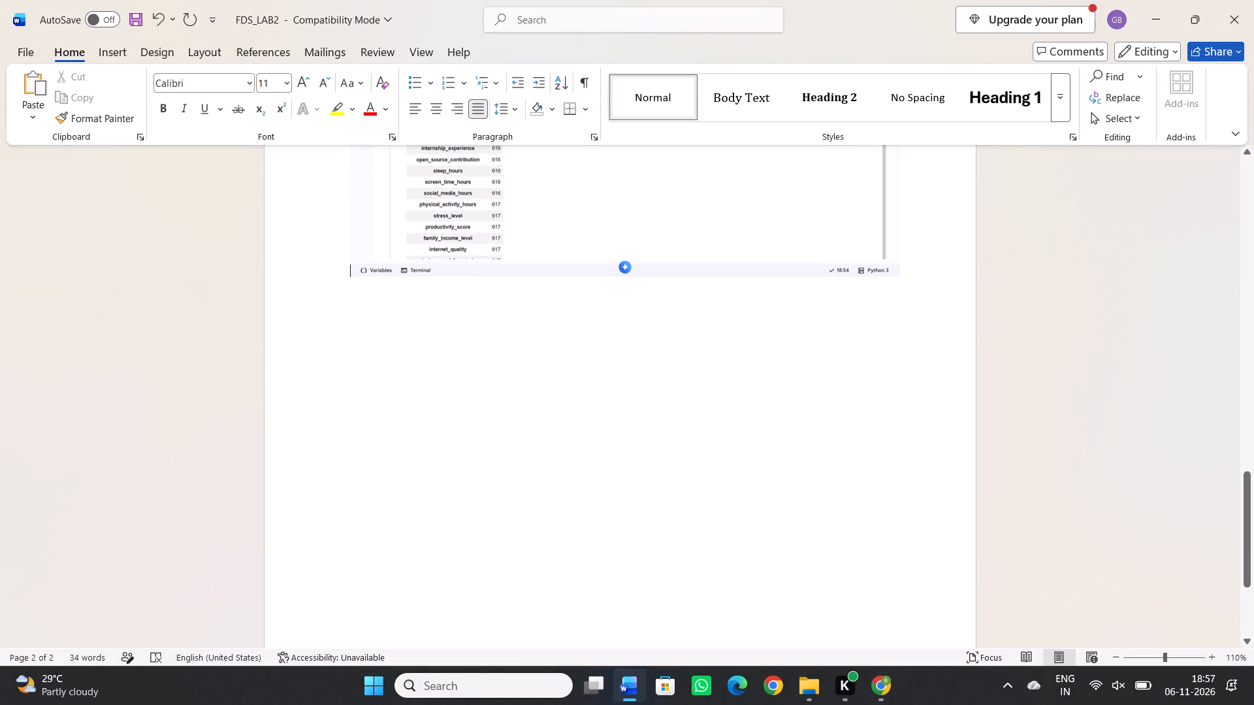
{"action": "left_click", "coordinate": [944, 250]}
{"action": "key", "text": "Return"}
{"action": "key", "text": "Return"}
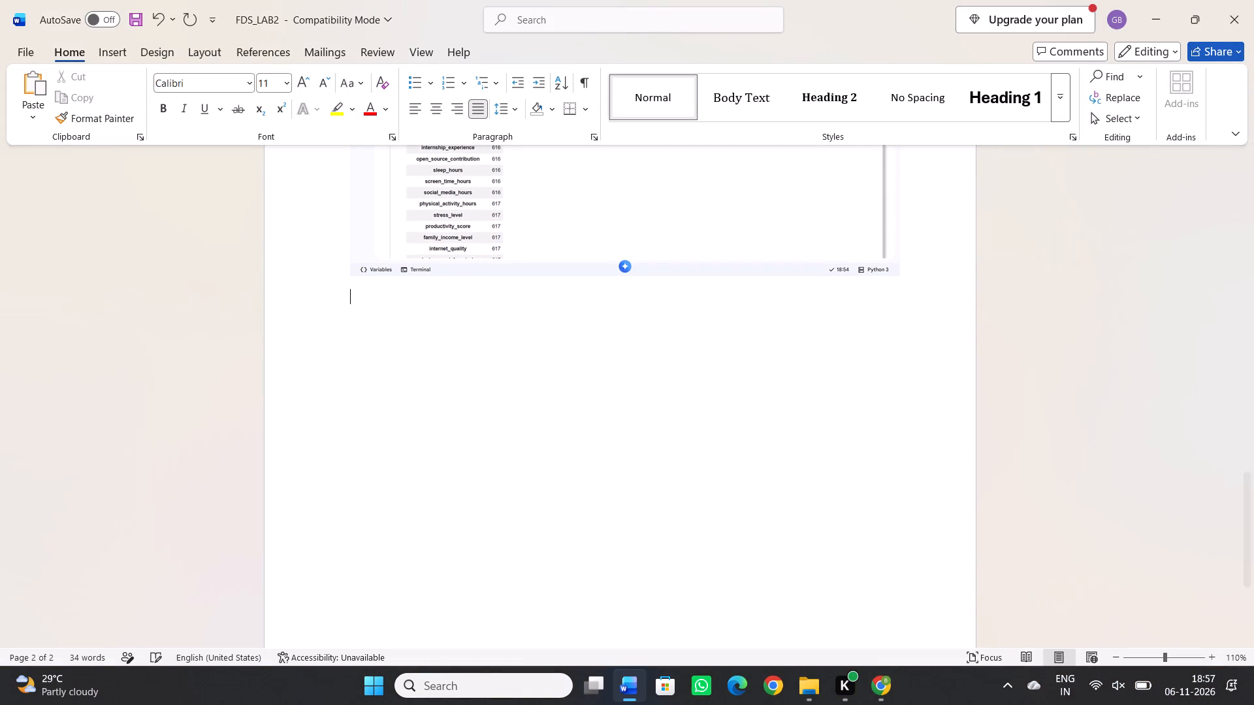
{"action": "key", "text": "Return"}
{"action": "key", "text": "Return"}
{"action": "key", "text": "ctrl+v"}
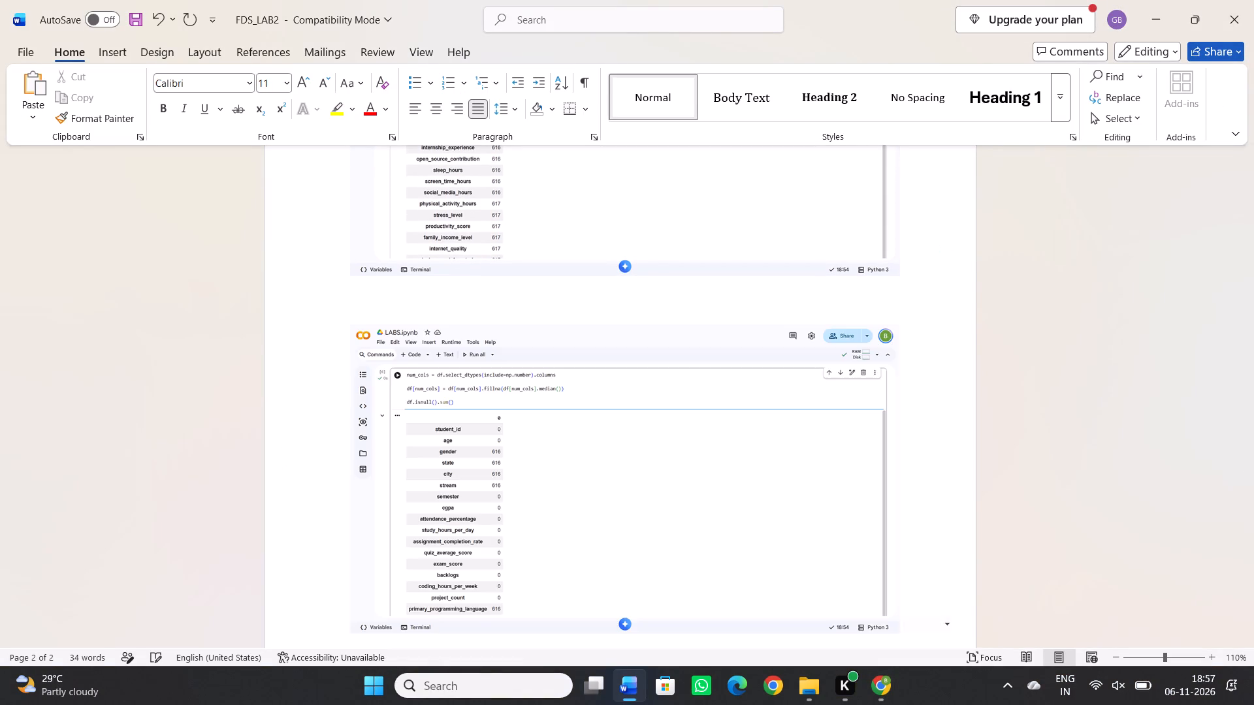
Capture the Colab cat_cols mode-fill cell with its output and paste it on a new page of the Word report, using blank lines as spacing.
{"action": "scroll", "coordinate": [944, 250], "scroll_direction": "down", "scroll_amount": 2}
{"action": "key", "text": "alt+Tab"}
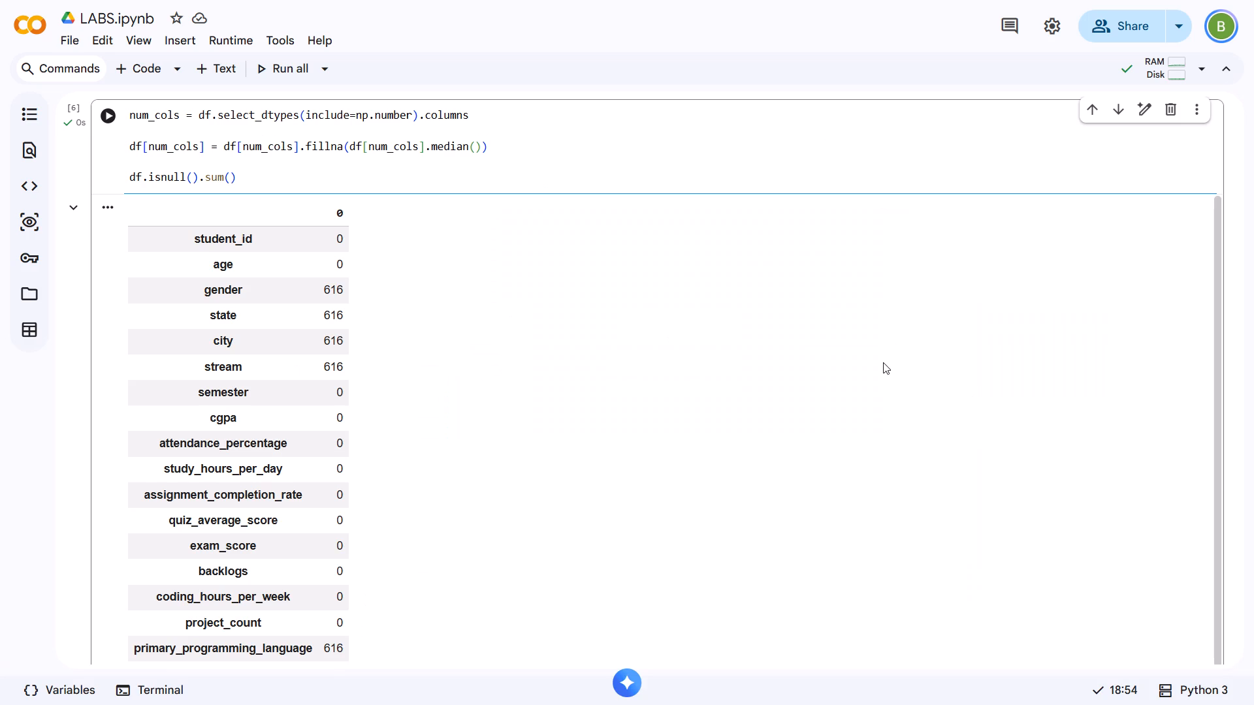
{"action": "scroll", "coordinate": [883, 362], "scroll_direction": "down", "scroll_amount": 6}
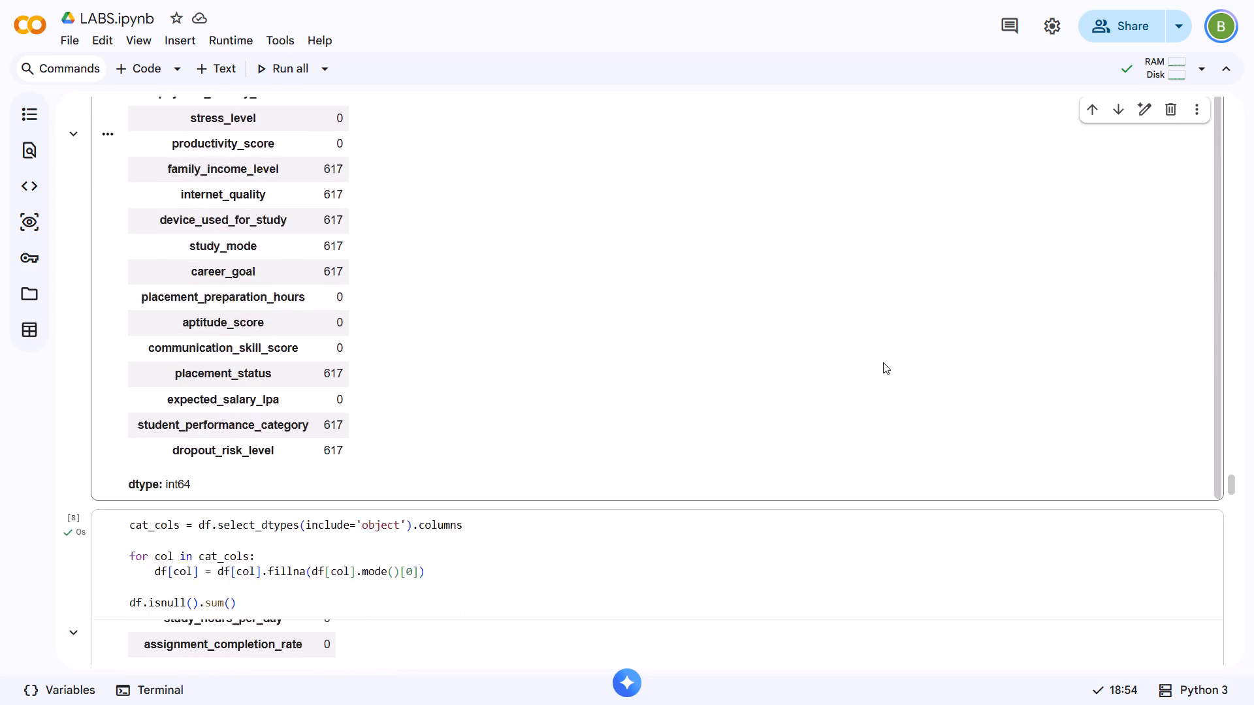
{"action": "scroll", "coordinate": [883, 362], "scroll_direction": "down", "scroll_amount": 6}
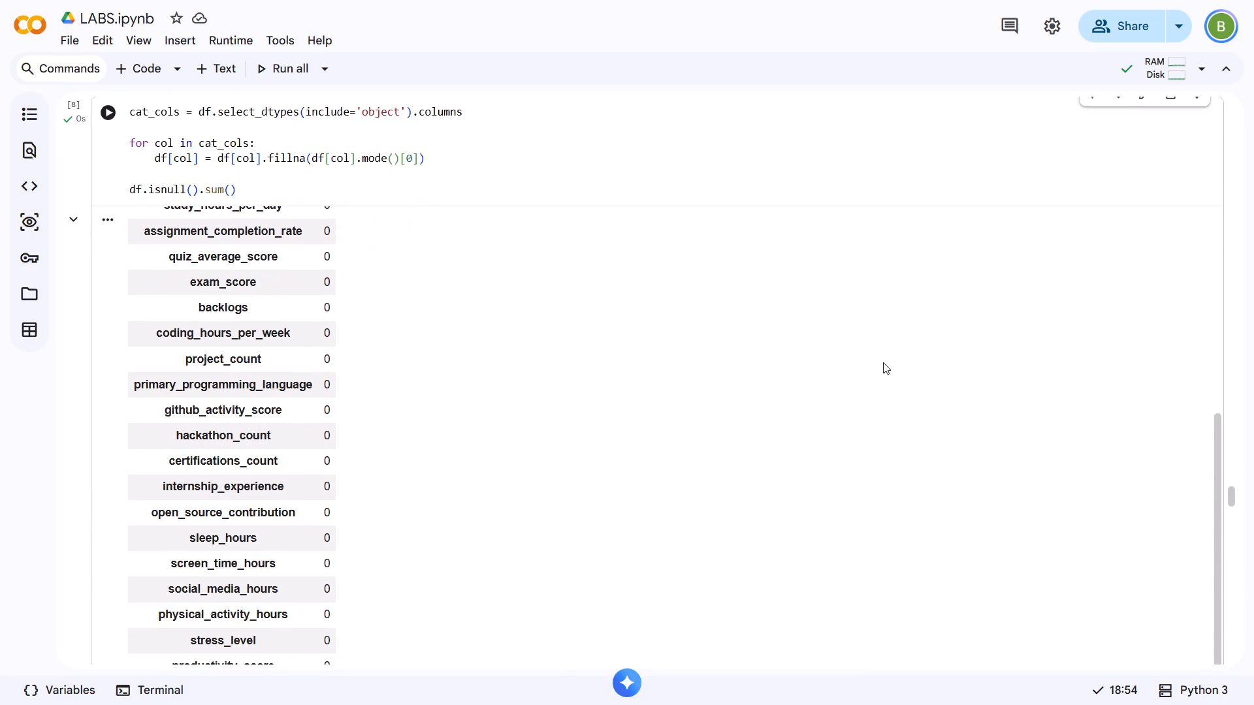
{"action": "scroll", "coordinate": [883, 362], "scroll_direction": "down", "scroll_amount": 2}
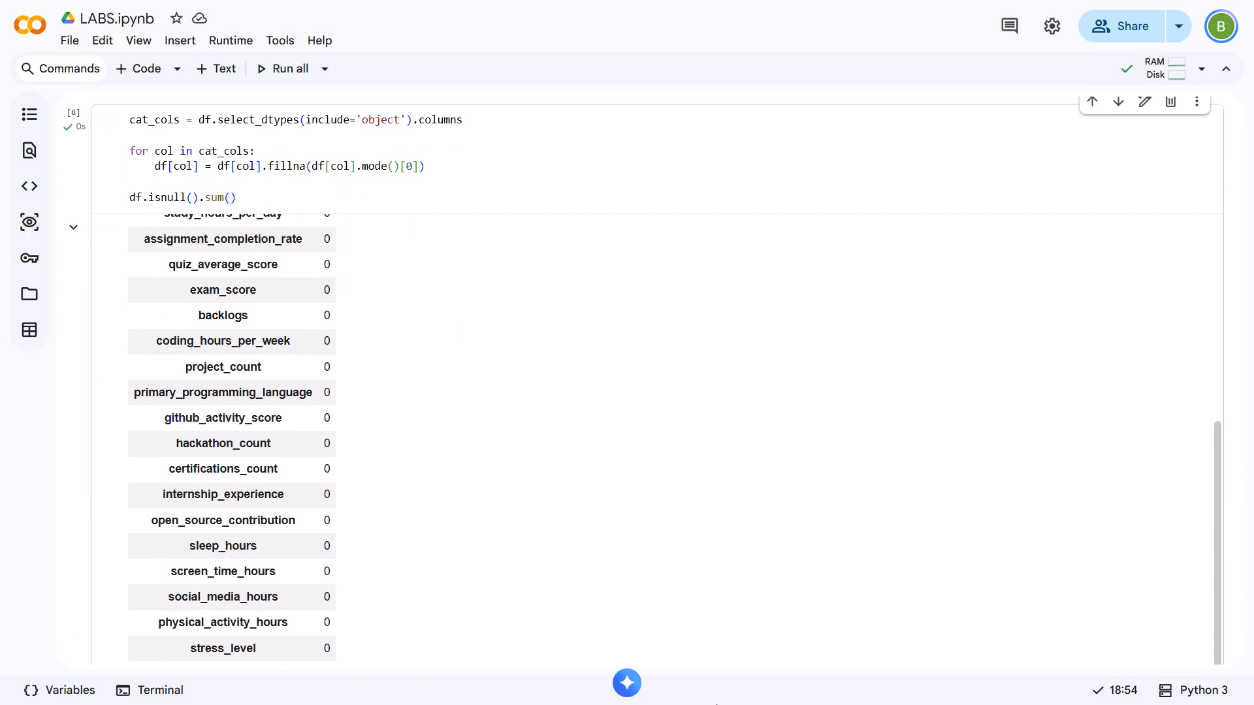
{"action": "key", "text": "super+Print"}
{"action": "key", "text": "alt+Tab"}
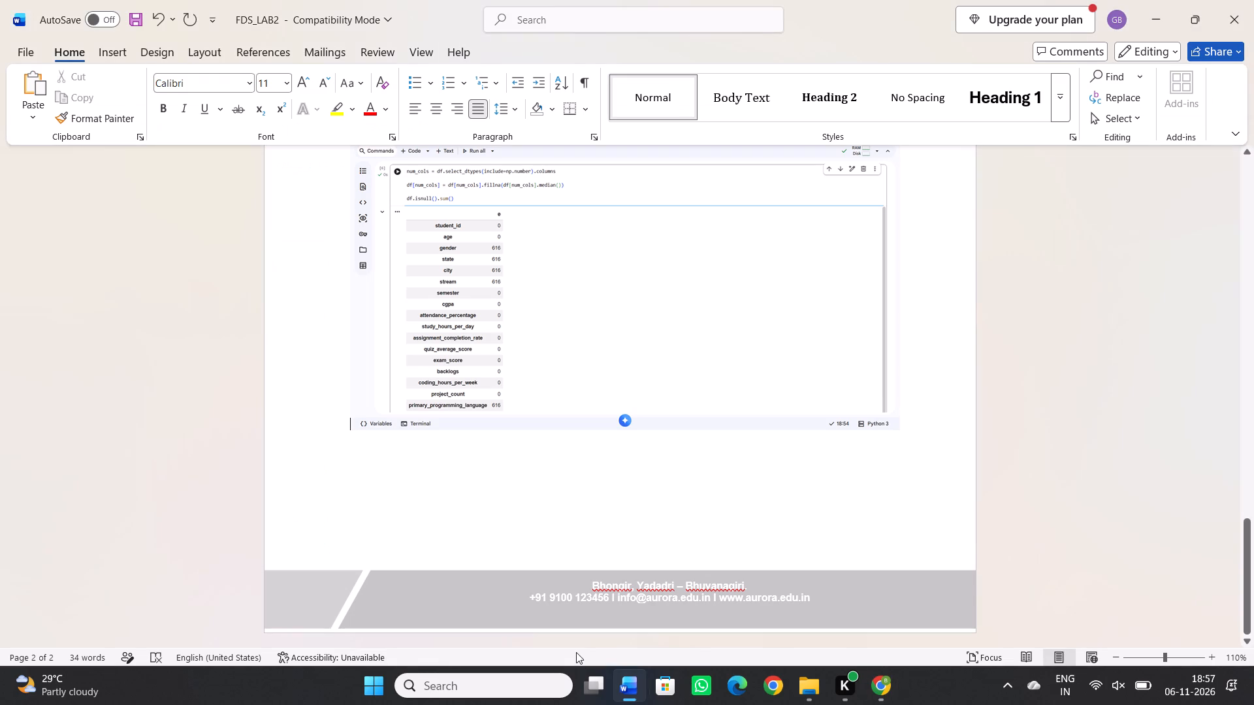
{"action": "scroll", "coordinate": [576, 652], "scroll_direction": "down", "scroll_amount": 1}
{"action": "left_click", "coordinate": [935, 433]}
{"action": "key", "text": "Return"}
{"action": "key", "text": "Return"}
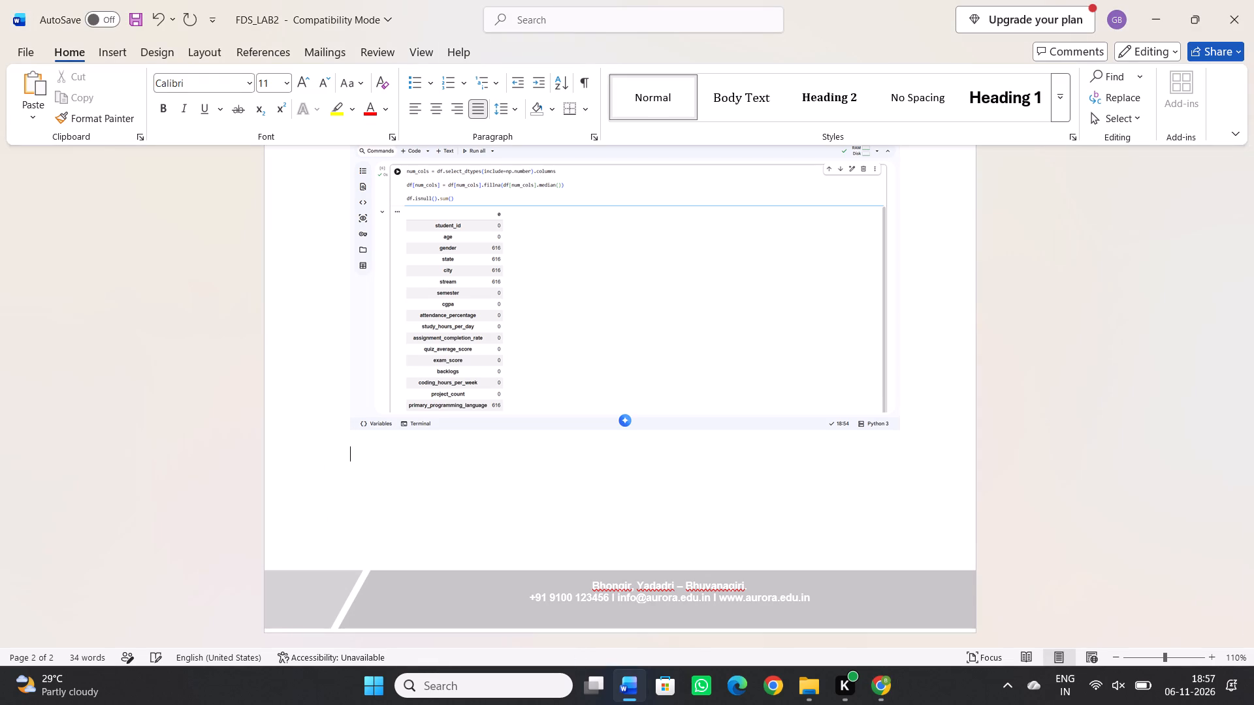
{"action": "key", "text": "Return"}
{"action": "key", "text": "Return"}
{"action": "key", "text": "Return"}
{"action": "key", "text": "Return"}
{"action": "key", "text": "Return"}
{"action": "key", "text": "Return"}
{"action": "key", "text": "Return"}
{"action": "key", "text": "Return"}
{"action": "key", "text": "Return"}
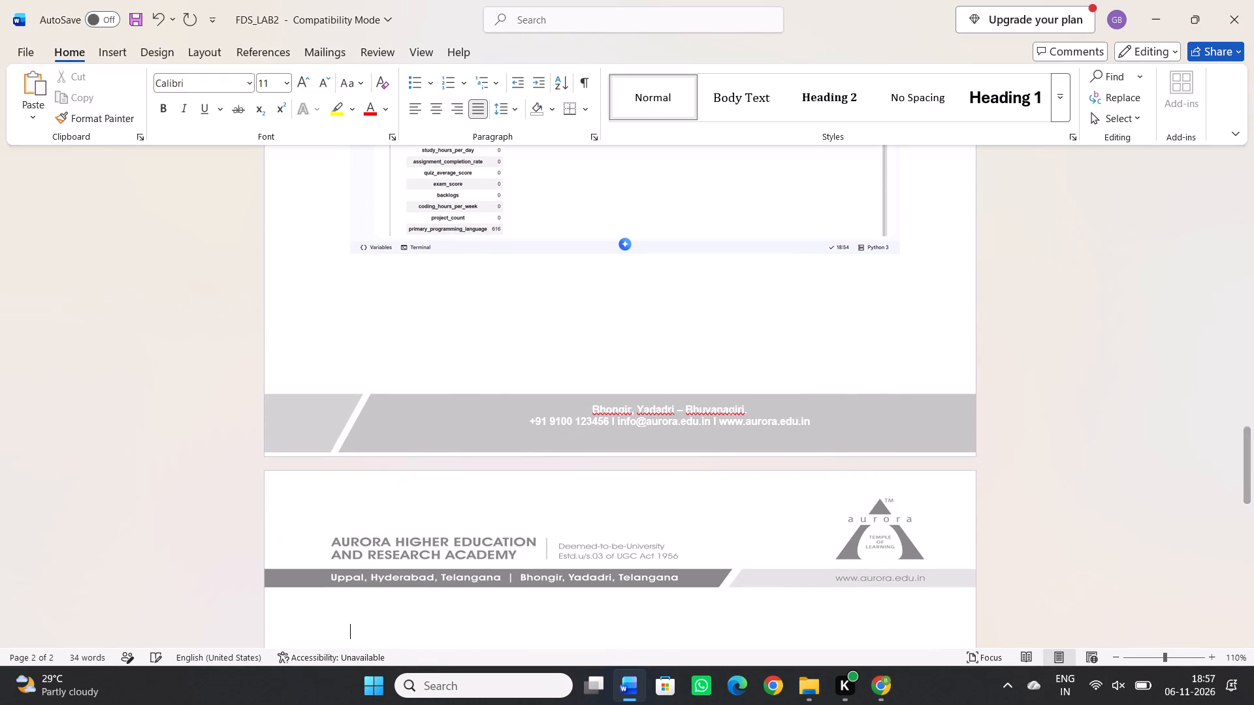
{"action": "key", "text": "ctrl+v"}
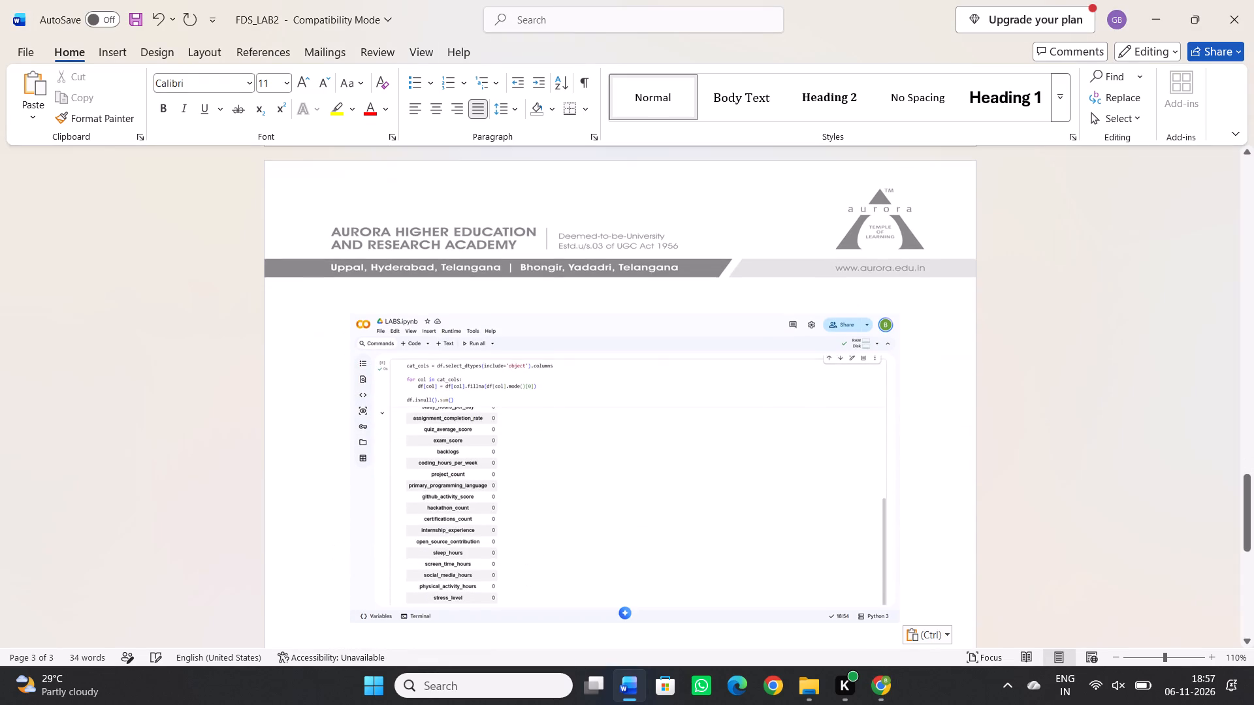
Capture the Colab df.duplicated().sum(), drop_duplicates() and df cells and paste the screenshot into the Word report, four line breaks after the mode-fill screenshot.
{"action": "key", "text": "alt+Tab"}
{"action": "scroll", "coordinate": [848, 259], "scroll_direction": "down", "scroll_amount": 8}
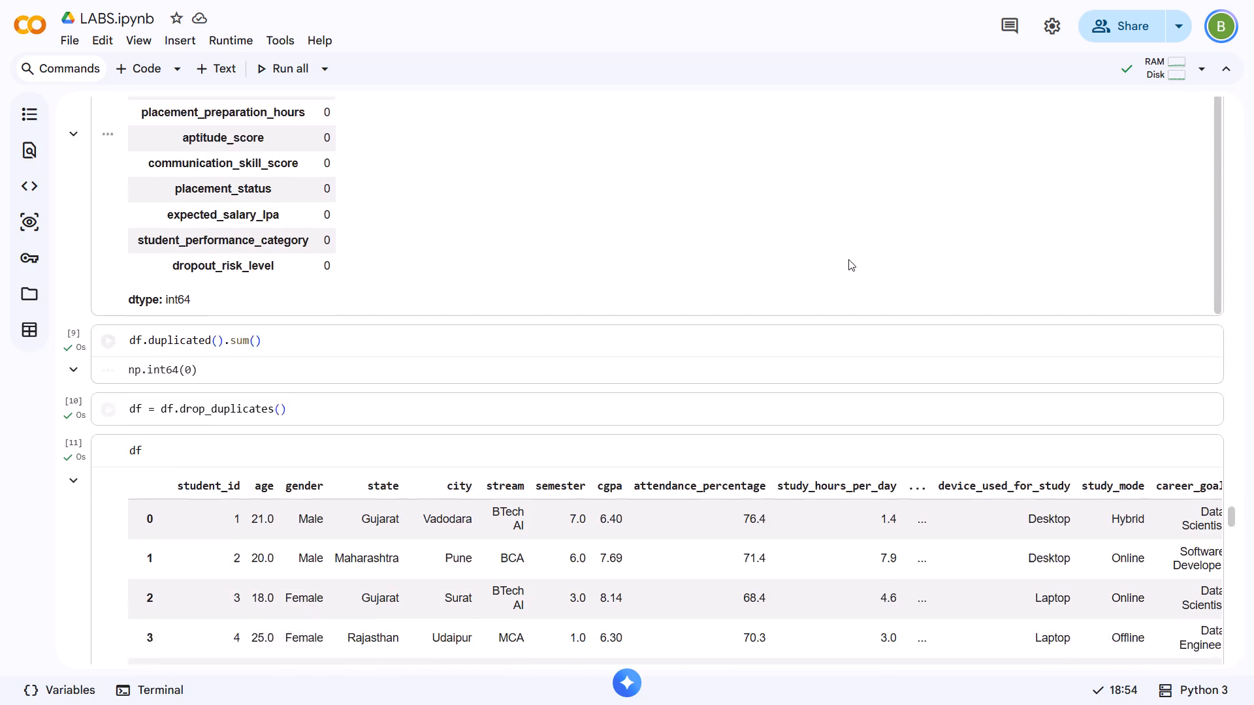
{"action": "scroll", "coordinate": [848, 259], "scroll_direction": "down", "scroll_amount": 1}
{"action": "scroll", "coordinate": [848, 259], "scroll_direction": "right", "scroll_amount": 1}
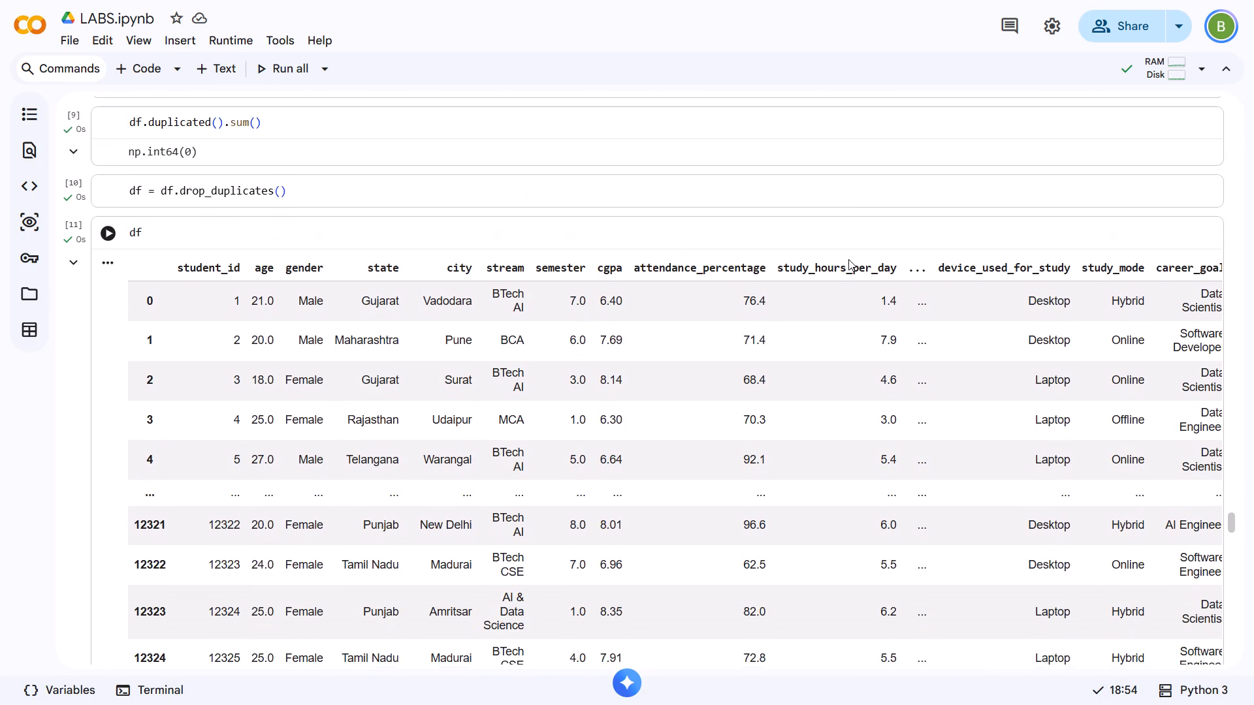
{"action": "scroll", "coordinate": [848, 259], "scroll_direction": "right", "scroll_amount": 2}
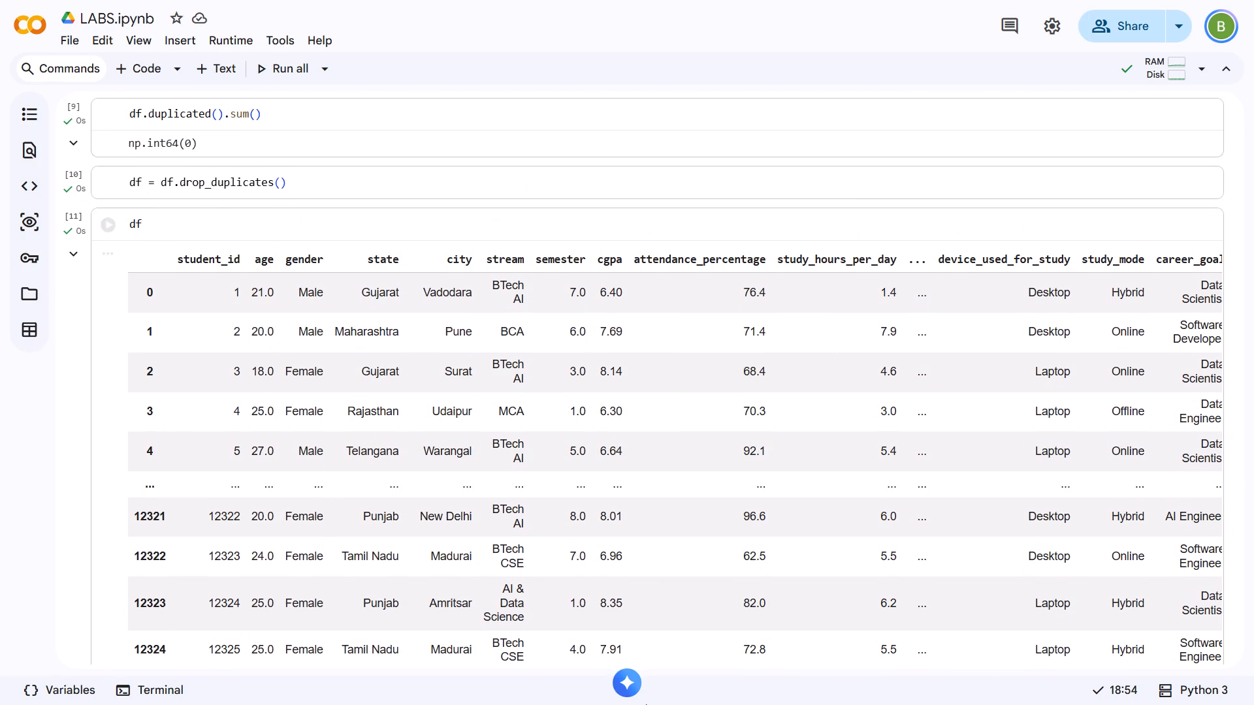
{"action": "key", "text": "super+Print"}
{"action": "key", "text": "alt+Tab"}
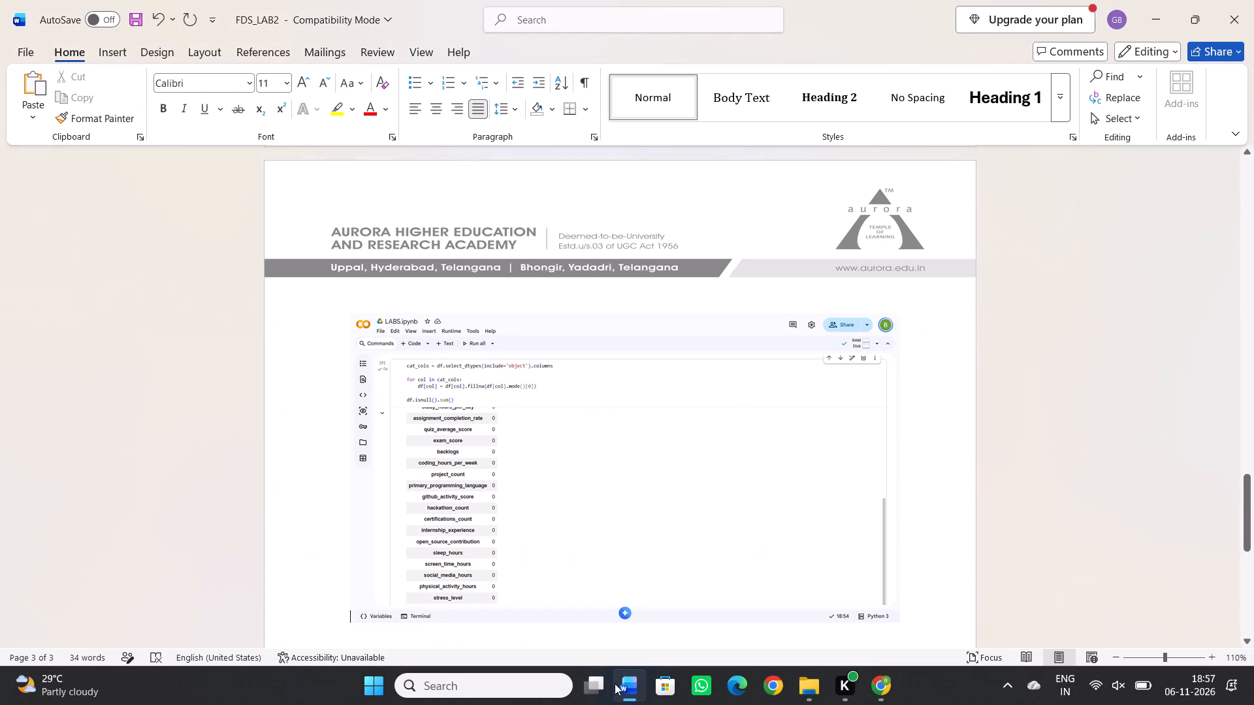
{"action": "scroll", "coordinate": [590, 639], "scroll_direction": "down", "scroll_amount": 2}
{"action": "left_click", "coordinate": [918, 373]}
{"action": "key", "text": "Return"}
{"action": "key", "text": "Return"}
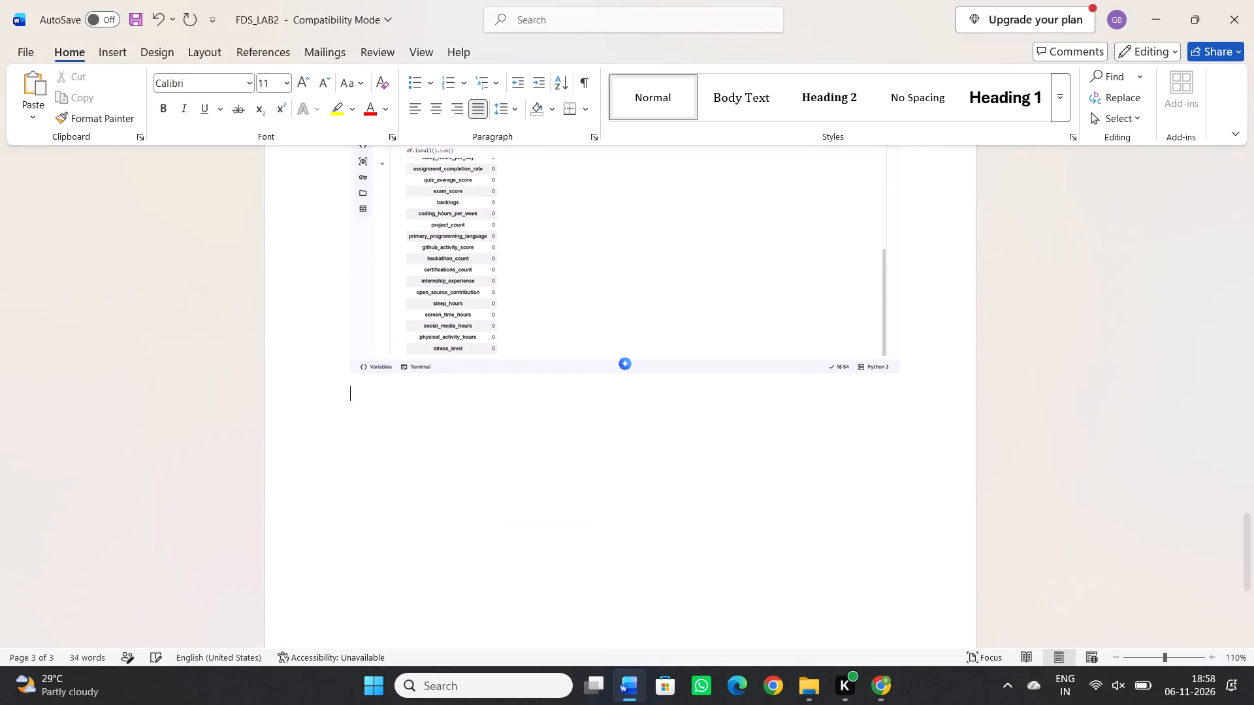
{"action": "key", "text": "Return"}
{"action": "key", "text": "Return"}
{"action": "key", "text": "ctrl+v"}
{"action": "scroll", "coordinate": [918, 373], "scroll_direction": "down", "scroll_amount": 1}
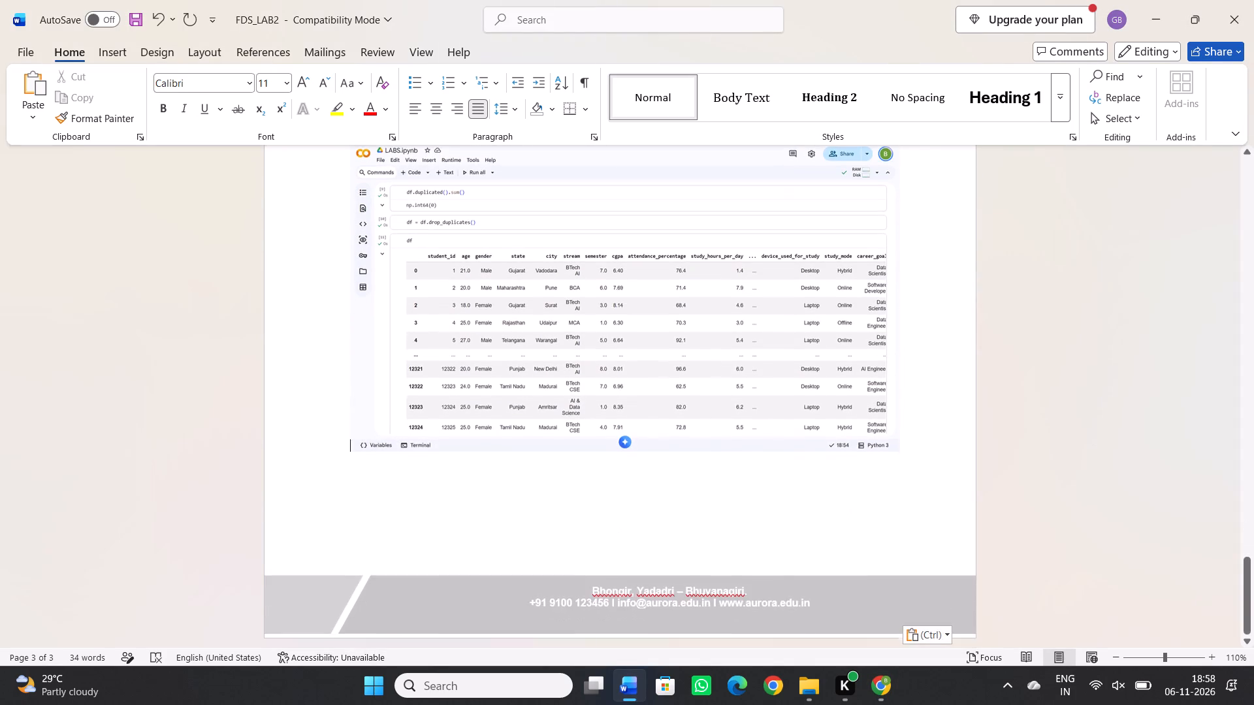
Capture the Colab MinMaxScaler cgpa_minmax cell with its output and paste it on a new page of the Word report, using ten line breaks as spacing.
{"action": "left_click", "coordinate": [926, 435]}
{"action": "key", "text": "Return"}
{"action": "key", "text": "Return"}
{"action": "key", "text": "Return"}
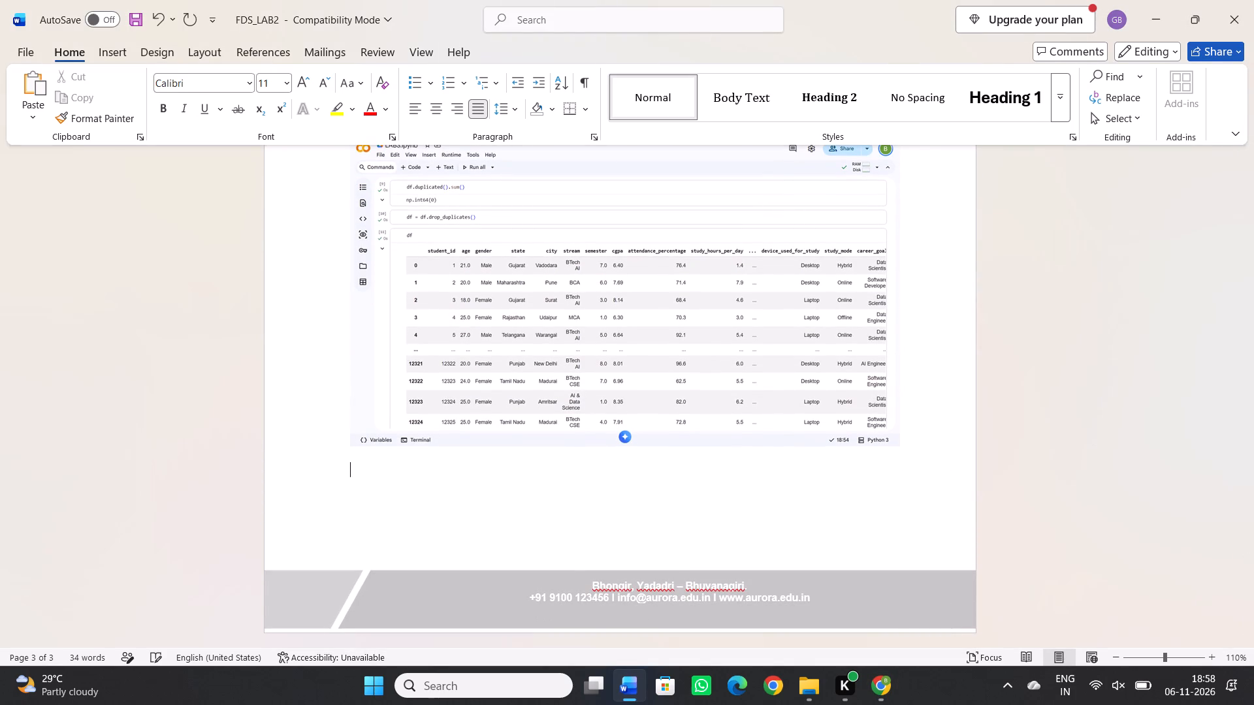
{"action": "key", "text": "Return"}
{"action": "key", "text": "Return"}
{"action": "key", "text": "Return"}
{"action": "key", "text": "Return"}
{"action": "key", "text": "Return"}
{"action": "key", "text": "Return"}
{"action": "key", "text": "Return"}
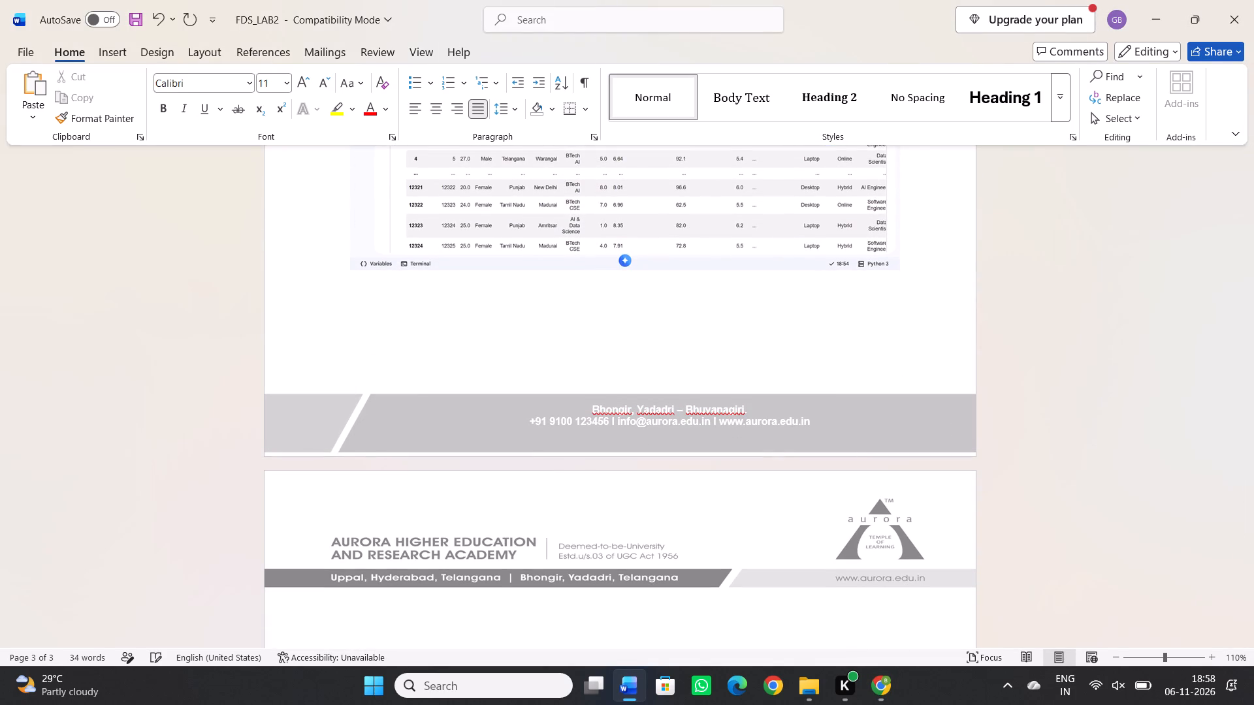
{"action": "key", "text": "alt+Tab"}
{"action": "scroll", "coordinate": [871, 331], "scroll_direction": "down", "scroll_amount": 6}
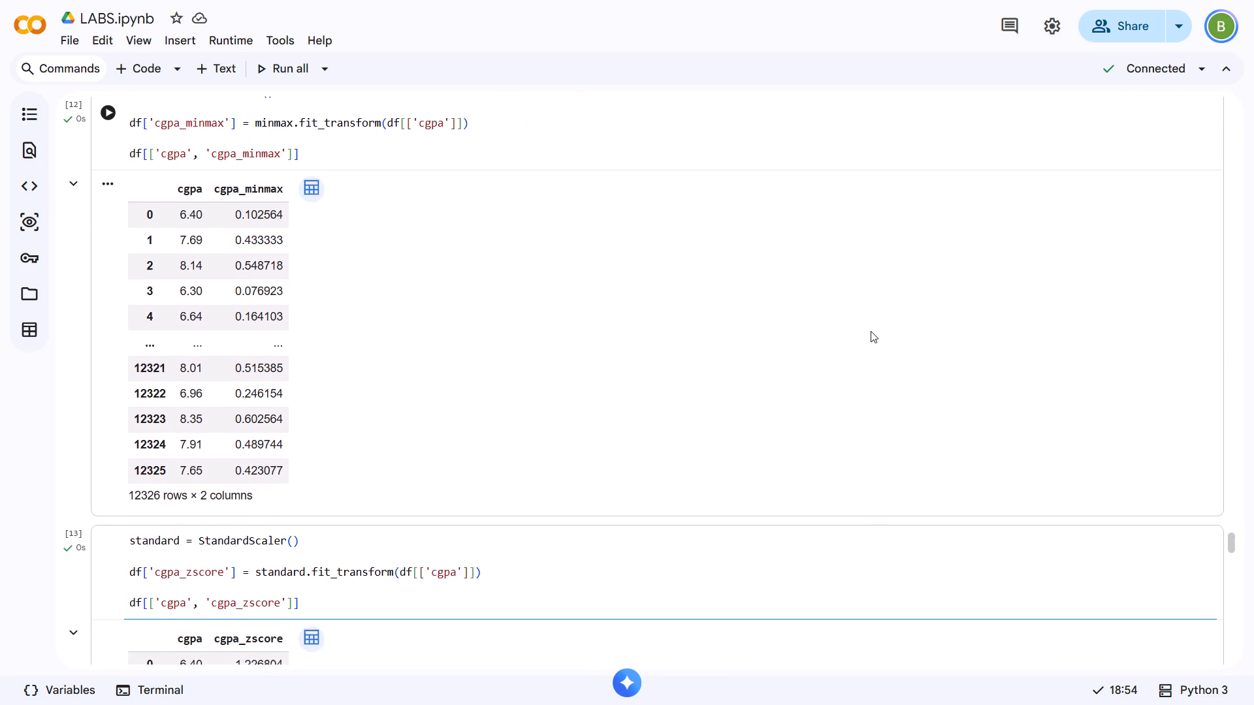
{"action": "scroll", "coordinate": [871, 331], "scroll_direction": "down", "scroll_amount": 3}
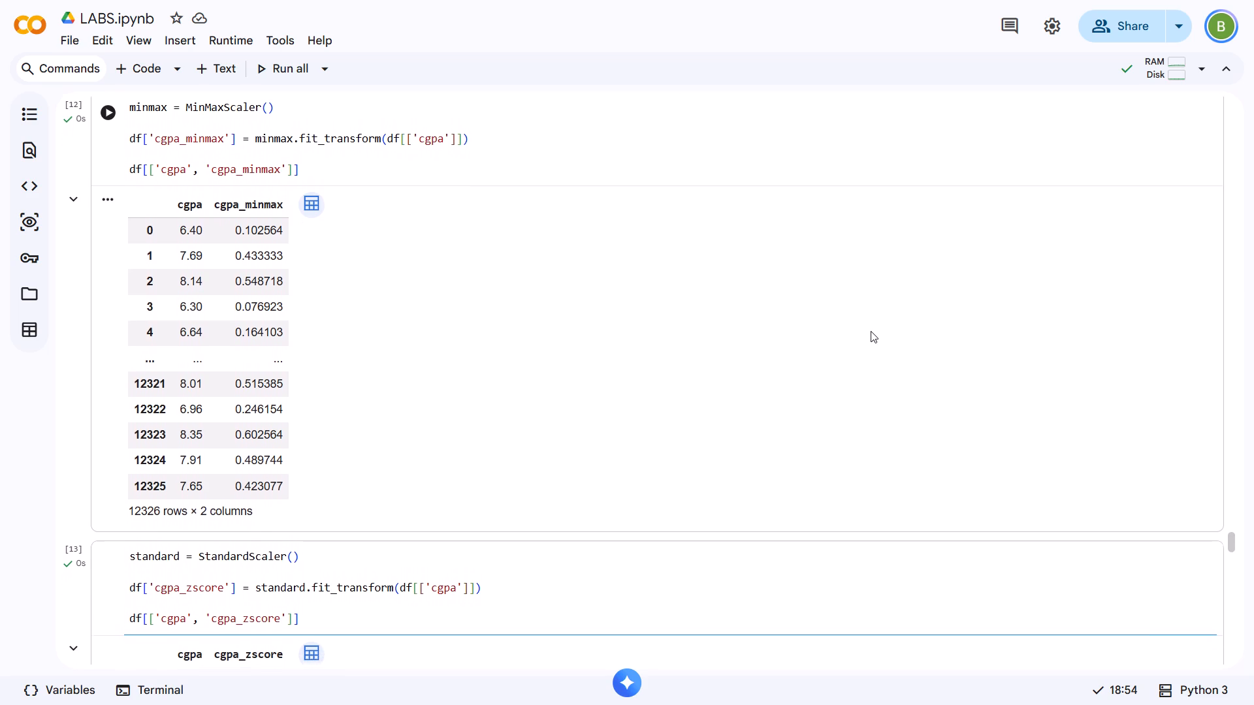
{"action": "key", "text": "super+Print"}
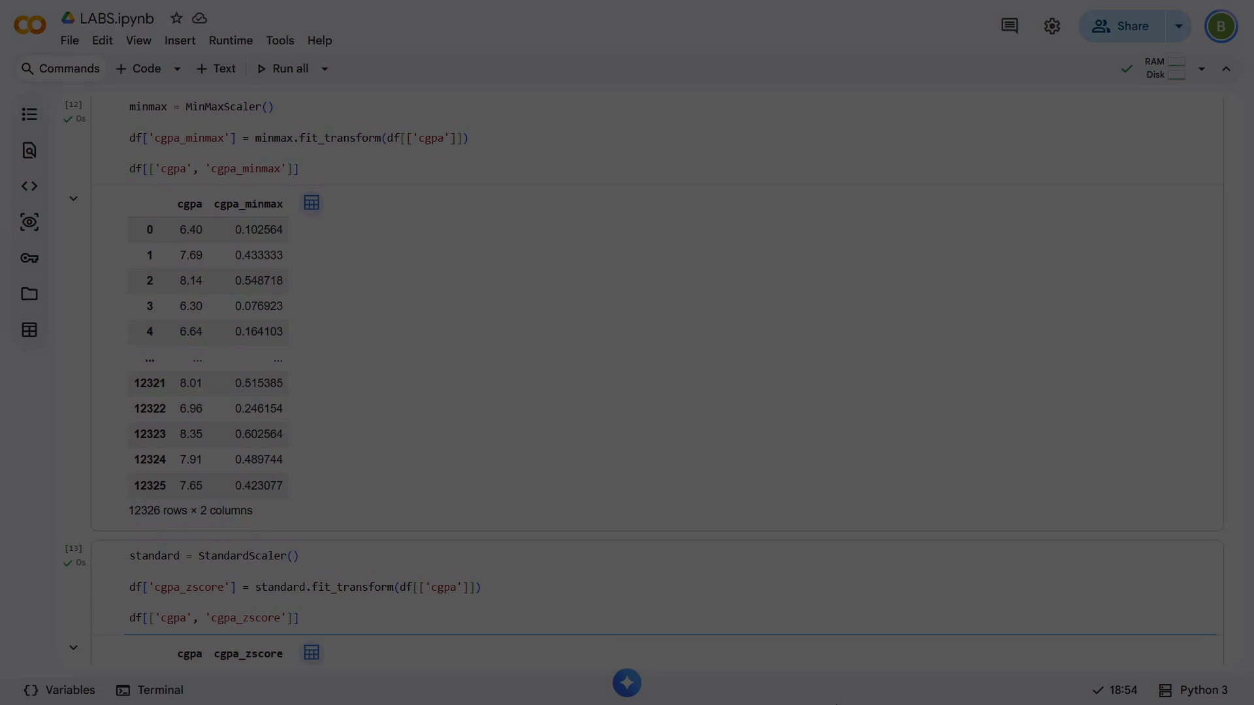
{"action": "key", "text": "alt+Tab"}
{"action": "key", "text": "ctrl+v"}
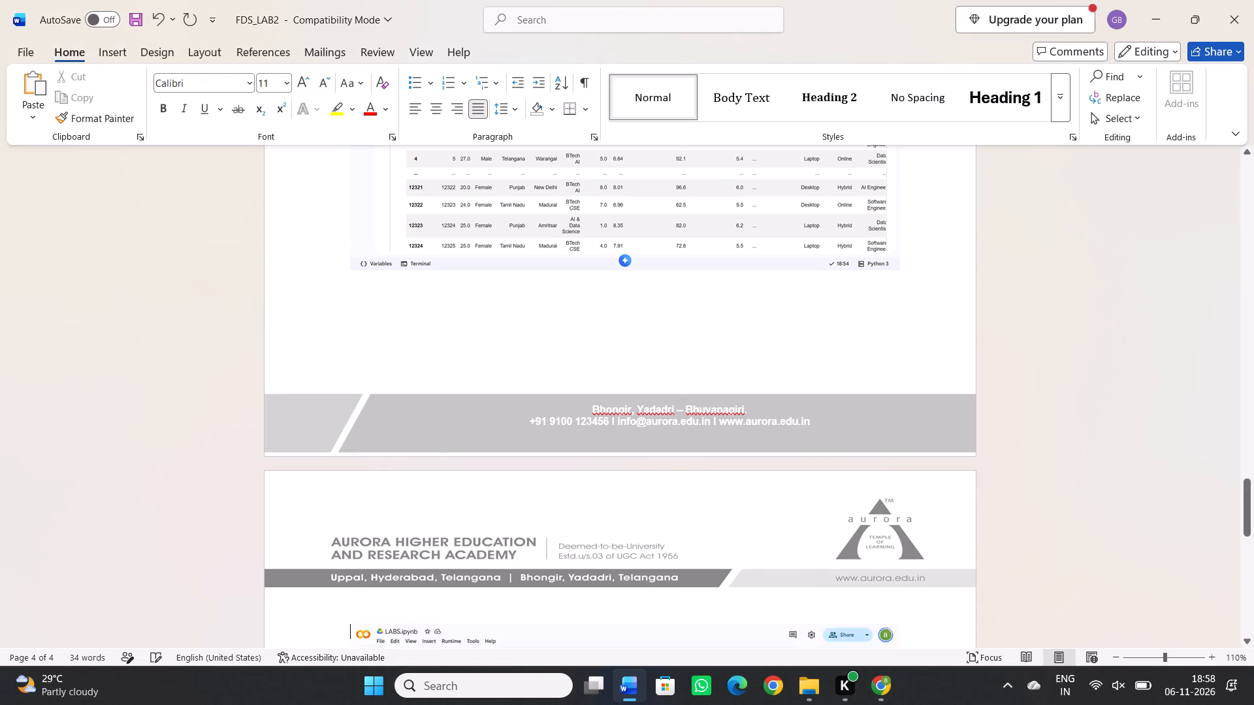
Capture the Colab cgpa_zscore output with the Feature Engineering heading and paste it into the Word report, five line breaks after the MinMaxScaler screenshot.
{"action": "scroll", "coordinate": [808, 575], "scroll_direction": "down", "scroll_amount": 1}
{"action": "left_click", "coordinate": [918, 514]}
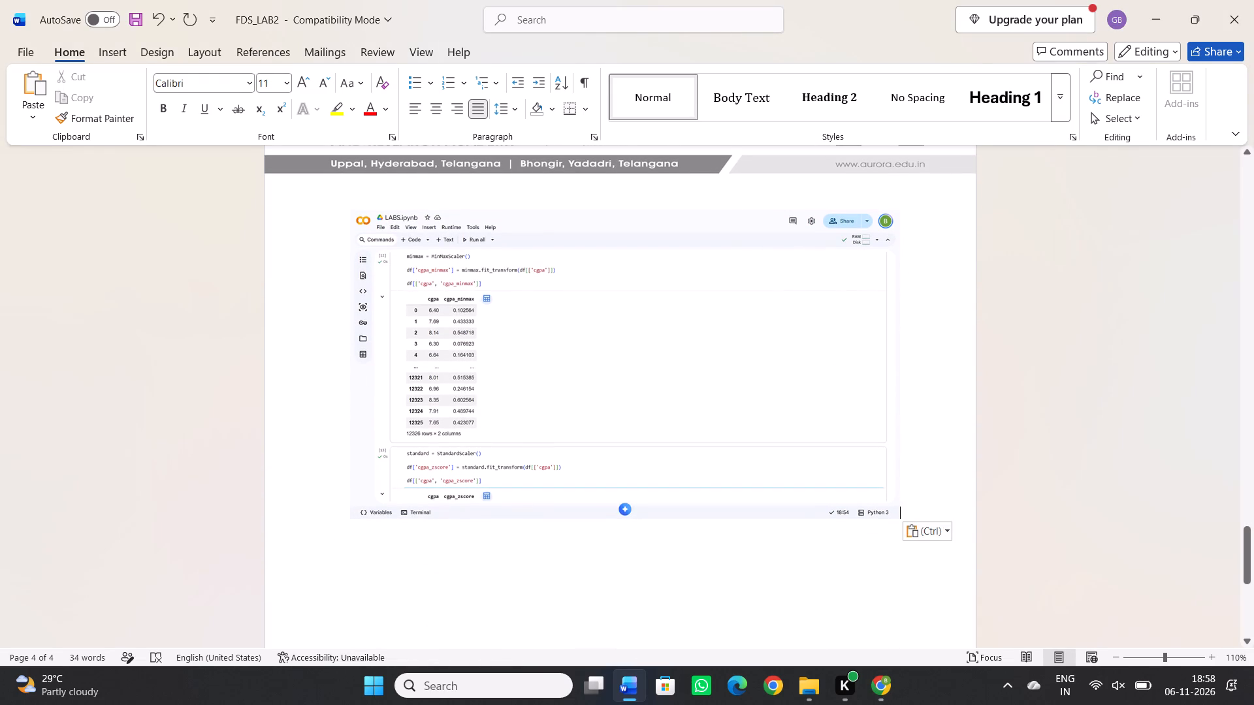
{"action": "key", "text": "Return"}
{"action": "key", "text": "Return"}
{"action": "key", "text": "Return"}
{"action": "key", "text": "Return"}
{"action": "key", "text": "Return"}
{"action": "key", "text": "alt+Tab"}
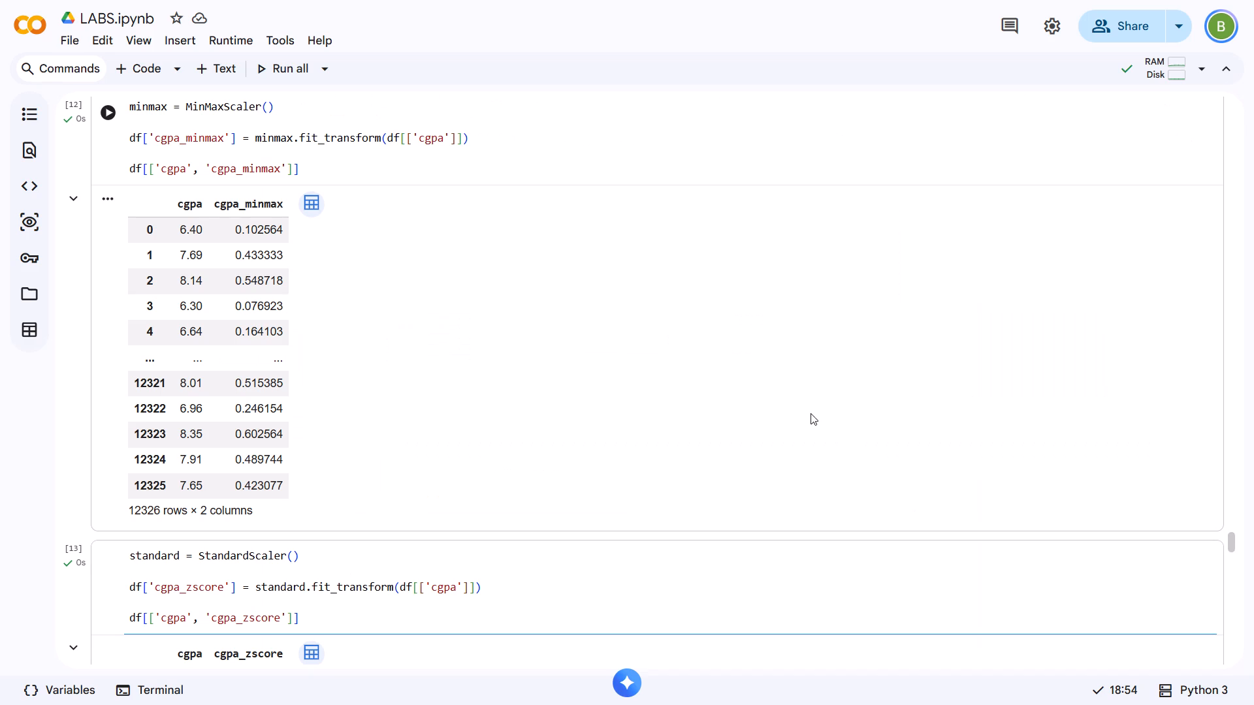
{"action": "scroll", "coordinate": [811, 413], "scroll_direction": "down", "scroll_amount": 5}
{"action": "scroll", "coordinate": [811, 413], "scroll_direction": "right", "scroll_amount": 1}
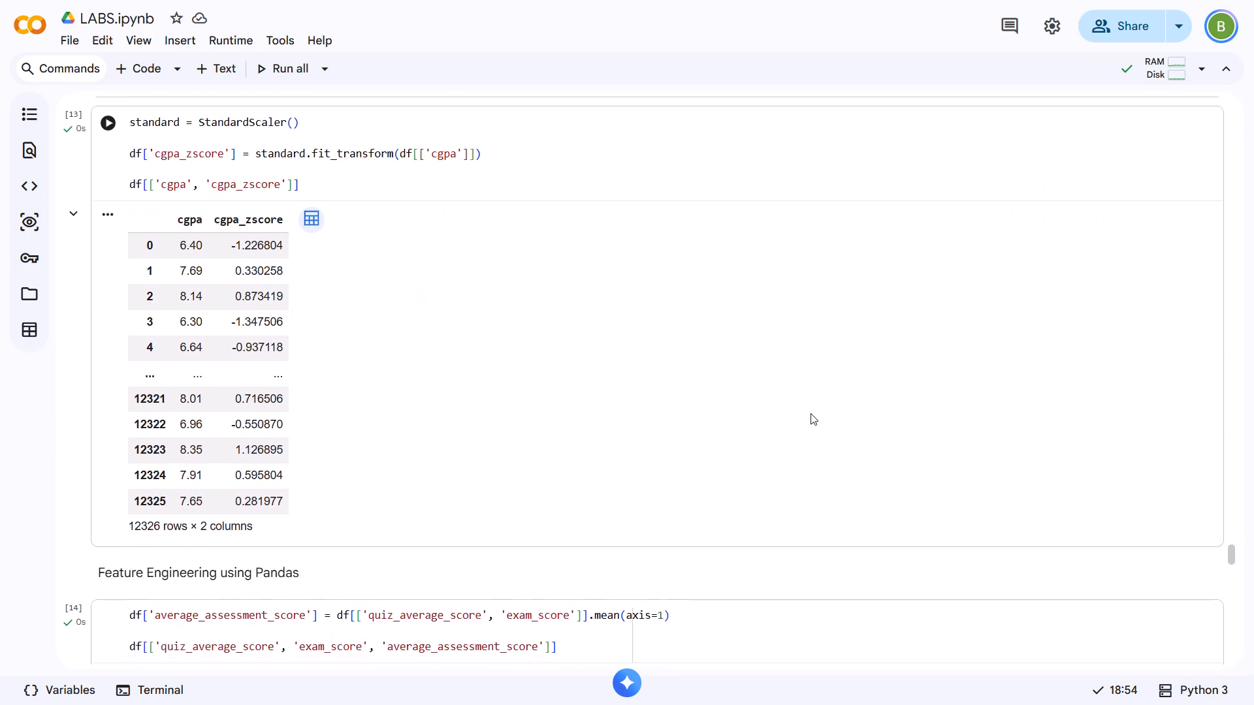
{"action": "scroll", "coordinate": [811, 413], "scroll_direction": "right", "scroll_amount": 1}
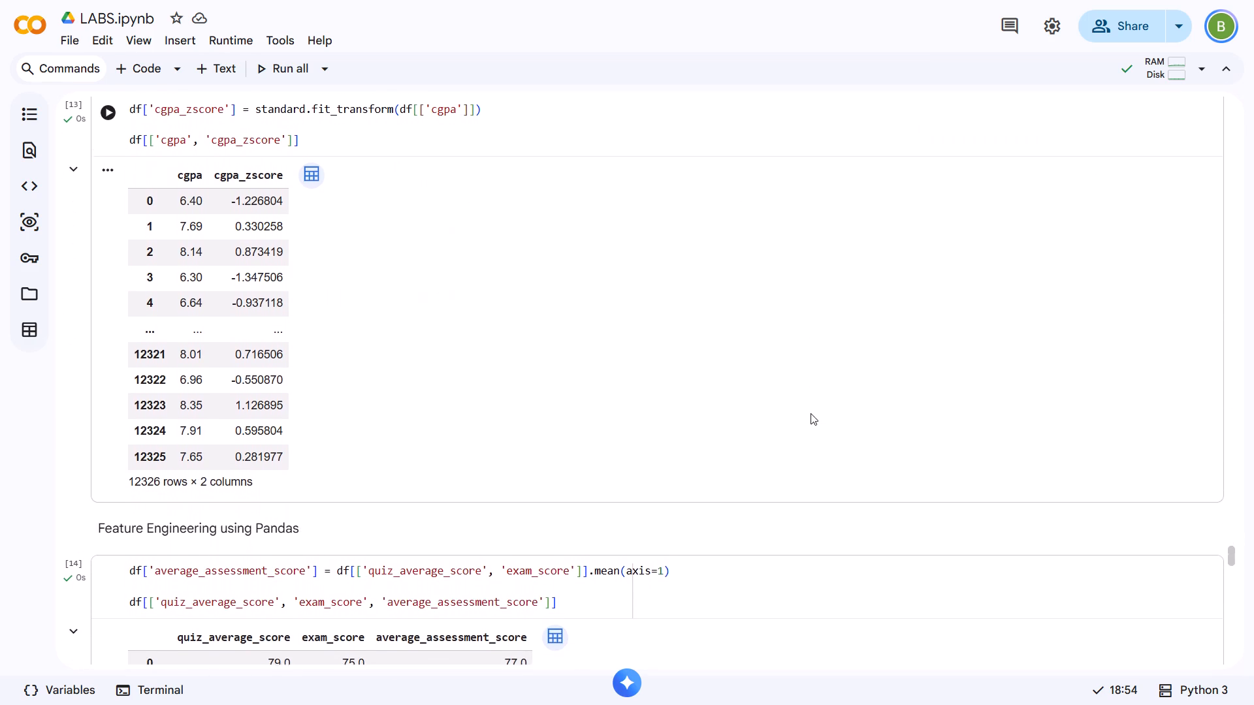
{"action": "scroll", "coordinate": [811, 413], "scroll_direction": "right", "scroll_amount": 2}
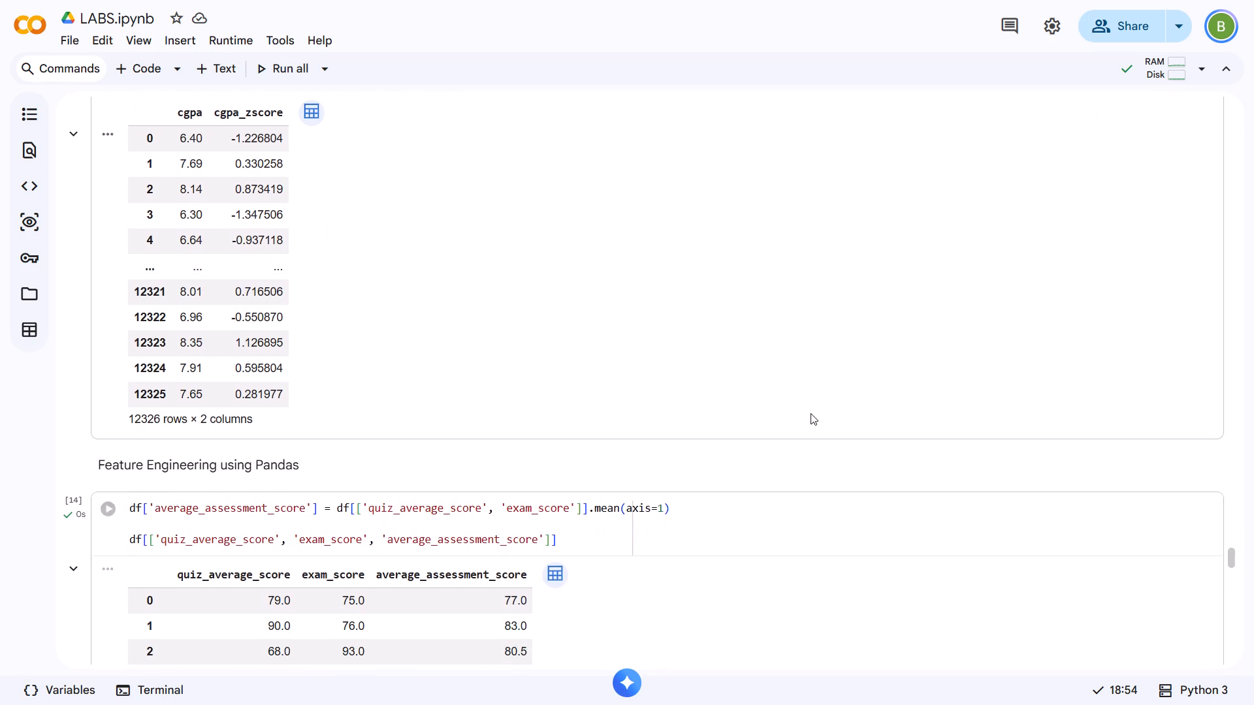
{"action": "scroll", "coordinate": [811, 413], "scroll_direction": "right", "scroll_amount": 1}
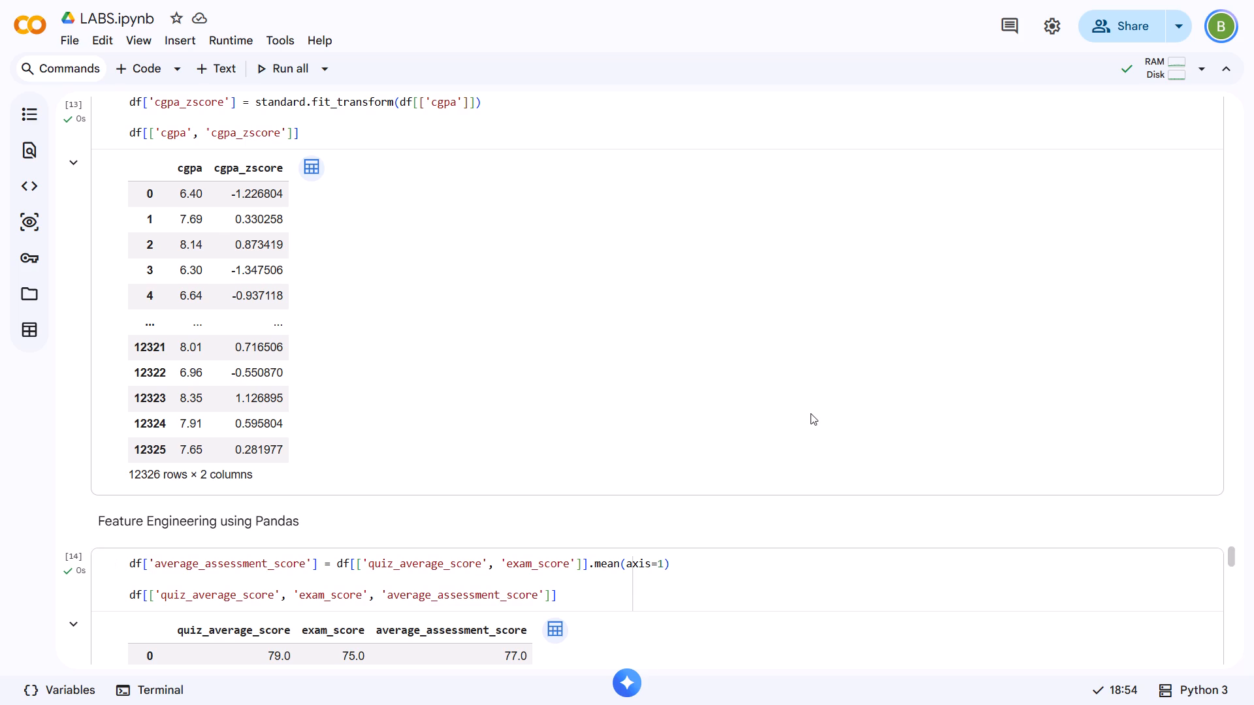
{"action": "key", "text": "super+Print"}
{"action": "key", "text": "alt+Tab"}
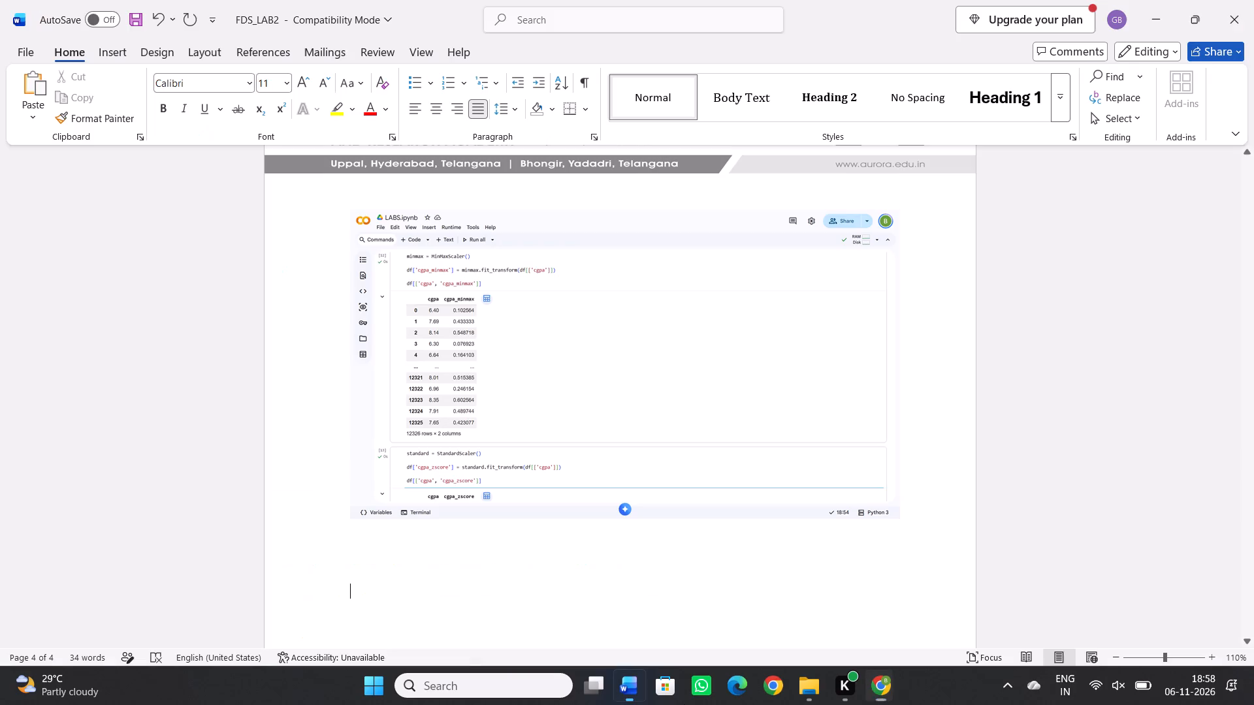
{"action": "key", "text": "ctrl+v"}
Add nine line breaks after the cgpa_zscore screenshot in the Word report to start a new page.
{"action": "scroll", "coordinate": [727, 627], "scroll_direction": "down", "scroll_amount": 1}
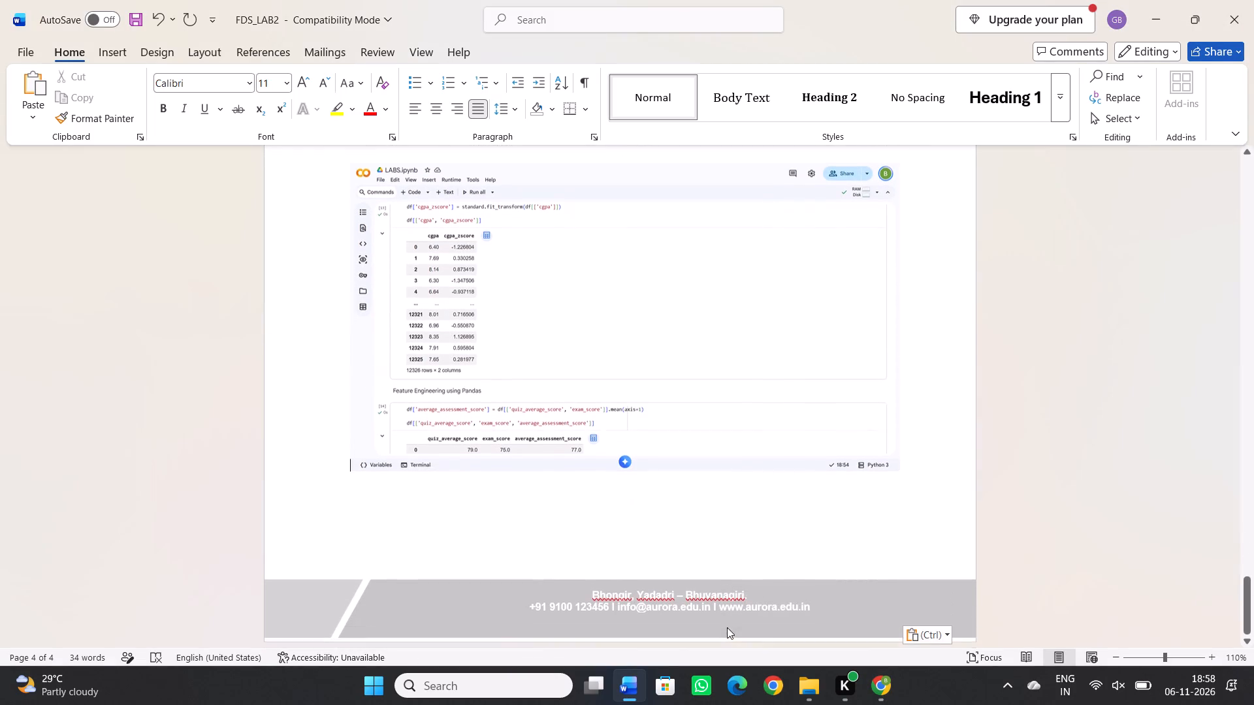
{"action": "left_click", "coordinate": [929, 456]}
{"action": "key", "text": "Return"}
{"action": "key", "text": "Return"}
{"action": "key", "text": "Return"}
{"action": "key", "text": "Return"}
{"action": "key", "text": "Return"}
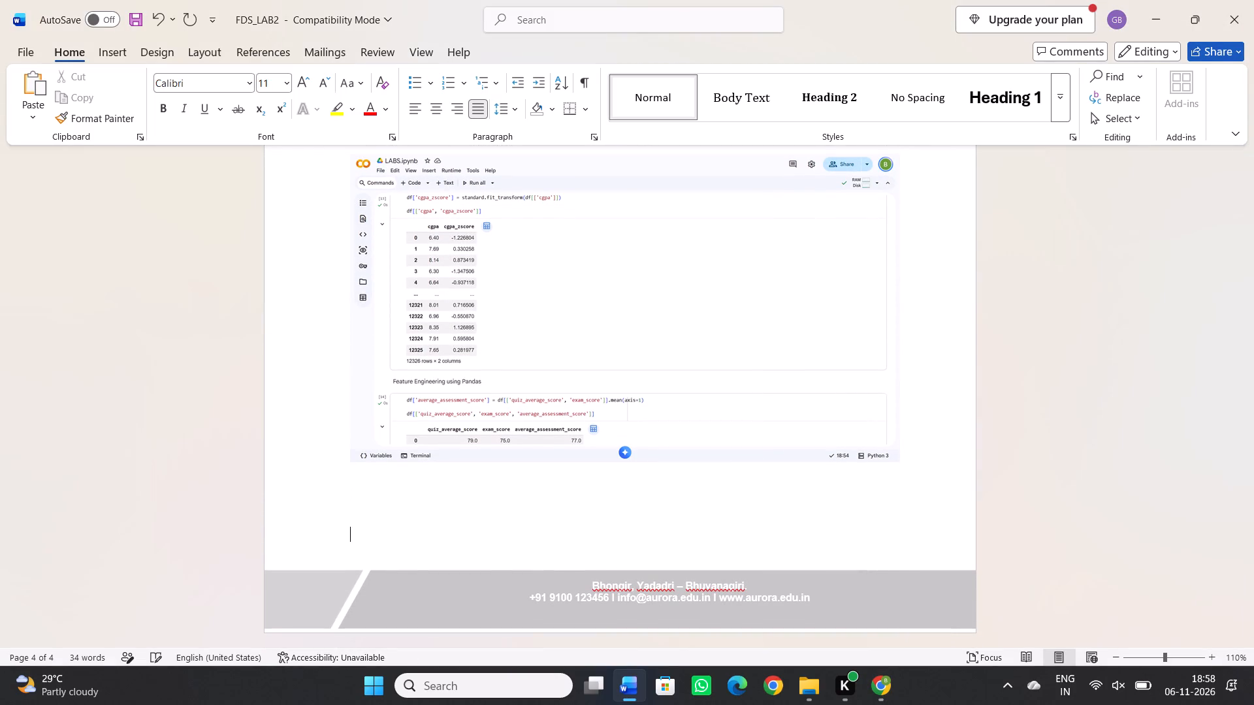
{"action": "key", "text": "Return"}
{"action": "key", "text": "alt+Tab"}
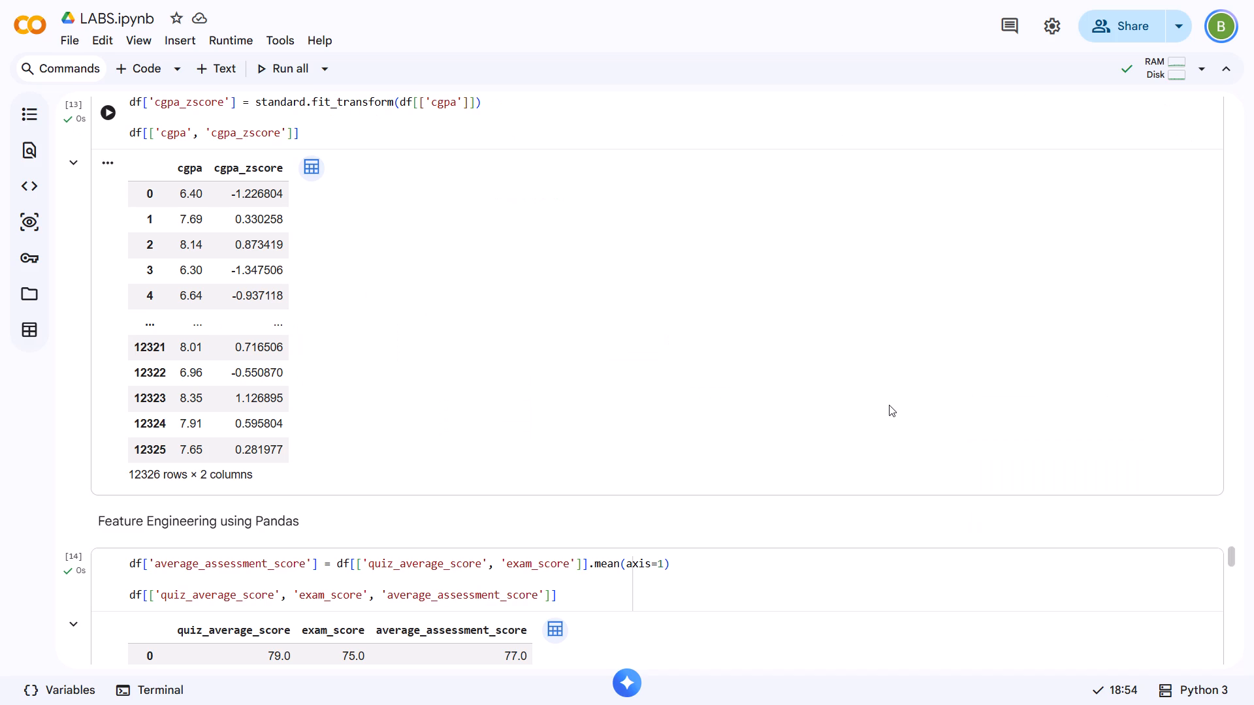
{"action": "key", "text": "alt+Tab"}
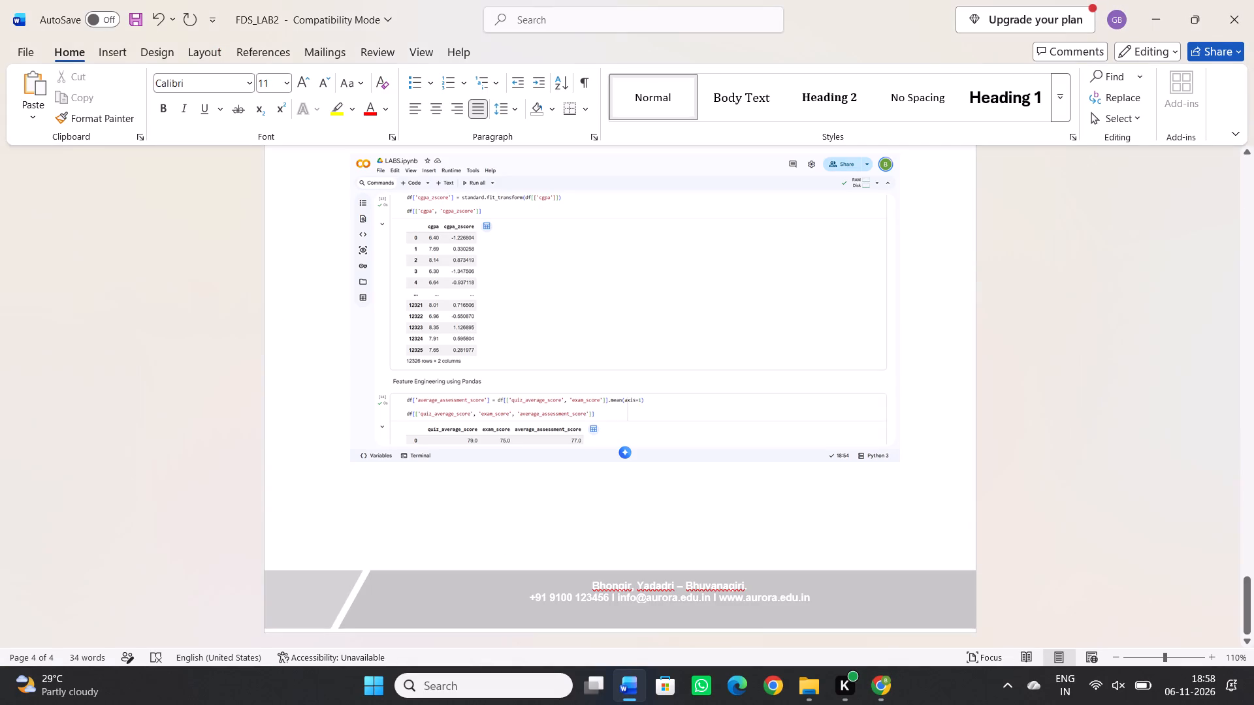
{"action": "key", "text": "Return"}
{"action": "key", "text": "Return"}
{"action": "key", "text": "Return"}
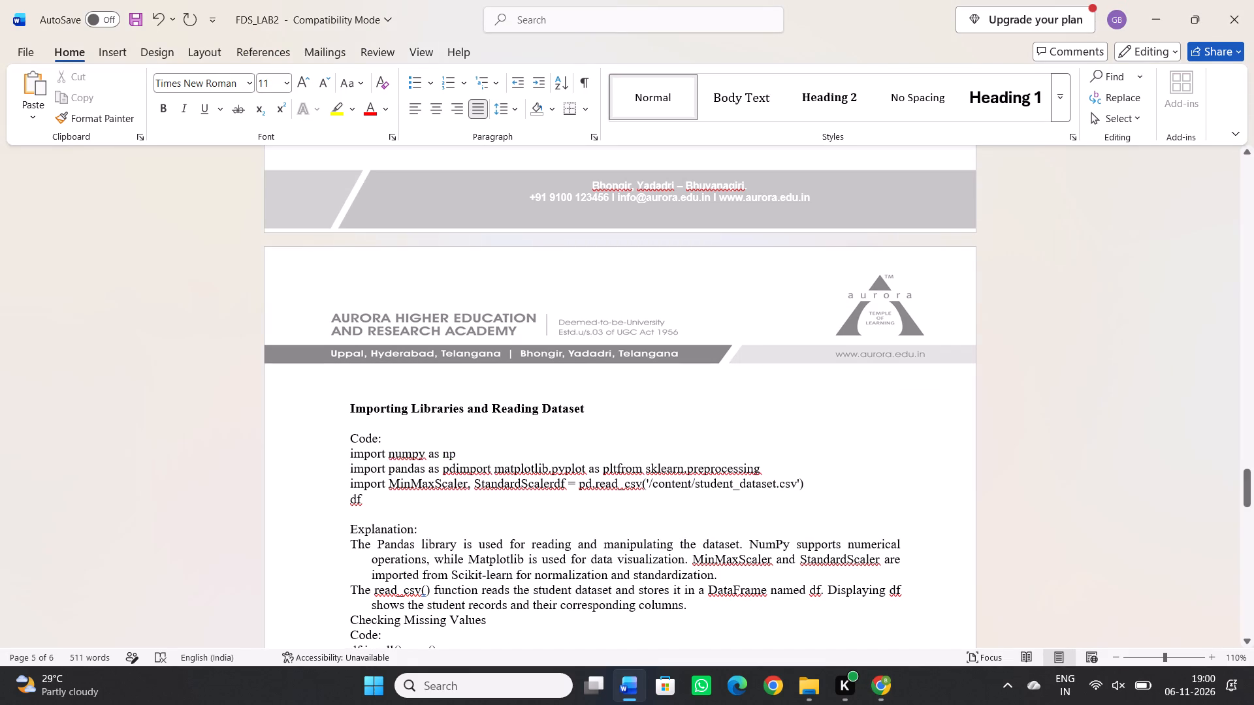
{"action": "left_click", "coordinate": [454, 471]}
{"action": "key", "text": "Return"}
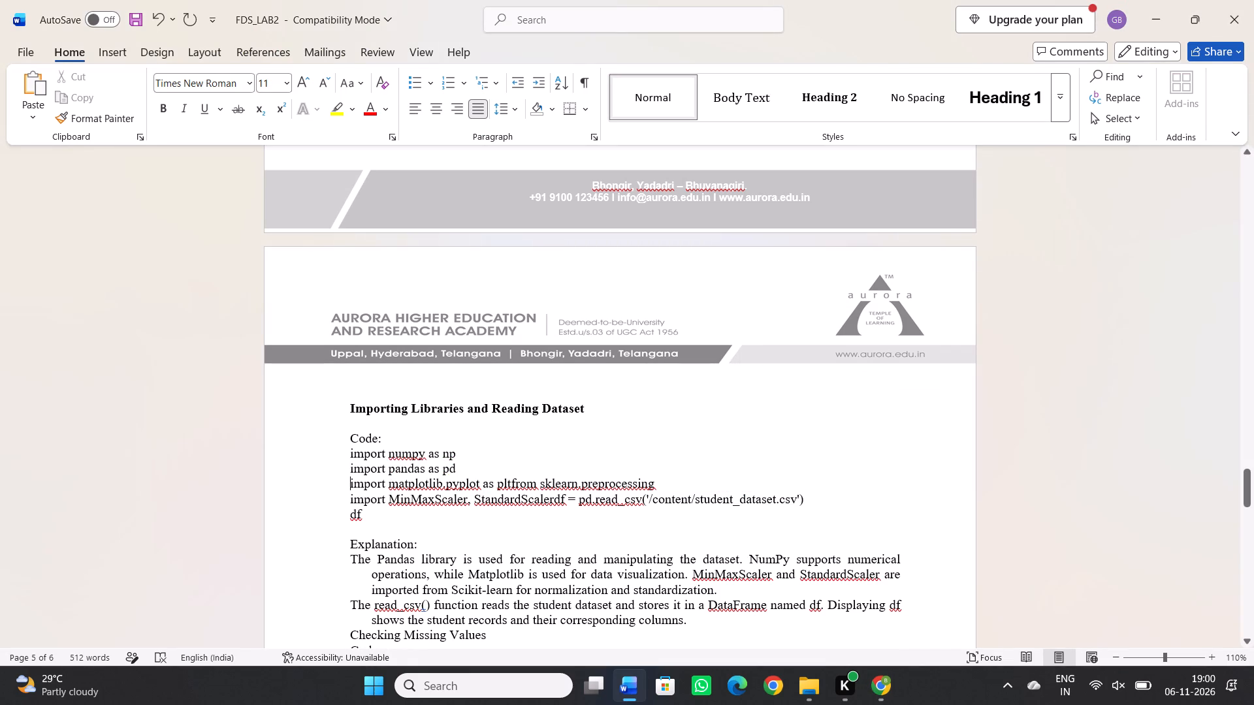
{"action": "key", "text": "alt+Tab"}
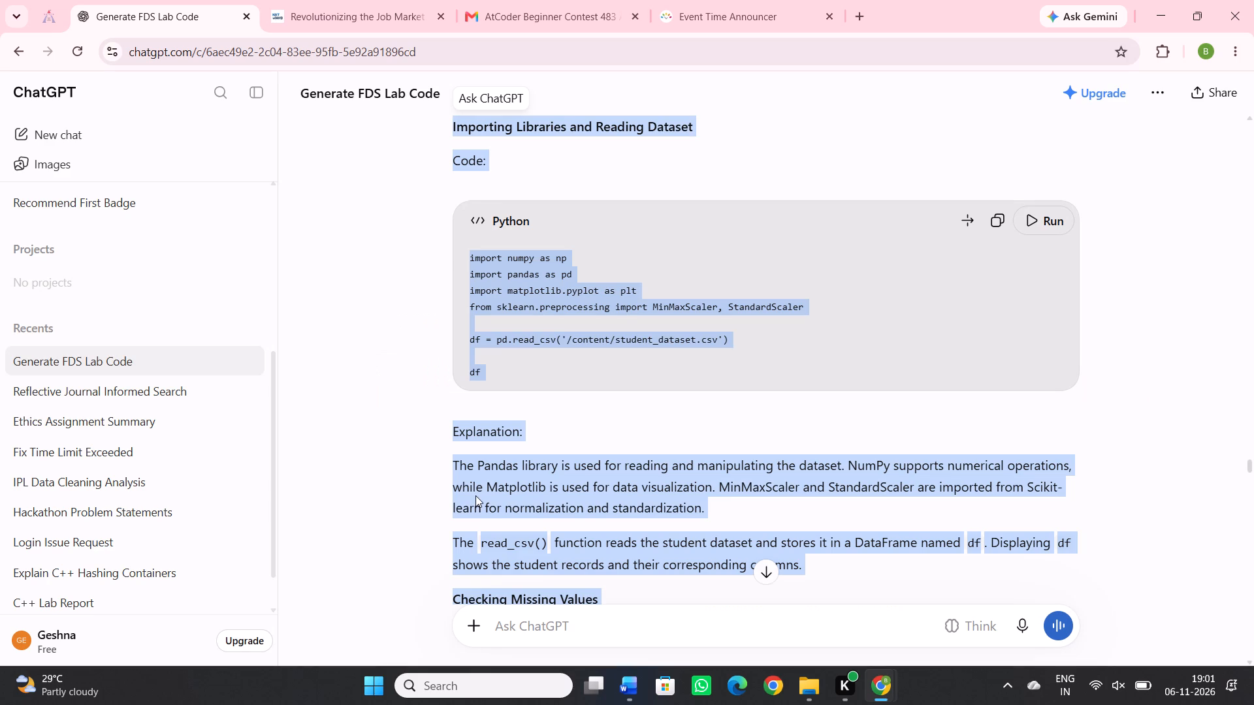
{"action": "key", "text": "alt+Tab"}
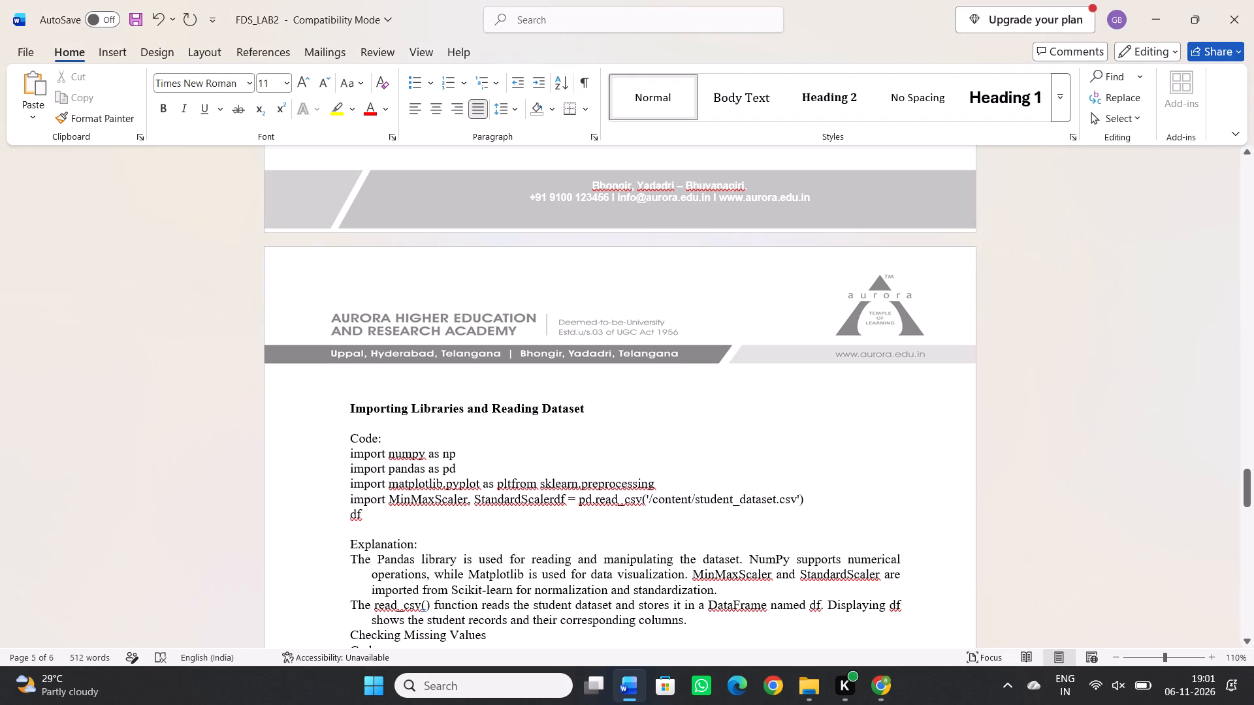
{"action": "left_click", "coordinate": [555, 504]}
{"action": "key", "text": "Return"}
Break the first section's explanation before "operations", "imported from" and "shows the student records" so the indented lines start at the margin.
{"action": "scroll", "coordinate": [555, 504], "scroll_direction": "down", "scroll_amount": 1}
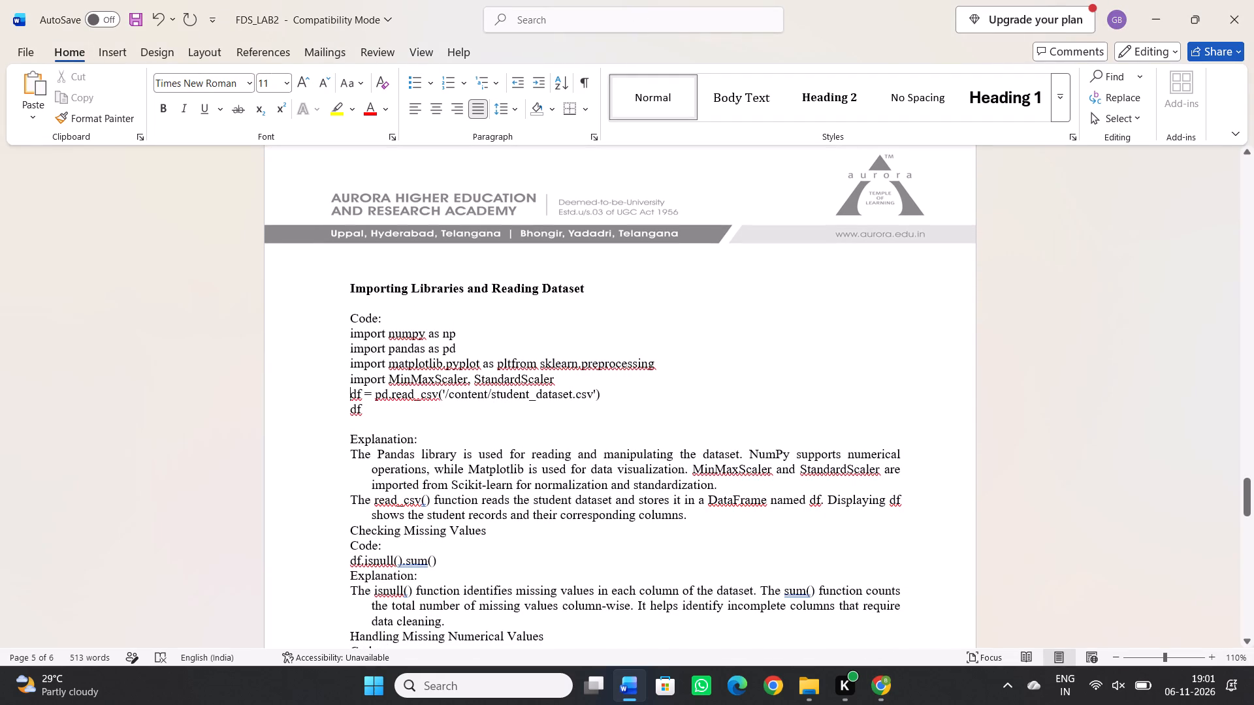
{"action": "left_click", "coordinate": [370, 469]}
{"action": "key", "text": "Return"}
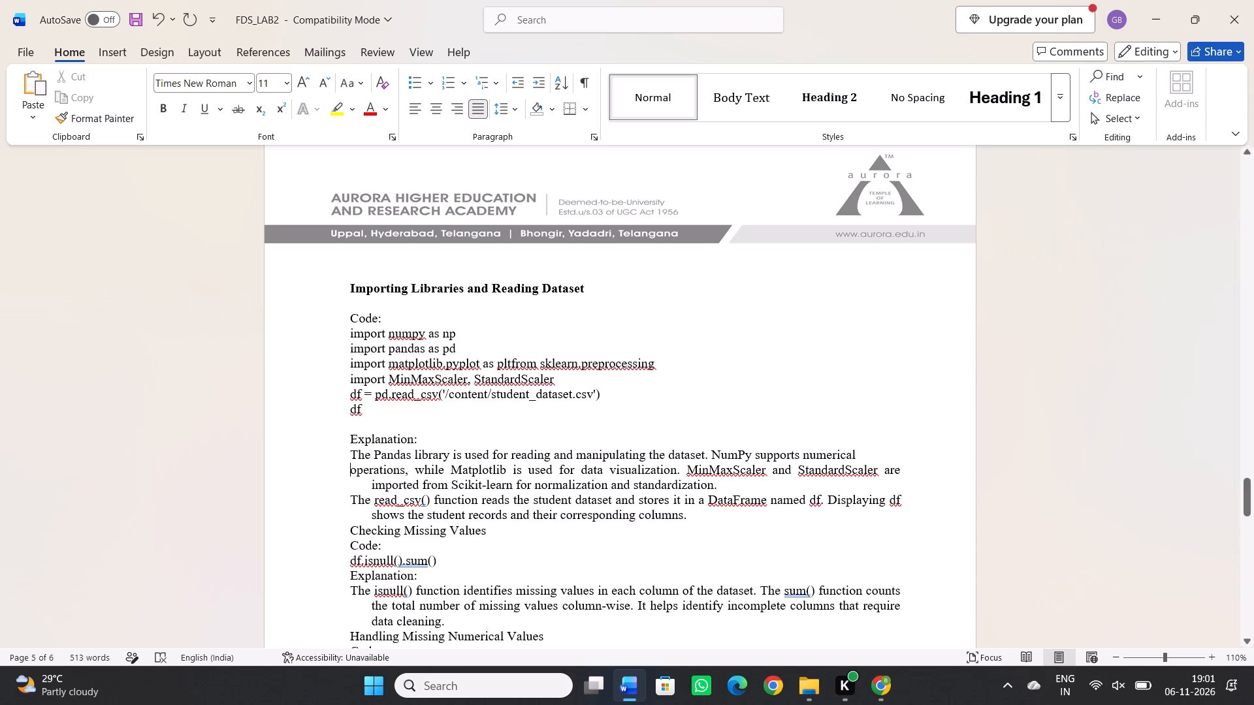
{"action": "left_click", "coordinate": [368, 486]}
{"action": "key", "text": "Return"}
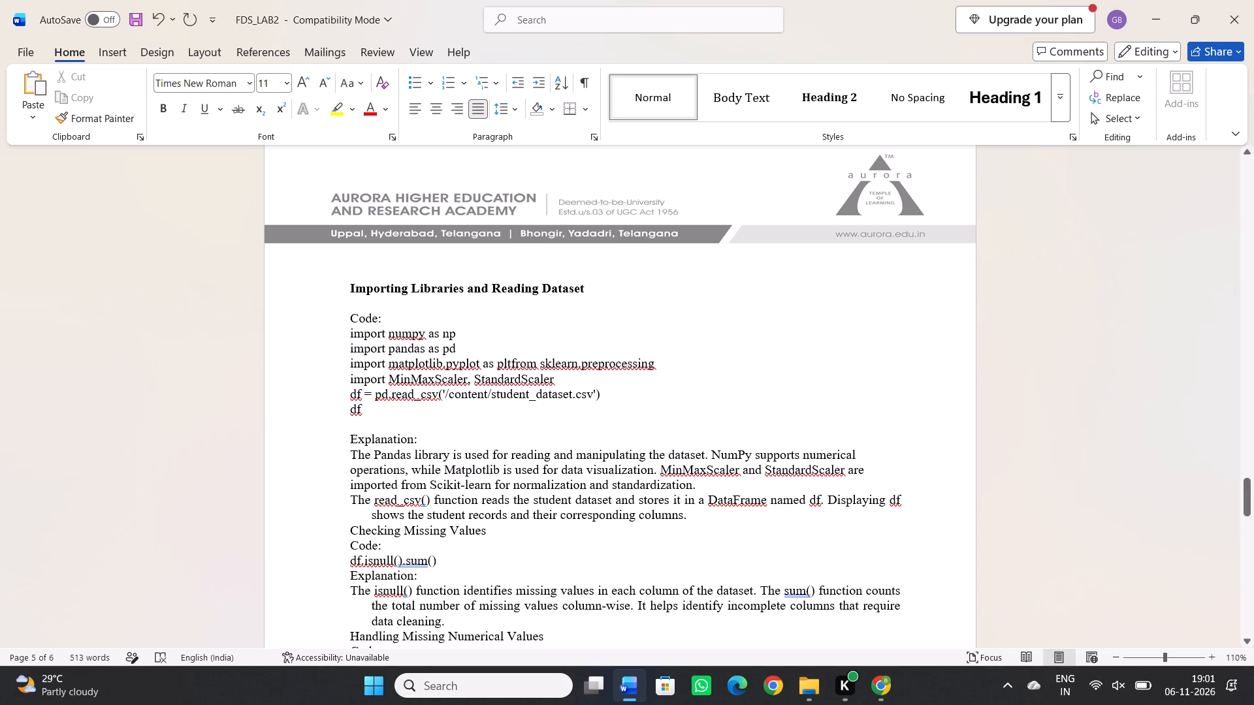
{"action": "left_click", "coordinate": [370, 513]}
{"action": "key", "text": "Return"}
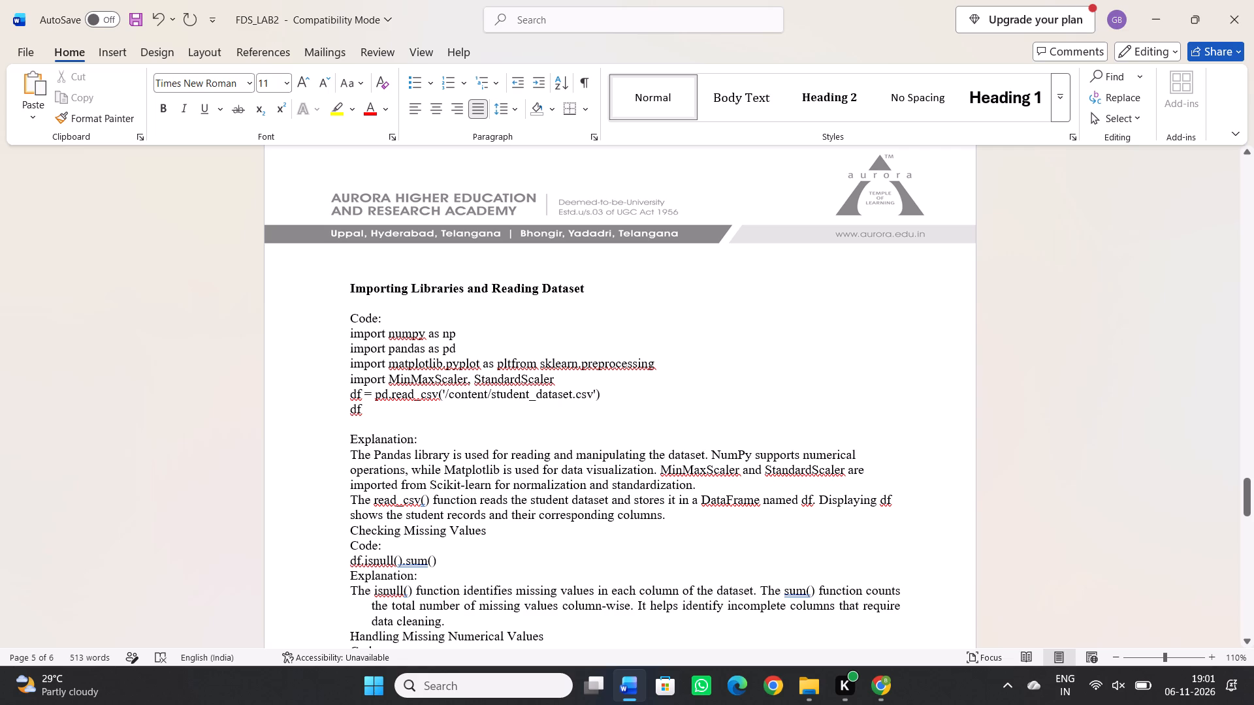
Make the "Checking Missing Values" heading bold and insert a blank line above and below it.
{"action": "left_click", "coordinate": [681, 520]}
{"action": "key", "text": "Return"}
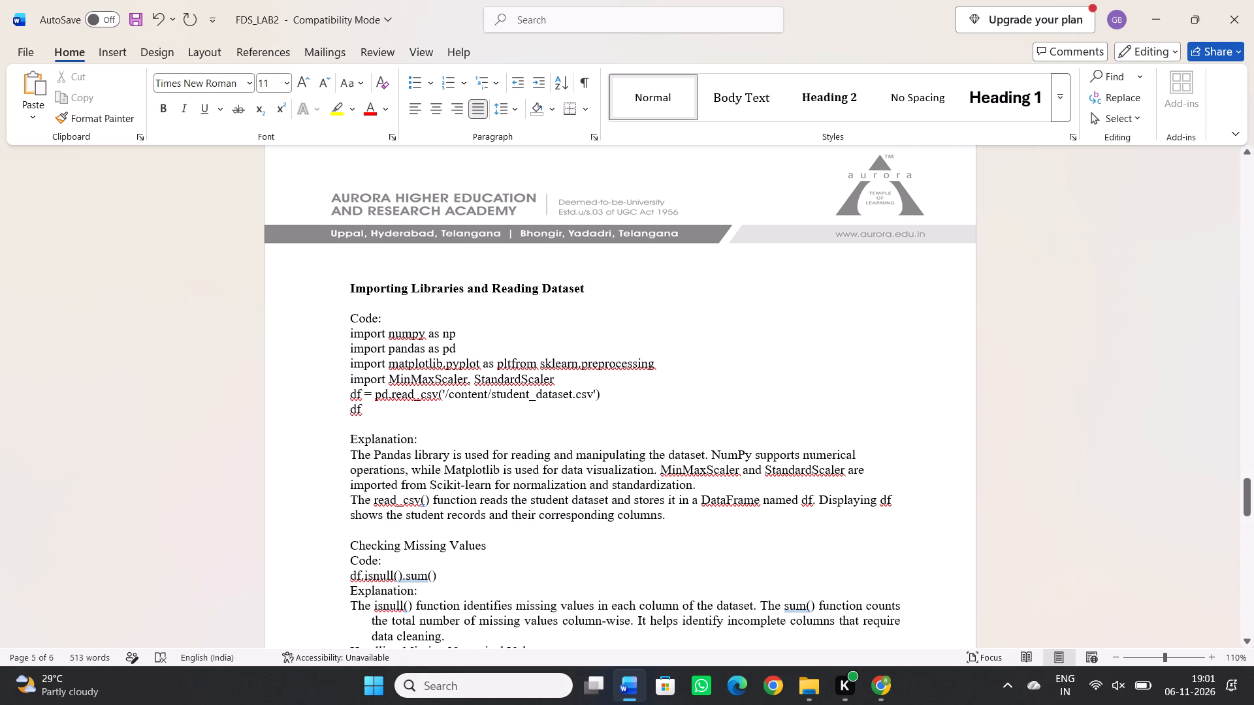
{"action": "left_click_drag", "start_coordinate": [502, 544], "coordinate": [346, 551]}
{"action": "key", "text": "ctrl+b"}
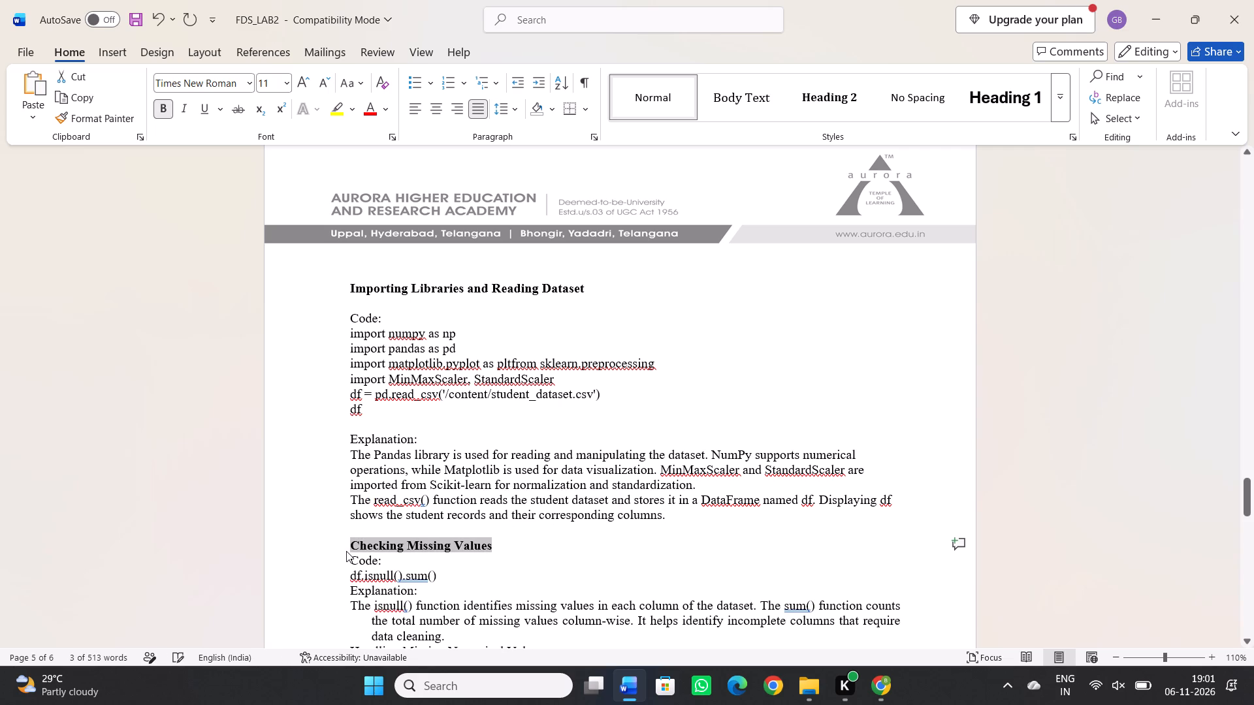
{"action": "left_click", "coordinate": [416, 567]}
{"action": "scroll", "coordinate": [479, 557], "scroll_direction": "down", "scroll_amount": 1}
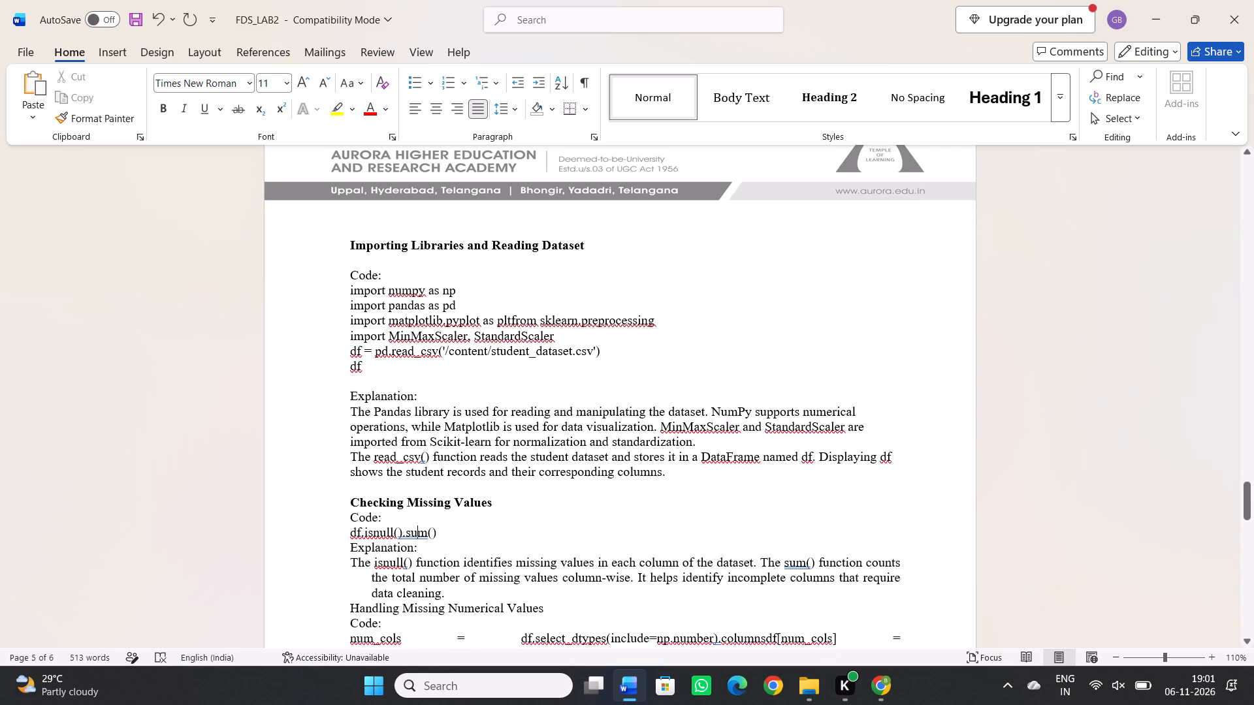
{"action": "left_click", "coordinate": [515, 492]}
{"action": "key", "text": "Return"}
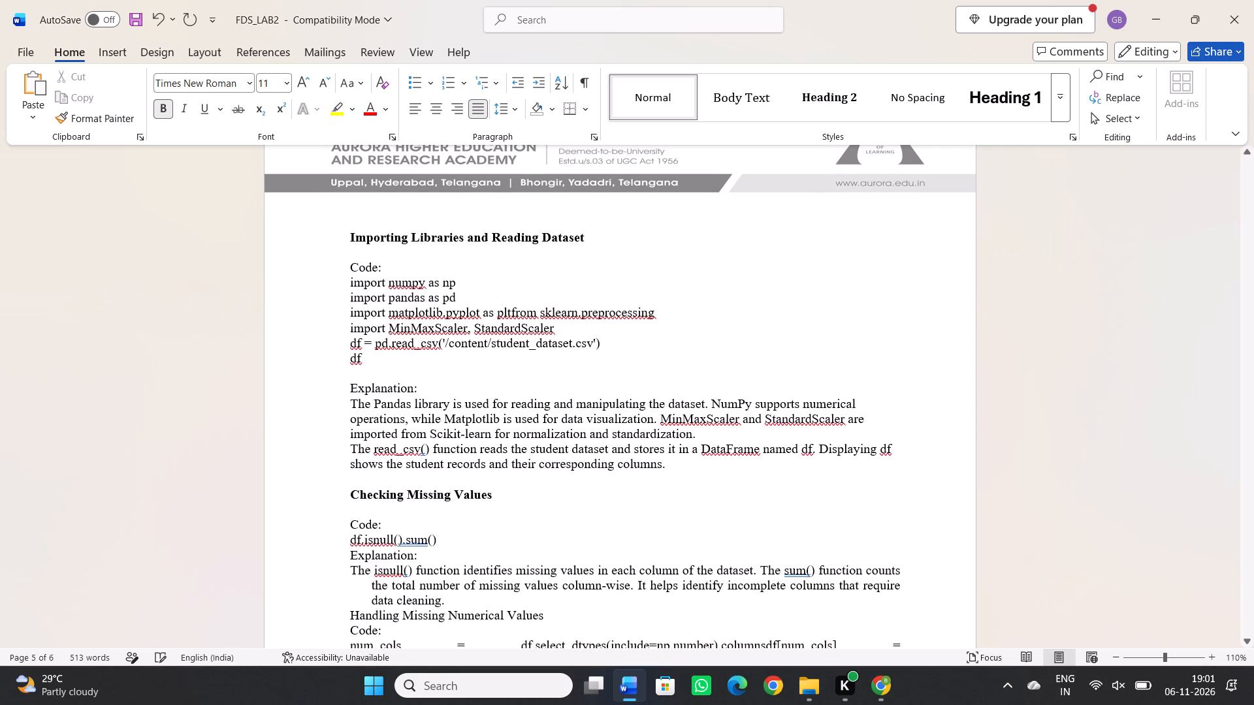
Under "Checking Missing Values", add a blank line above "Explanation:" and break its paragraph before "the total number" and "cleaning".
{"action": "scroll", "coordinate": [408, 542], "scroll_direction": "down", "scroll_amount": 1}
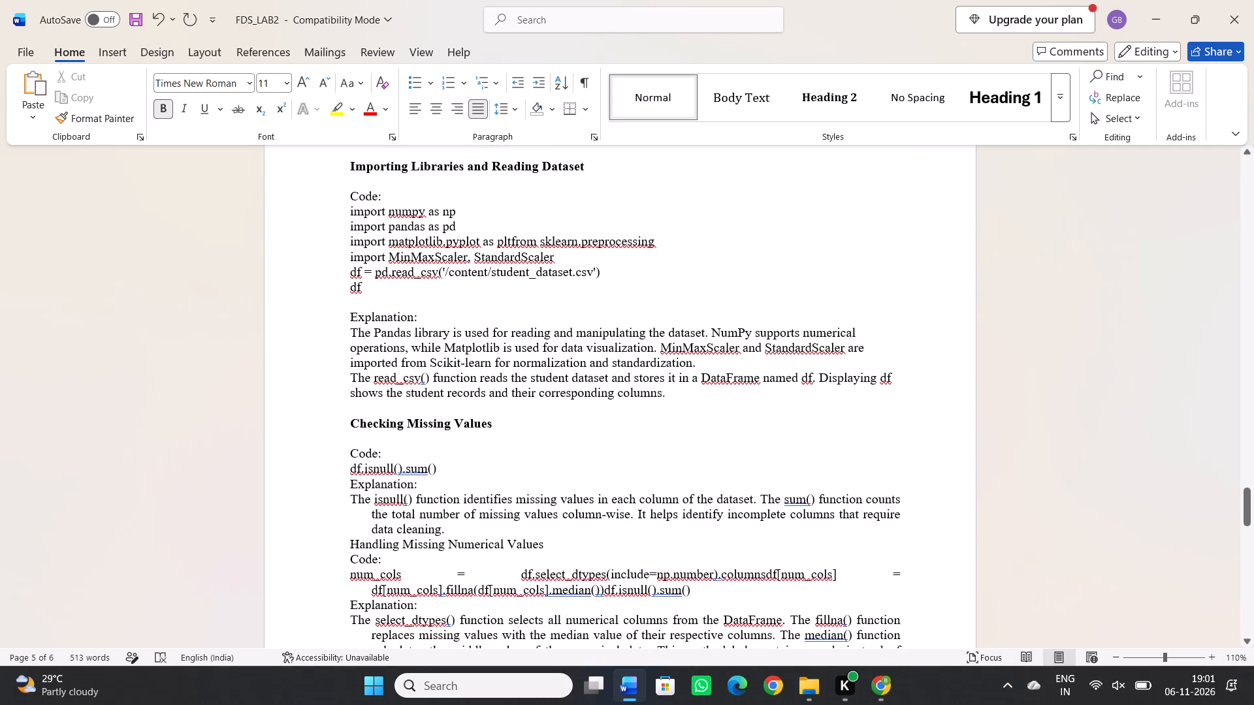
{"action": "left_click", "coordinate": [455, 464]}
{"action": "key", "text": "Return"}
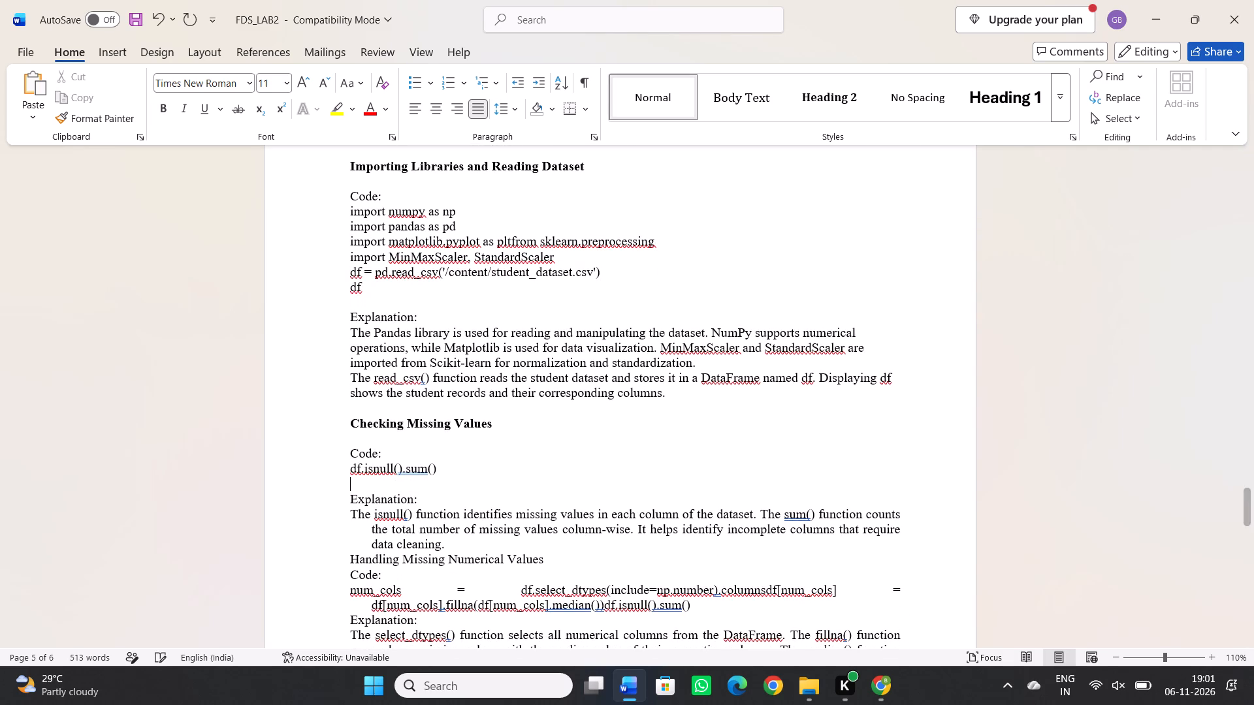
{"action": "left_click", "coordinate": [374, 531]}
{"action": "key", "text": "Left"}
{"action": "key", "text": "Return"}
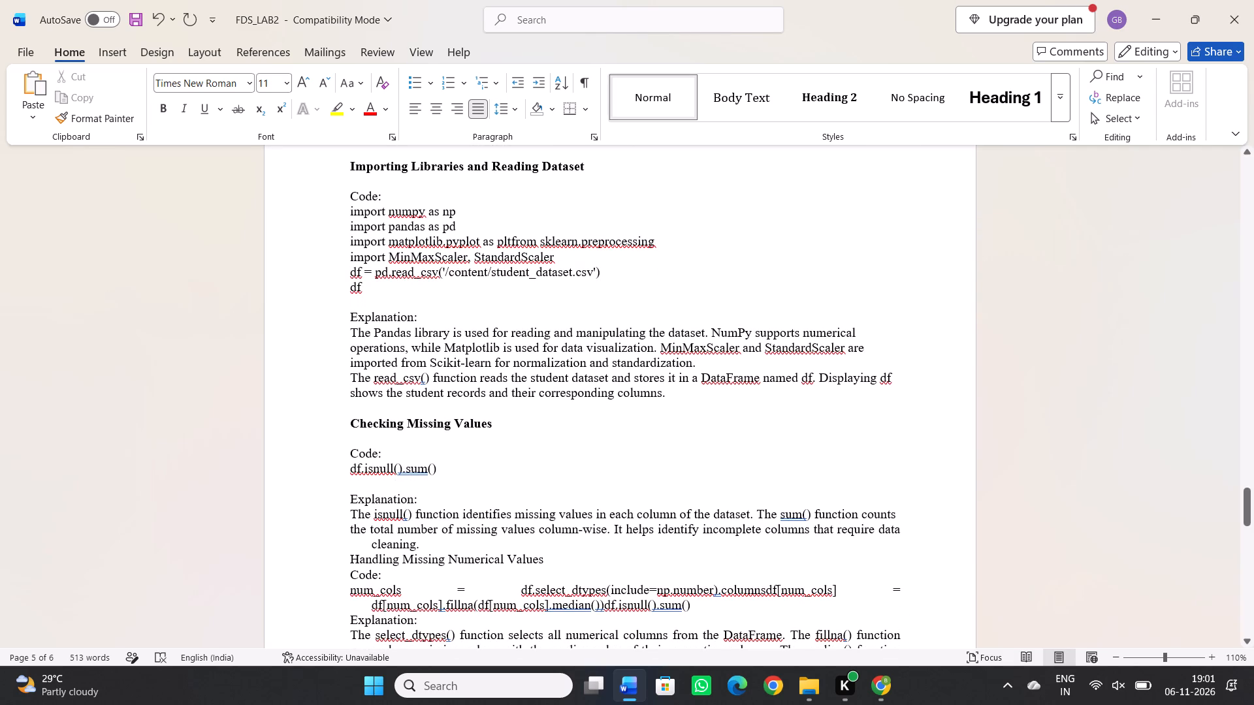
{"action": "left_click", "coordinate": [374, 540]}
{"action": "key", "text": "Return"}
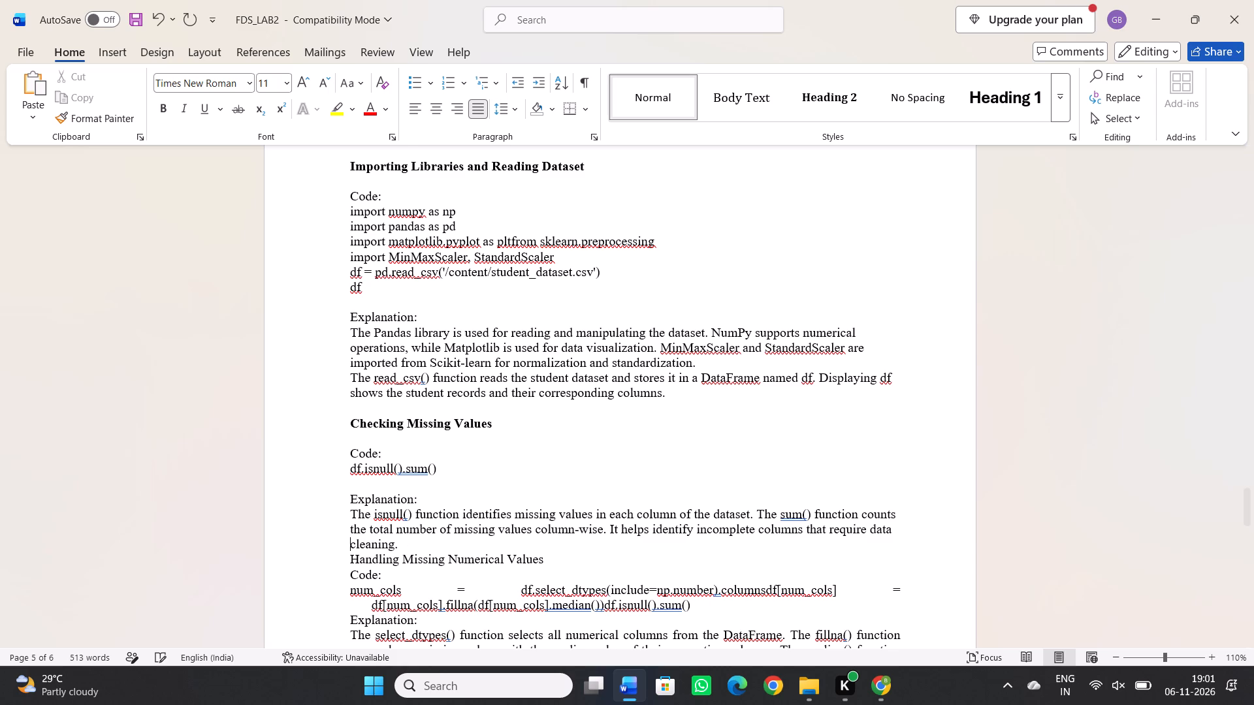
Insert a blank line above the "Handling Missing Numerical Values" heading and make the heading bold.
{"action": "scroll", "coordinate": [374, 540], "scroll_direction": "down", "scroll_amount": 1}
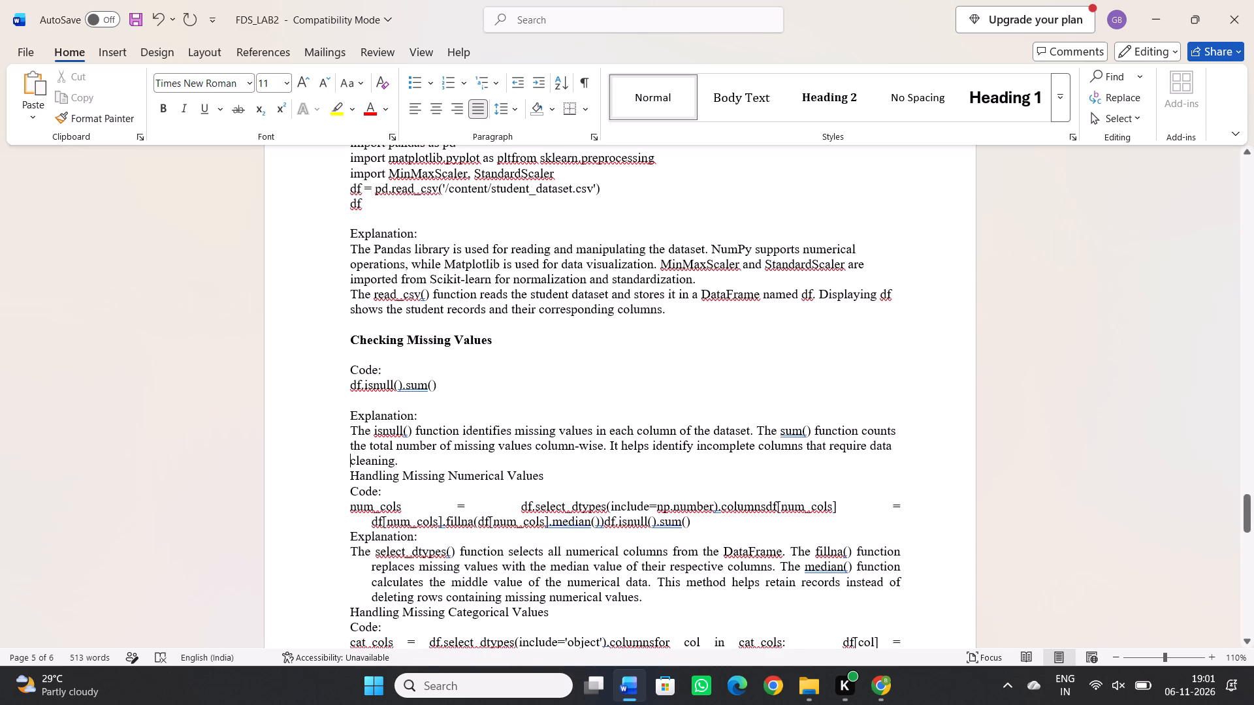
{"action": "left_click", "coordinate": [411, 464]}
{"action": "key", "text": "Return"}
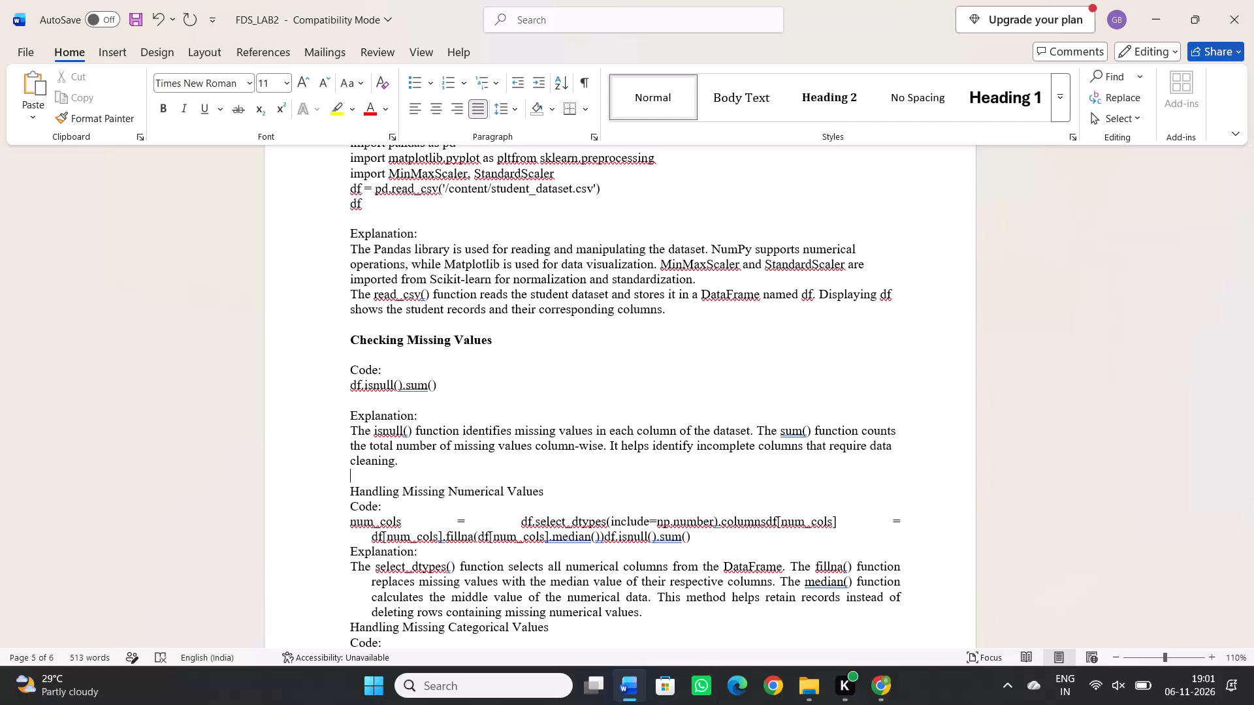
{"action": "left_click_drag", "start_coordinate": [573, 494], "coordinate": [404, 506]}
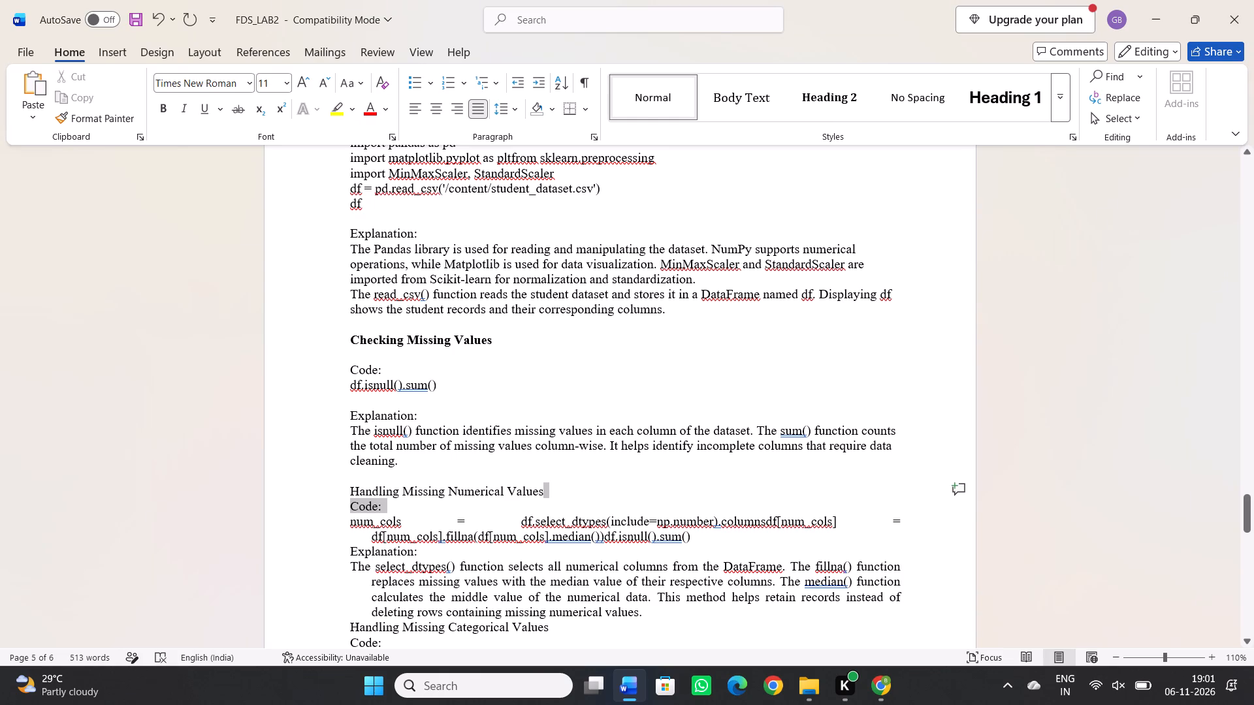
{"action": "left_click_drag", "start_coordinate": [404, 506], "coordinate": [355, 489]}
{"action": "key", "text": "ctrl+b"}
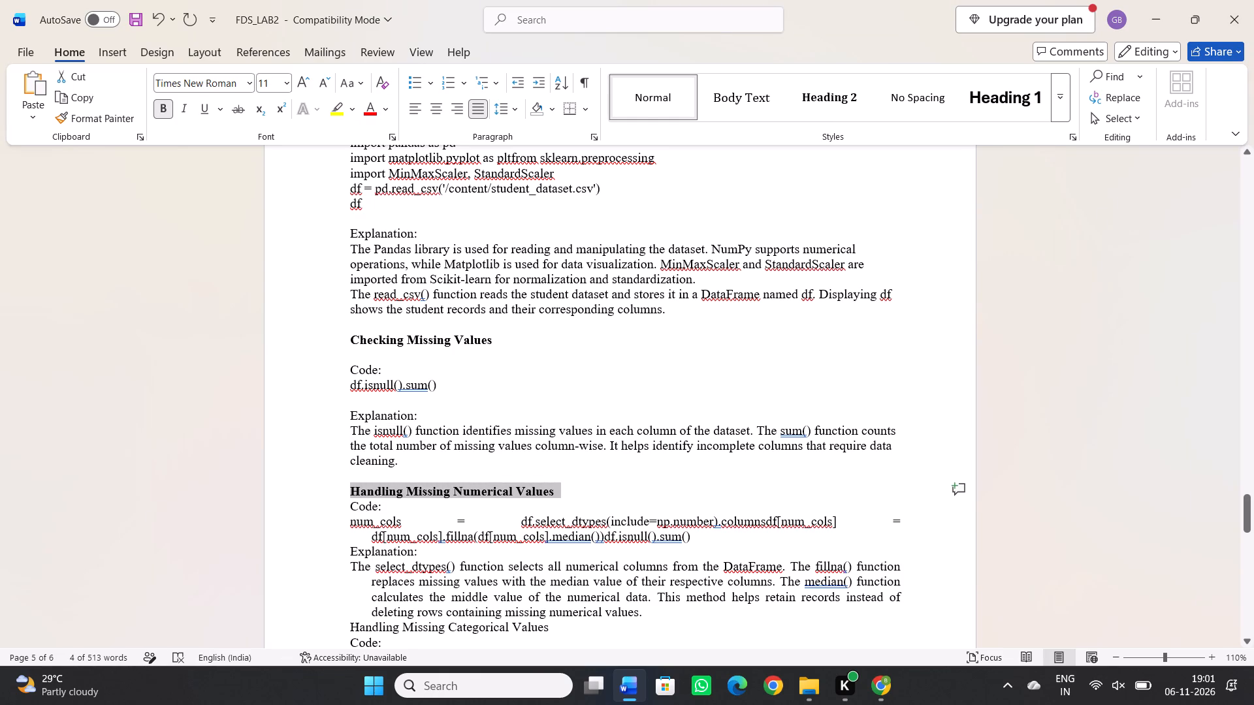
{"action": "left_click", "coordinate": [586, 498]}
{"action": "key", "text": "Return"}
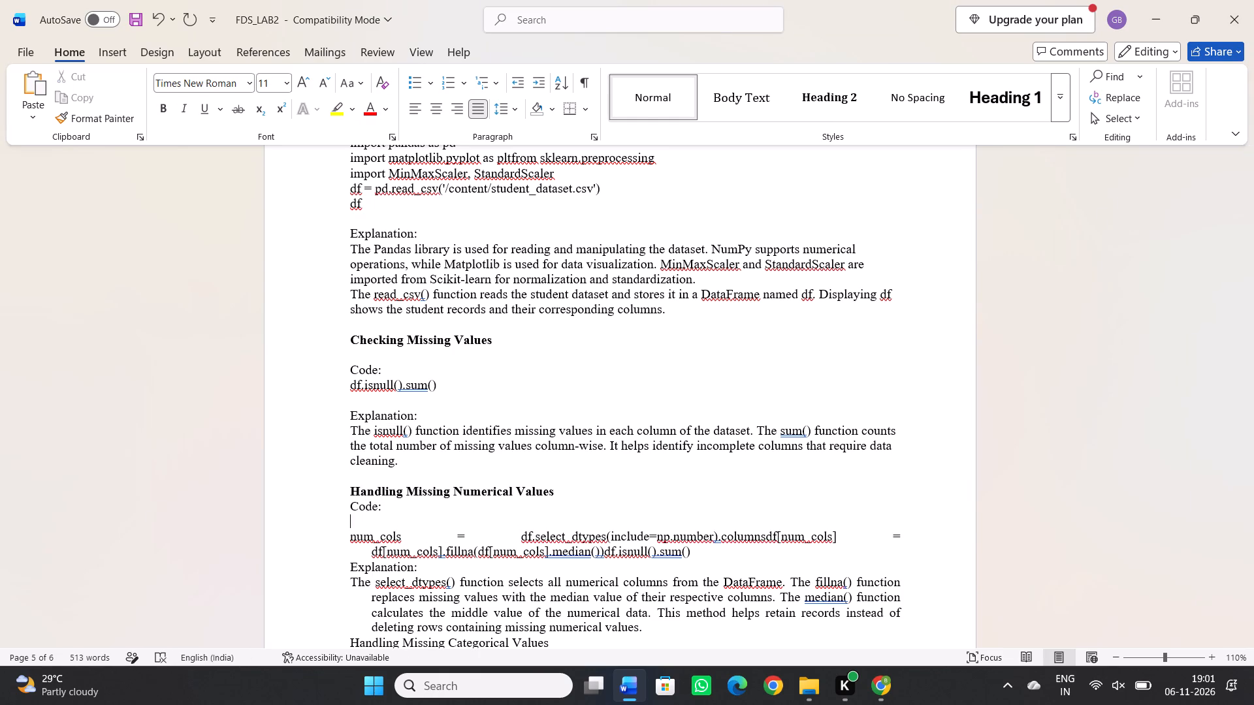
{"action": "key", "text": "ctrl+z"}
Insert a blank line between the "Handling Missing Numerical Values" heading and "Code:".
{"action": "left_click", "coordinate": [571, 486]}
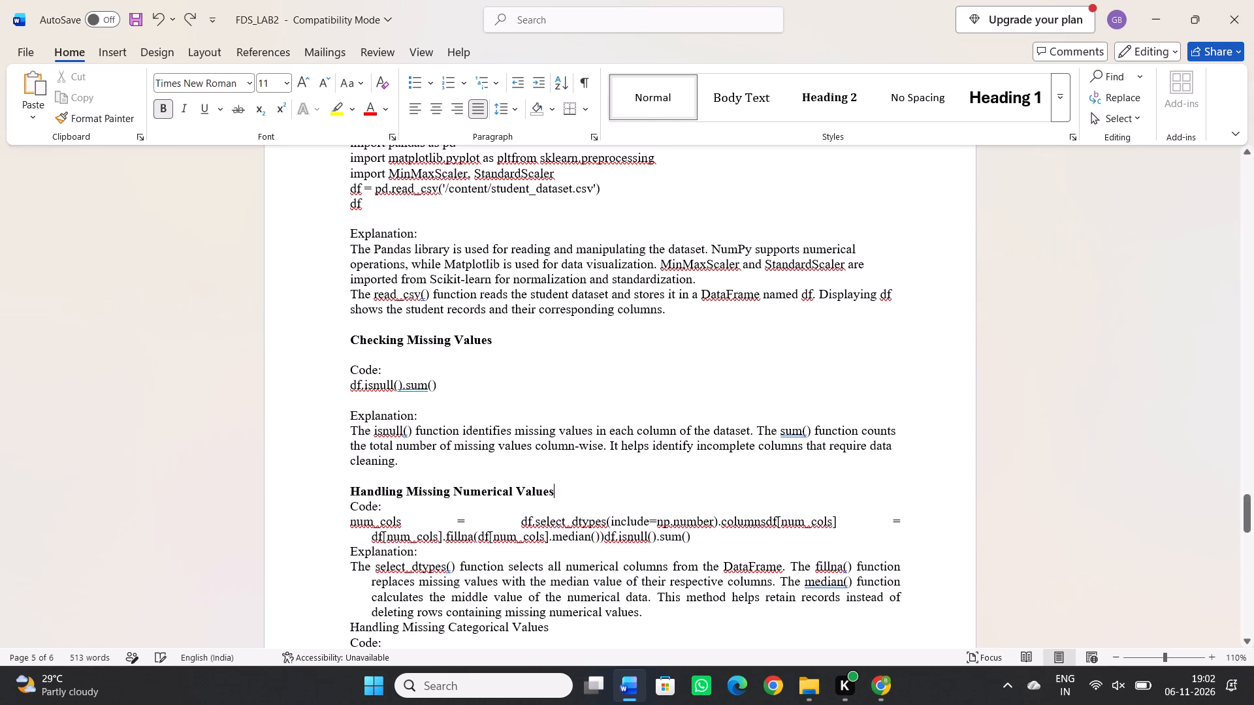
{"action": "key", "text": "Return"}
{"action": "scroll", "coordinate": [458, 540], "scroll_direction": "down", "scroll_amount": 1}
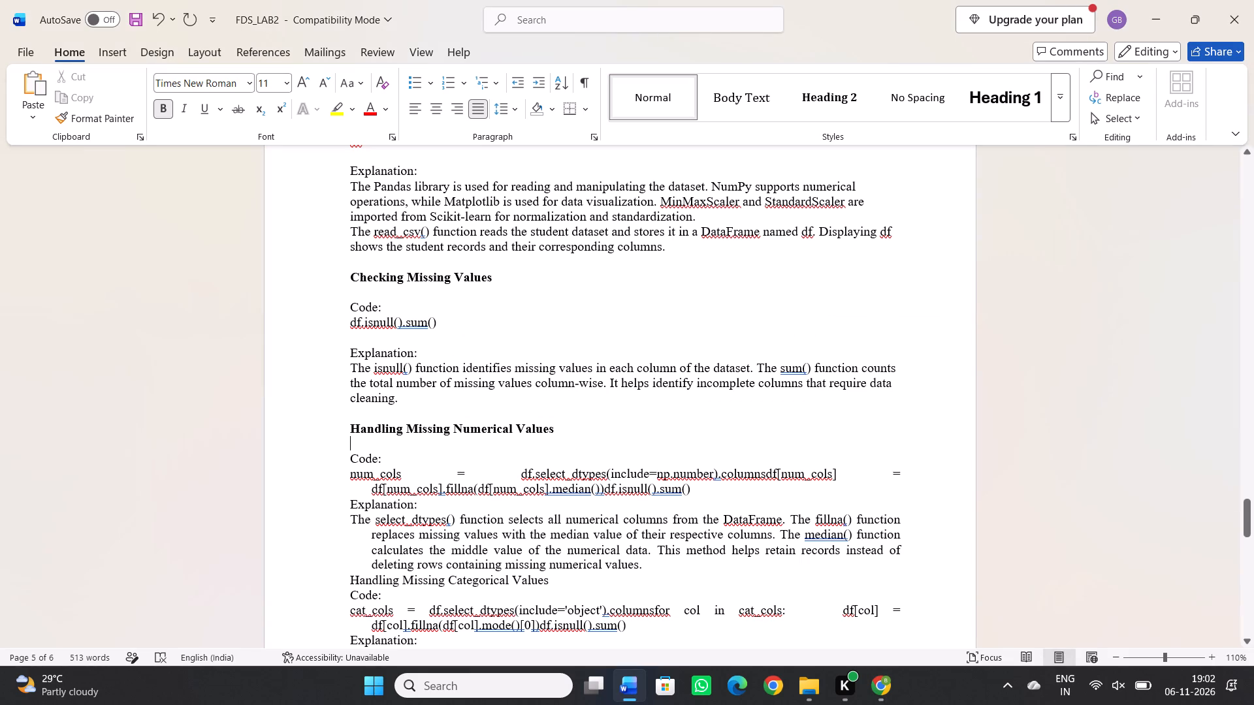
{"action": "left_click", "coordinate": [606, 492]}
{"action": "key", "text": "Return"}
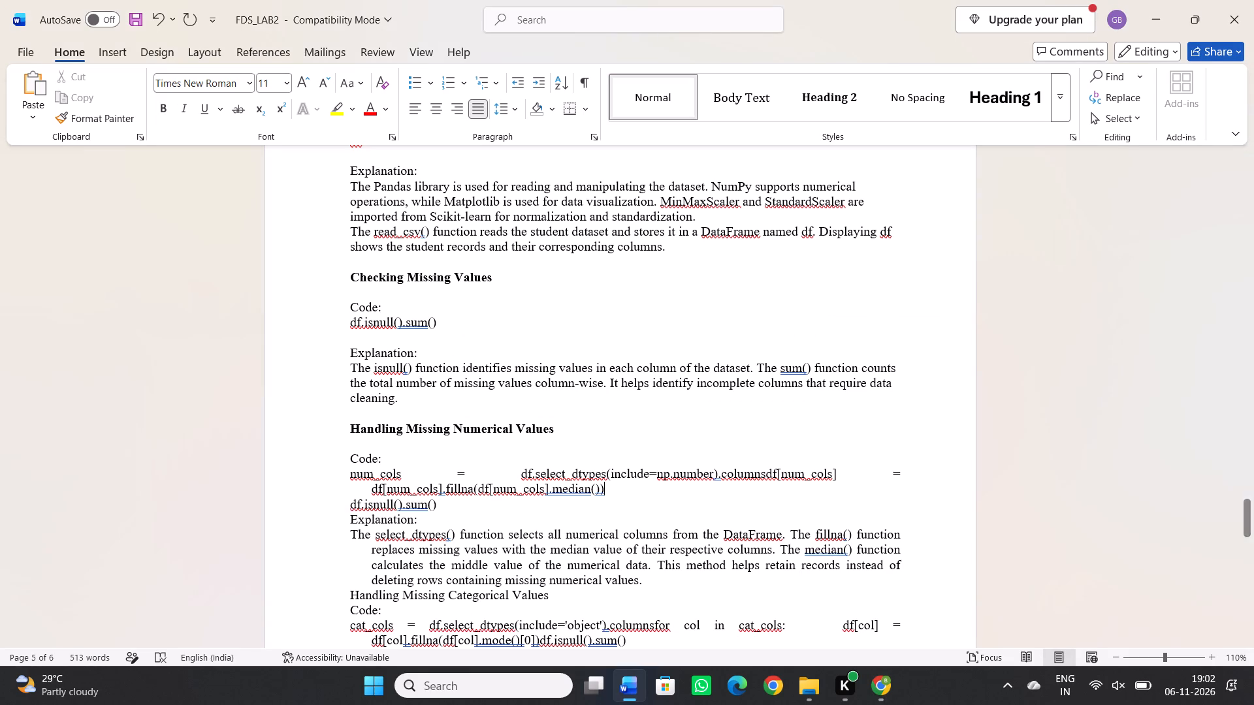
{"action": "left_click", "coordinate": [767, 476]}
{"action": "key", "text": "Return"}
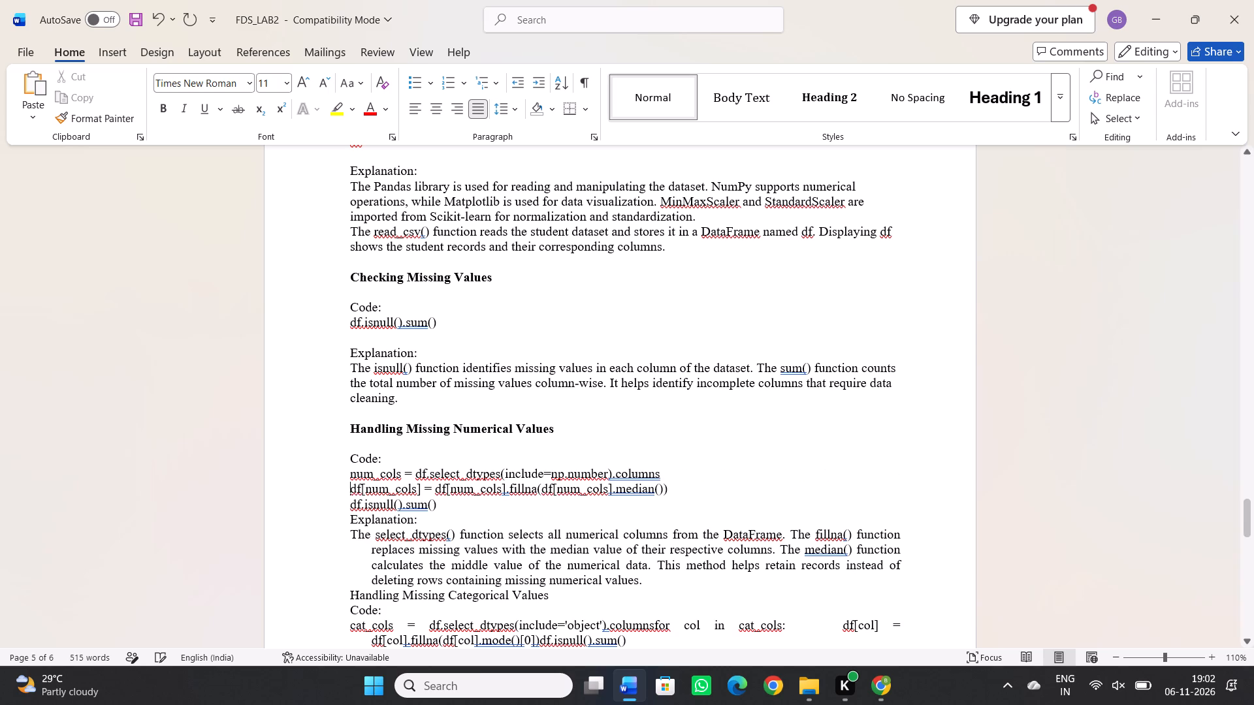
Under "Handling Missing Numerical Values", add a blank line above "Explanation:" and break its paragraph before "replaces", "calculates" and "rows containing".
{"action": "left_click", "coordinate": [993, 454]}
{"action": "left_click", "coordinate": [436, 510]}
{"action": "key", "text": "Return"}
{"action": "scroll", "coordinate": [436, 510], "scroll_direction": "down", "scroll_amount": 1}
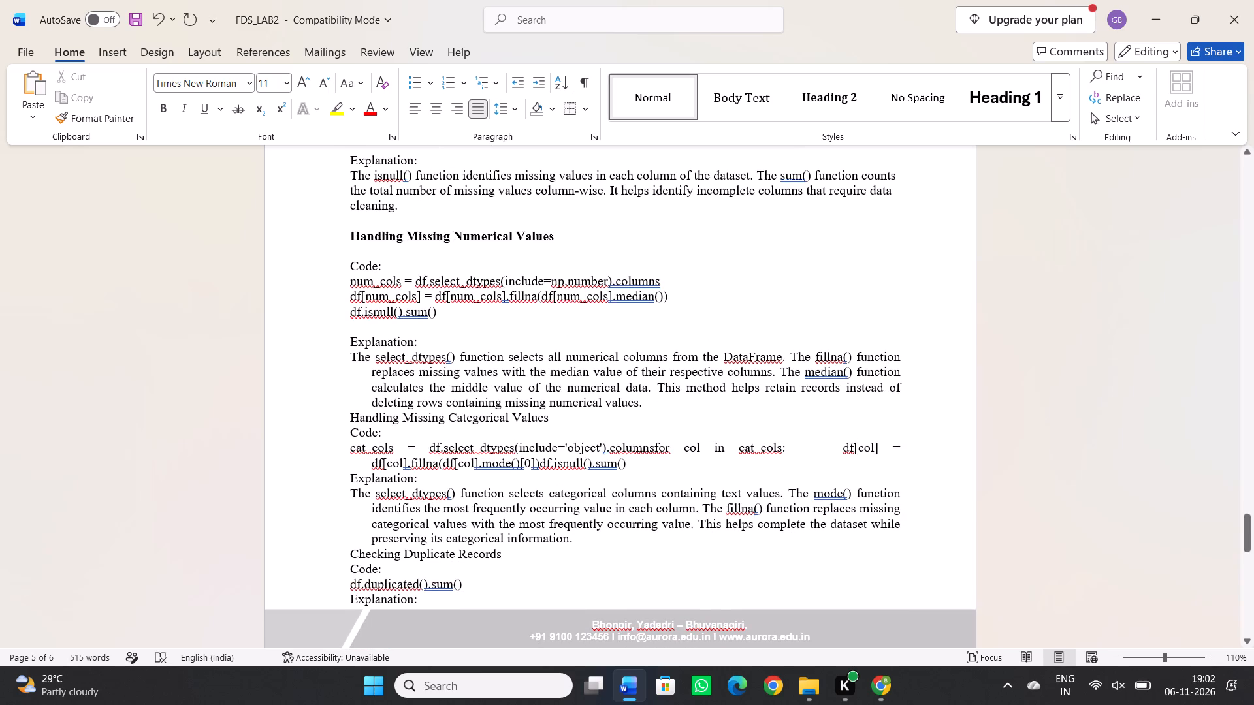
{"action": "left_click", "coordinate": [369, 377]}
{"action": "key", "text": "Return"}
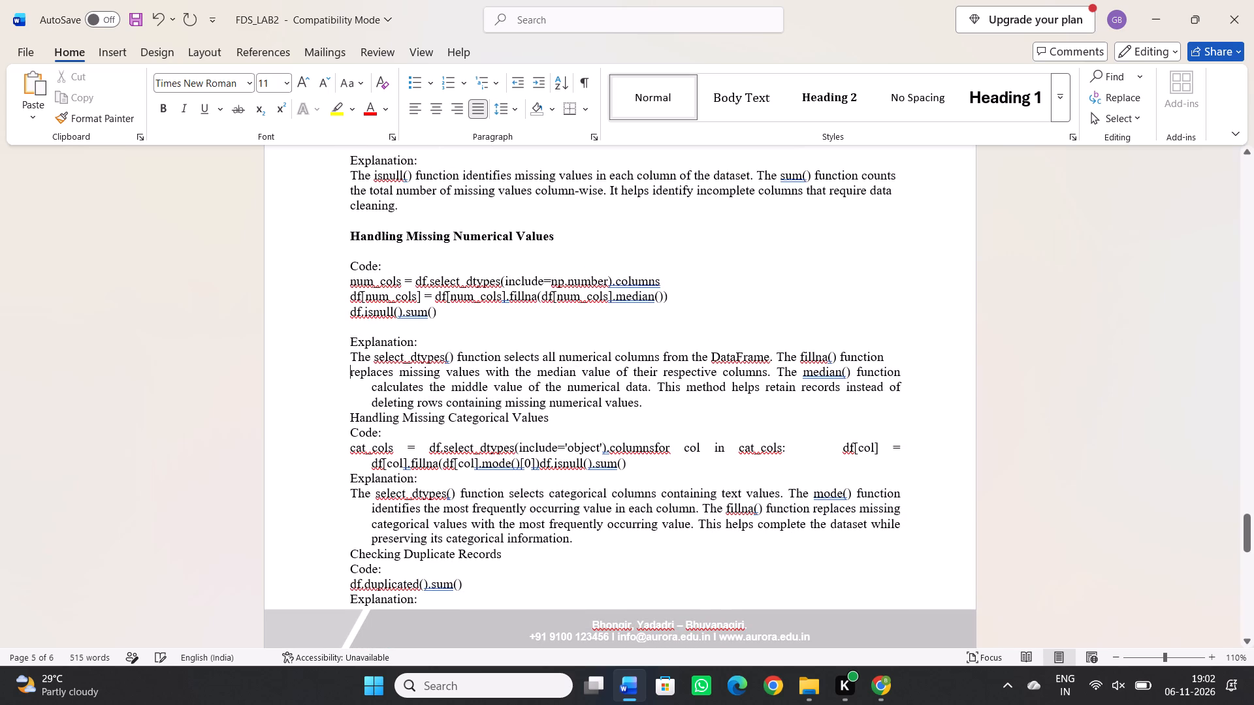
{"action": "left_click", "coordinate": [371, 384]}
{"action": "key", "text": "Return"}
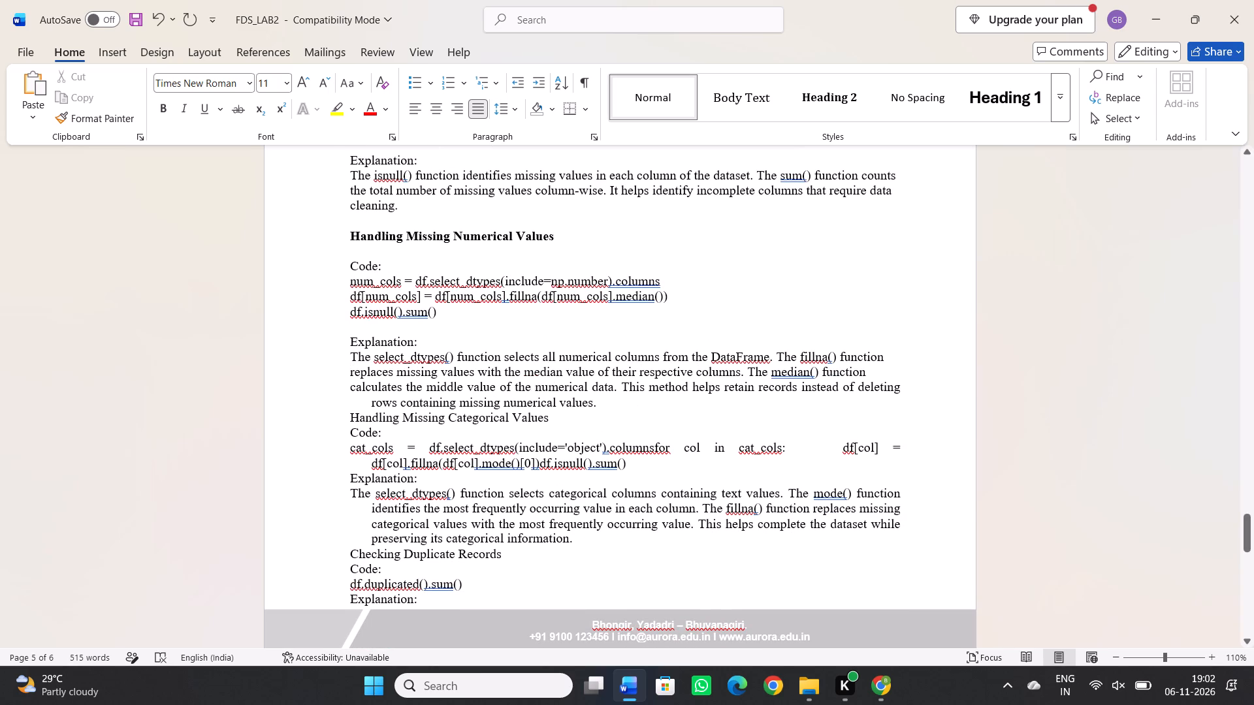
{"action": "left_click", "coordinate": [373, 397]}
{"action": "key", "text": "Return"}
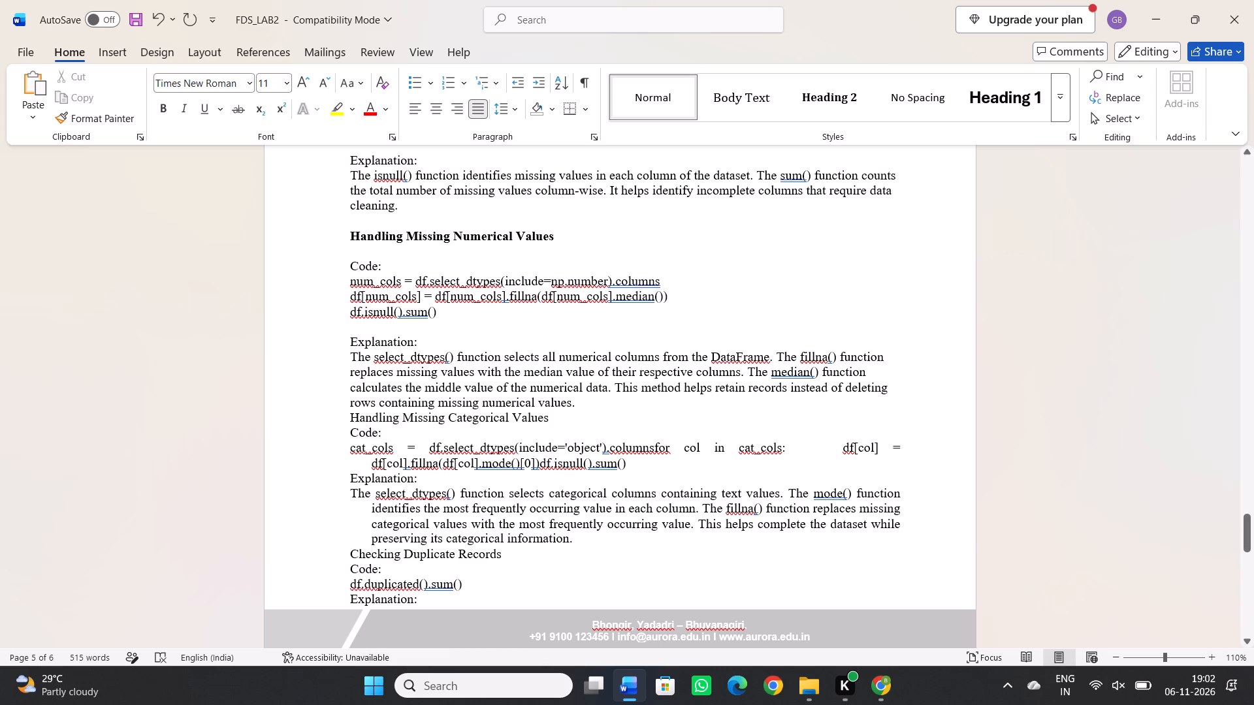
Make the "Handling Missing Categorical Values" heading bold and insert a blank line above and below it.
{"action": "left_click", "coordinate": [583, 406]}
{"action": "key", "text": "Return"}
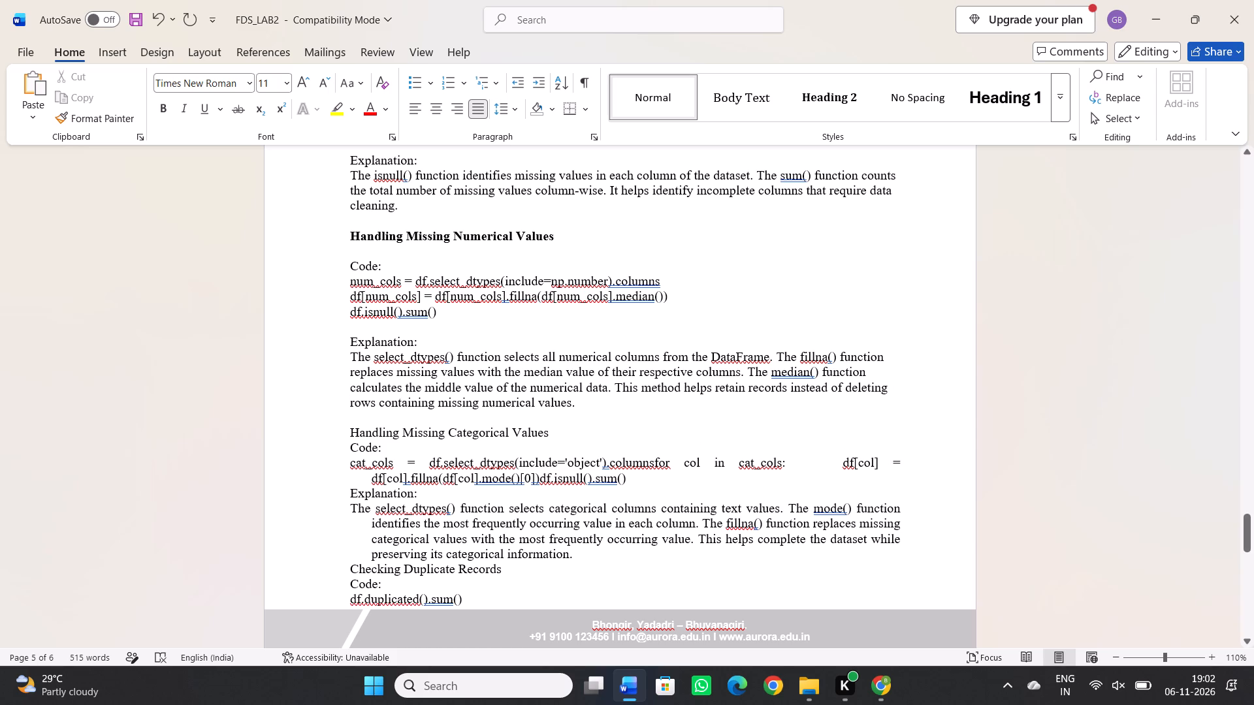
{"action": "left_click_drag", "start_coordinate": [562, 429], "coordinate": [348, 425]}
{"action": "key", "text": "ctrl+b"}
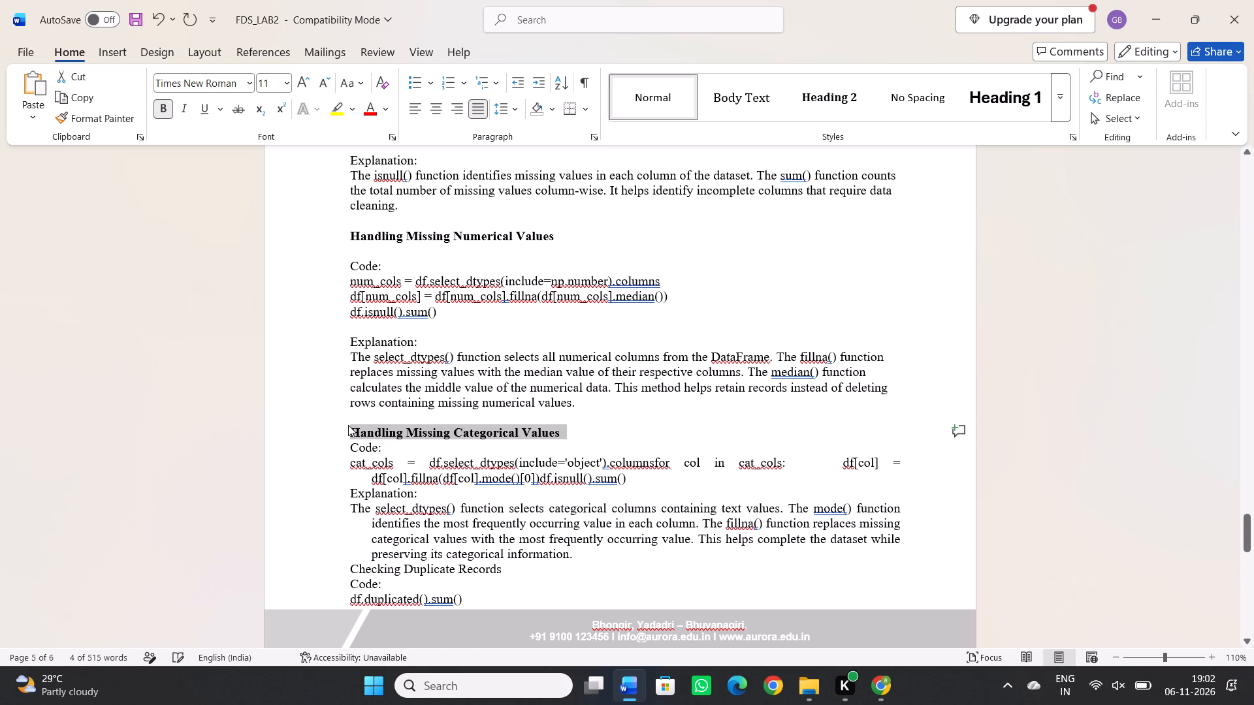
{"action": "left_click", "coordinate": [587, 426]}
{"action": "key", "text": "Return"}
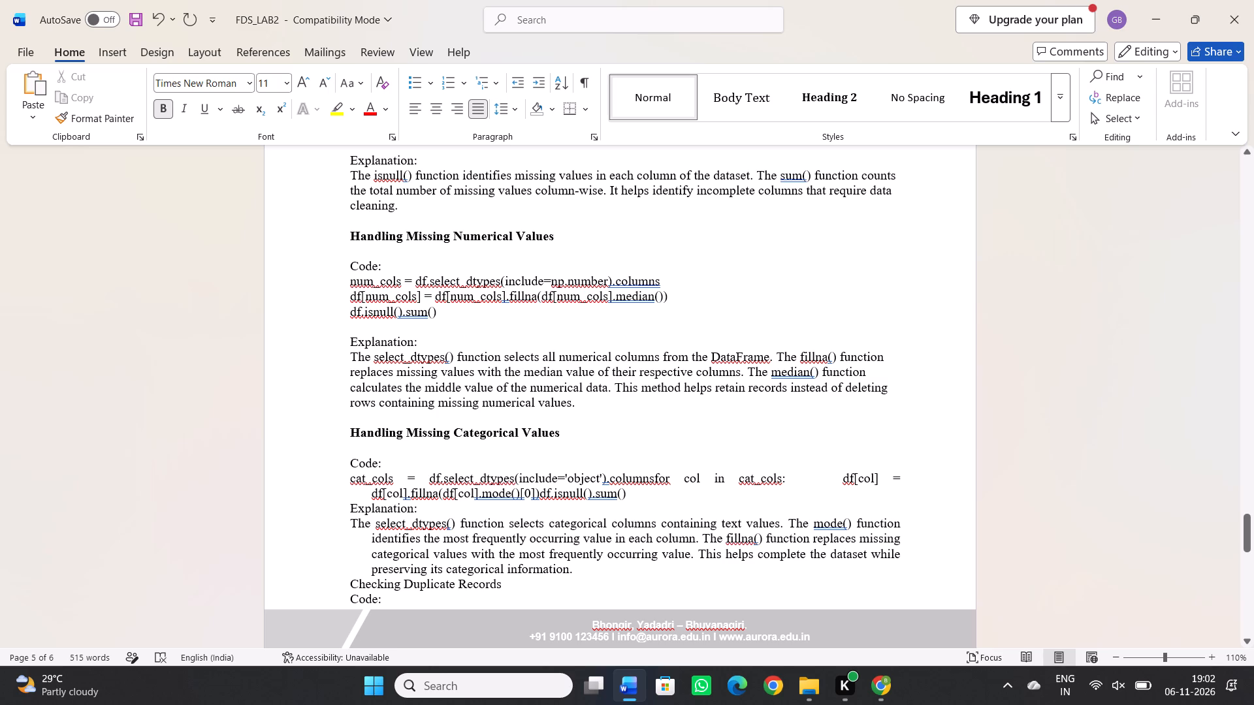
Split the "Handling Missing Categorical Values" code into separate lines before "for col in cat_cols:", "df[col] =" and "df.isnull().sum()".
{"action": "left_click", "coordinate": [656, 480]}
{"action": "key", "text": "Return"}
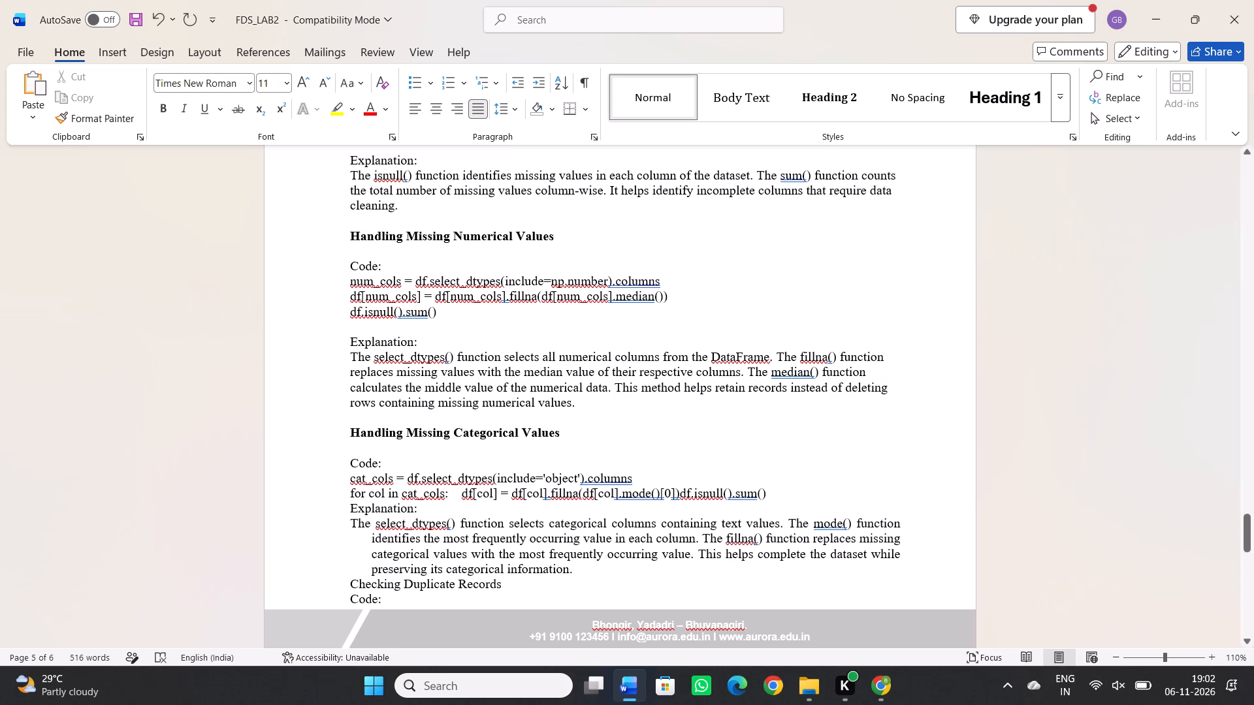
{"action": "left_click", "coordinate": [464, 491]}
{"action": "key", "text": "Return"}
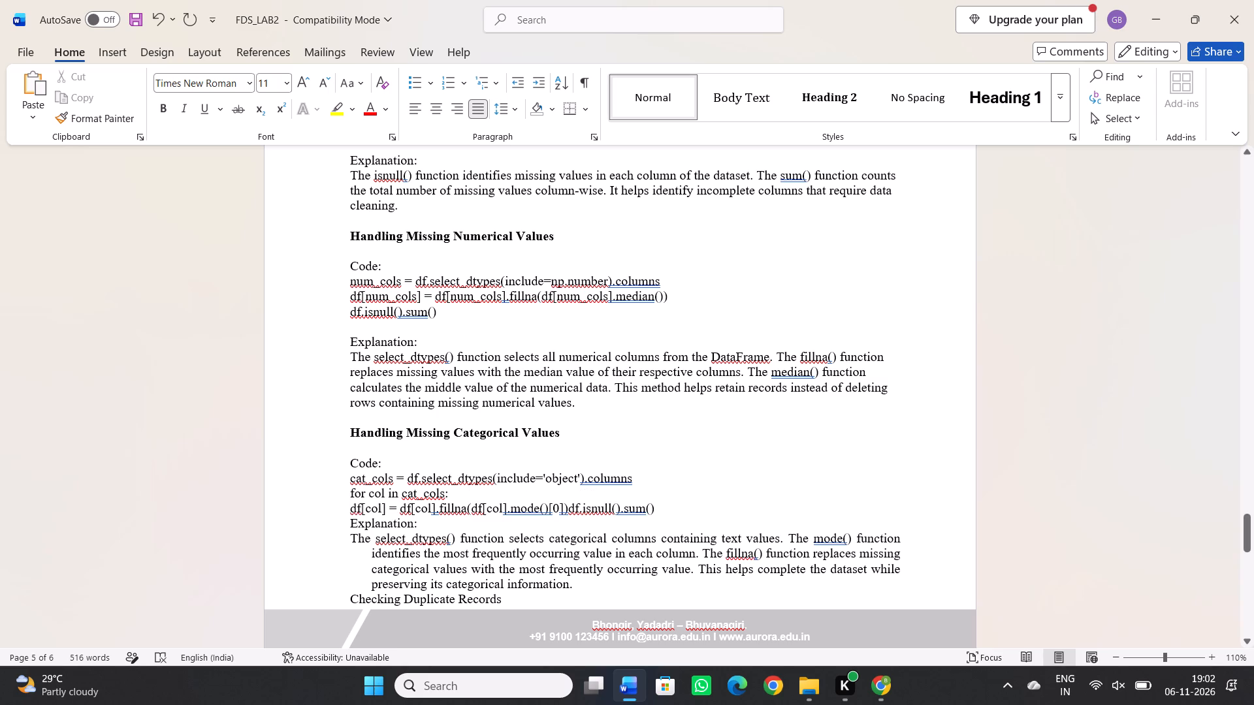
{"action": "left_click", "coordinate": [570, 507]}
{"action": "key", "text": "Return"}
Under "Handling Missing Categorical Values", add a blank line above "Explanation:" and break its paragraph before "identifies", "categorical values with" and "preserving".
{"action": "scroll", "coordinate": [503, 502], "scroll_direction": "down", "scroll_amount": 1}
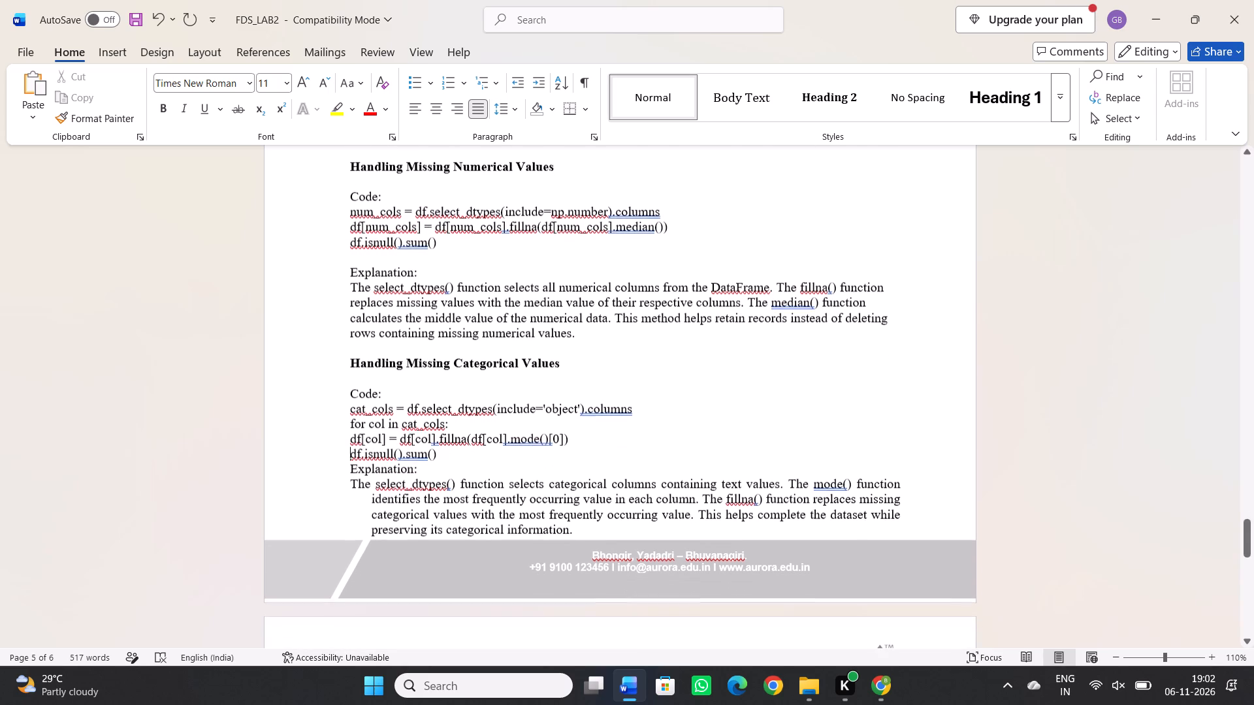
{"action": "scroll", "coordinate": [396, 490], "scroll_direction": "down", "scroll_amount": 1}
{"action": "scroll", "coordinate": [396, 490], "scroll_direction": "up", "scroll_amount": 1}
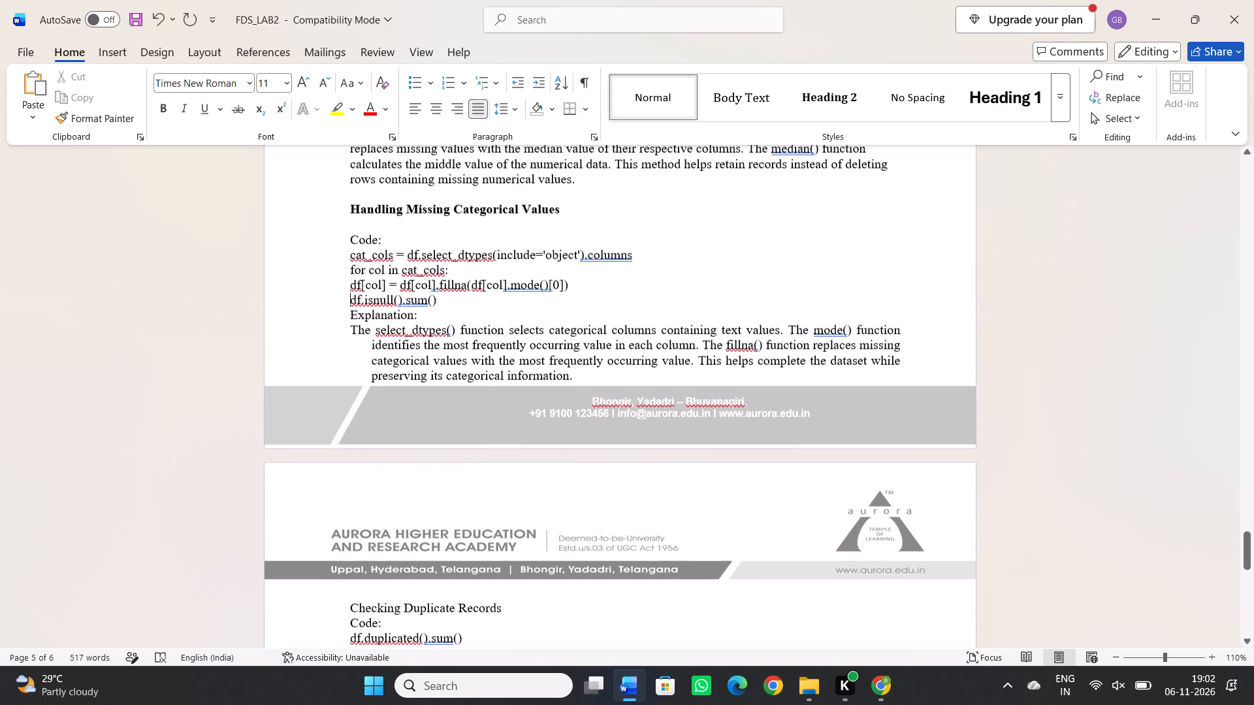
{"action": "left_click", "coordinate": [444, 305]}
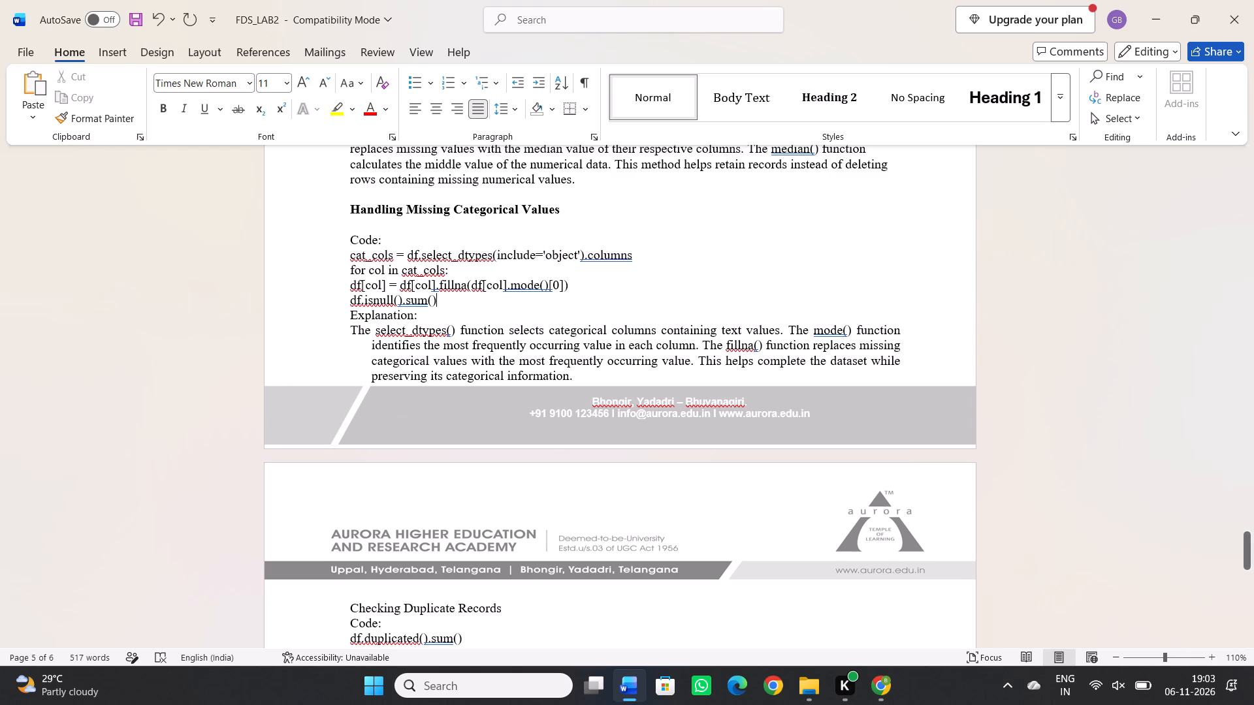
{"action": "key", "text": "Return"}
{"action": "scroll", "coordinate": [444, 305], "scroll_direction": "down", "scroll_amount": 1}
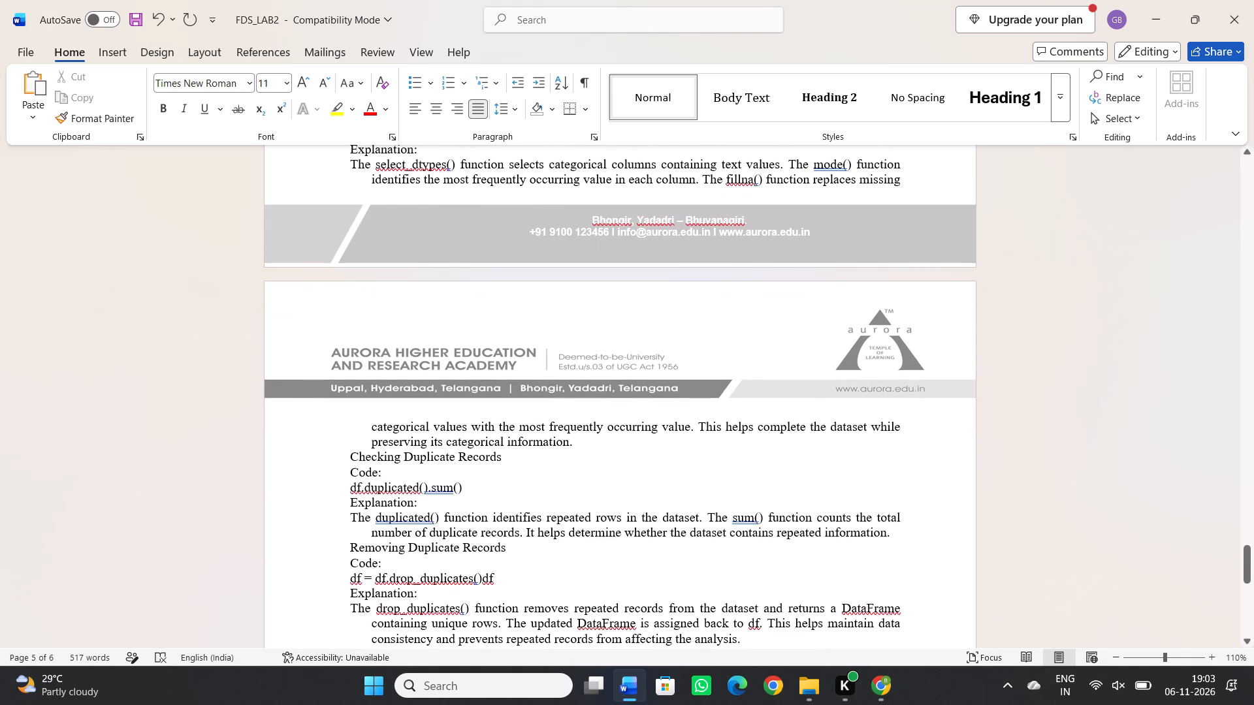
{"action": "left_click", "coordinate": [371, 176]}
{"action": "key", "text": "Return"}
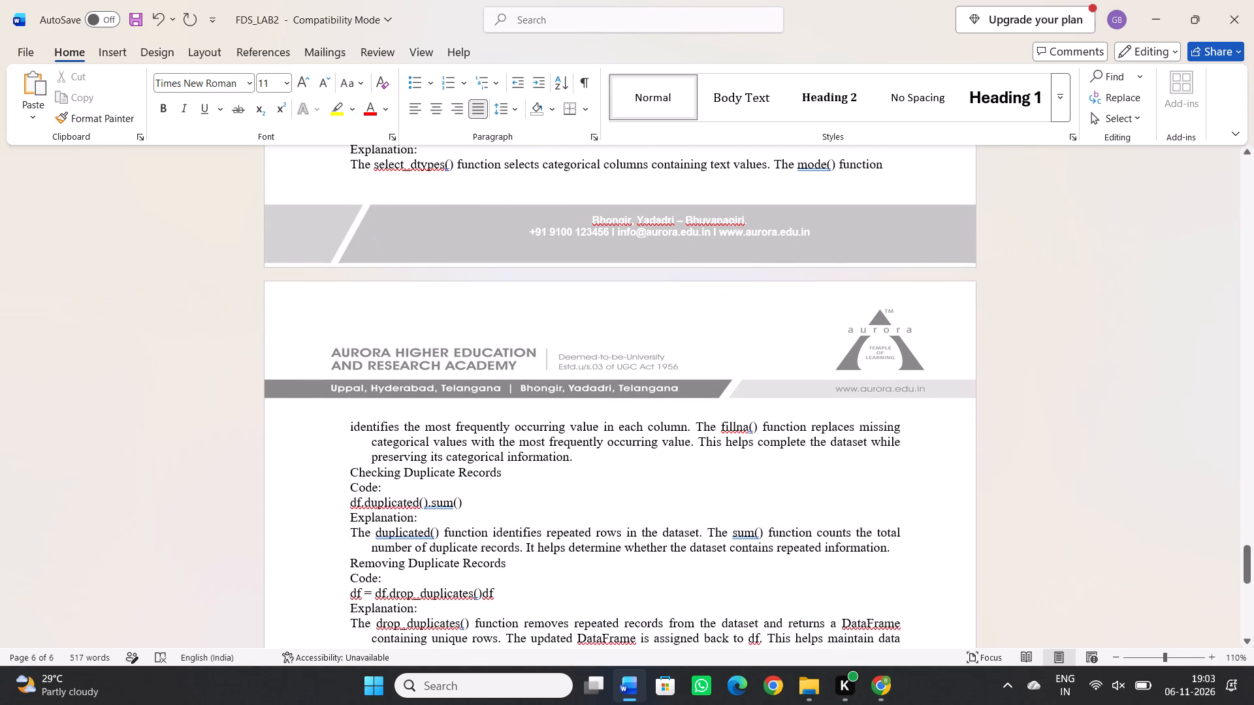
{"action": "left_click", "coordinate": [376, 444]}
{"action": "key", "text": "Left"}
{"action": "key", "text": "Return"}
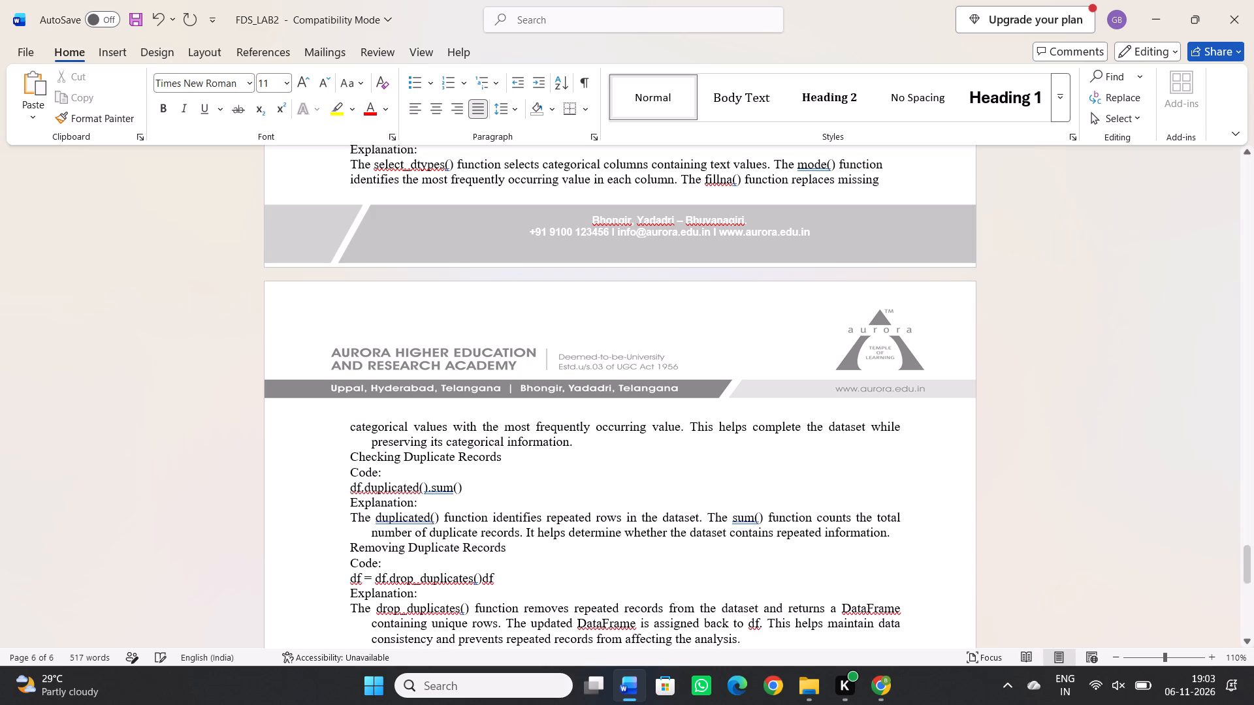
{"action": "left_click", "coordinate": [372, 437]}
{"action": "key", "text": "Return"}
Make the "Checking Duplicate Records" heading bold and insert a blank line above and below it.
{"action": "scroll", "coordinate": [493, 439], "scroll_direction": "up", "scroll_amount": 2}
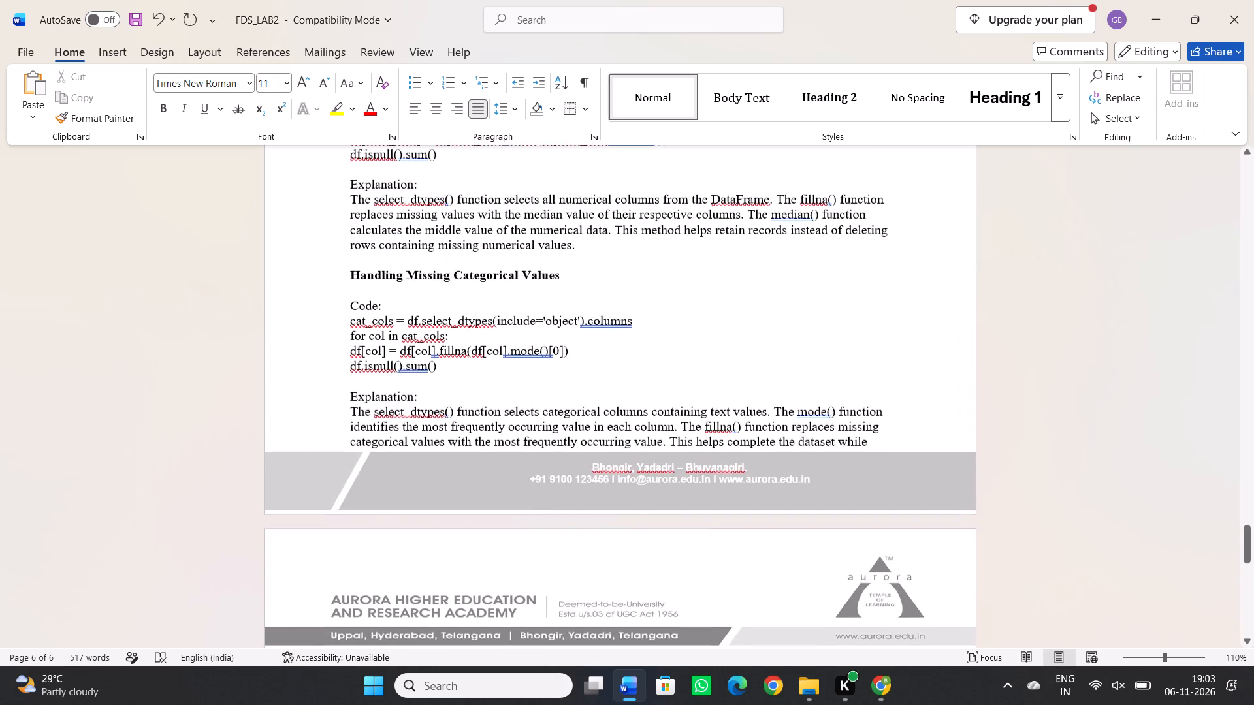
{"action": "scroll", "coordinate": [493, 439], "scroll_direction": "right", "scroll_amount": 1}
{"action": "scroll", "coordinate": [493, 439], "scroll_direction": "up", "scroll_amount": 2}
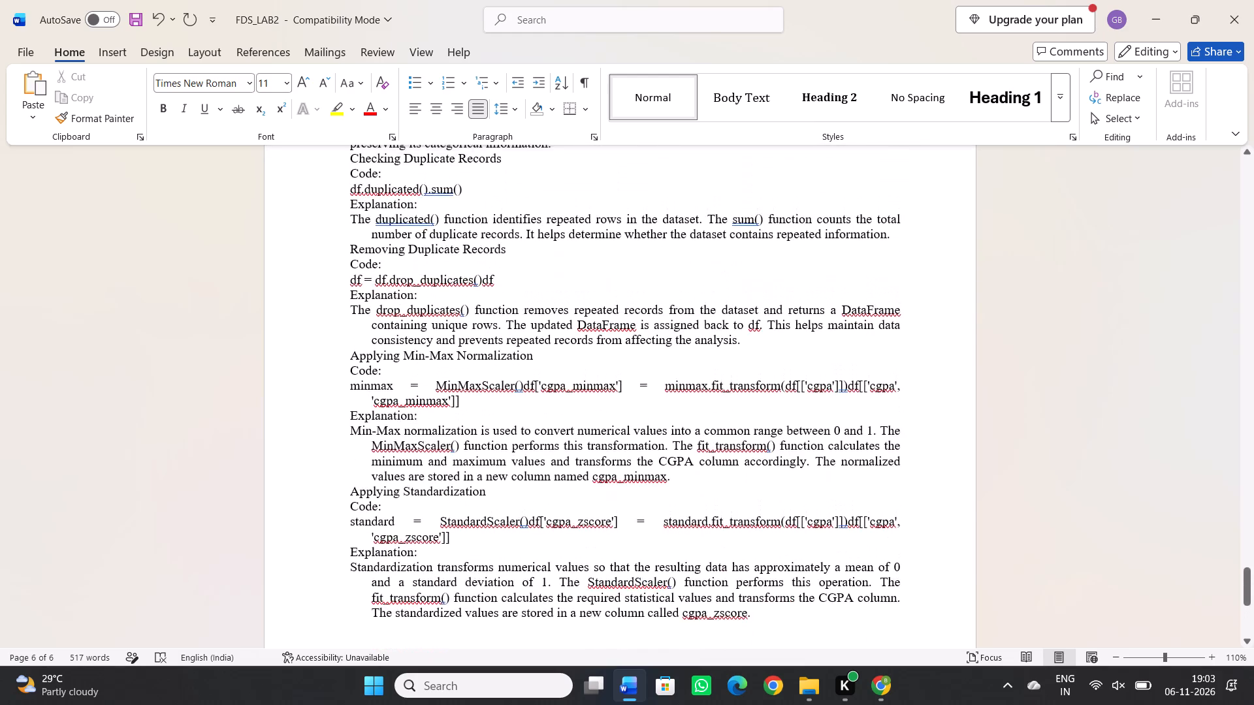
{"action": "scroll", "coordinate": [493, 439], "scroll_direction": "up", "scroll_amount": 1}
{"action": "left_click", "coordinate": [553, 418]}
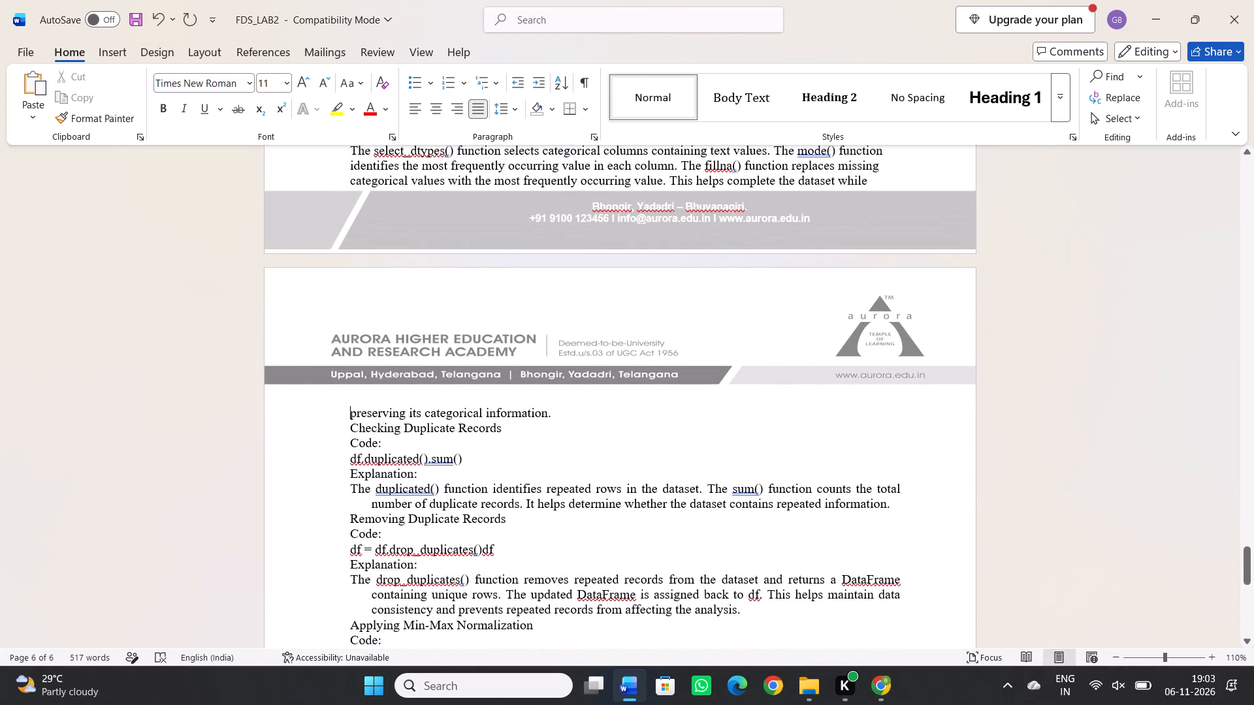
{"action": "key", "text": "Return"}
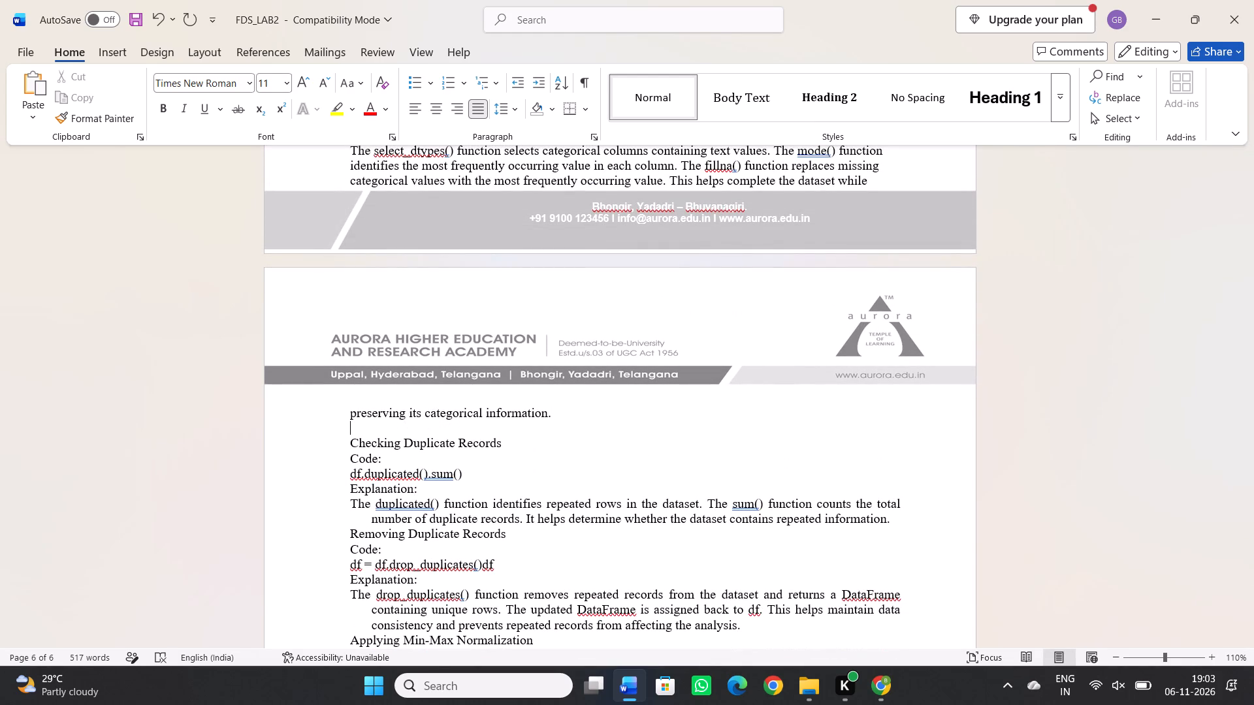
{"action": "left_click_drag", "start_coordinate": [509, 443], "coordinate": [360, 448]}
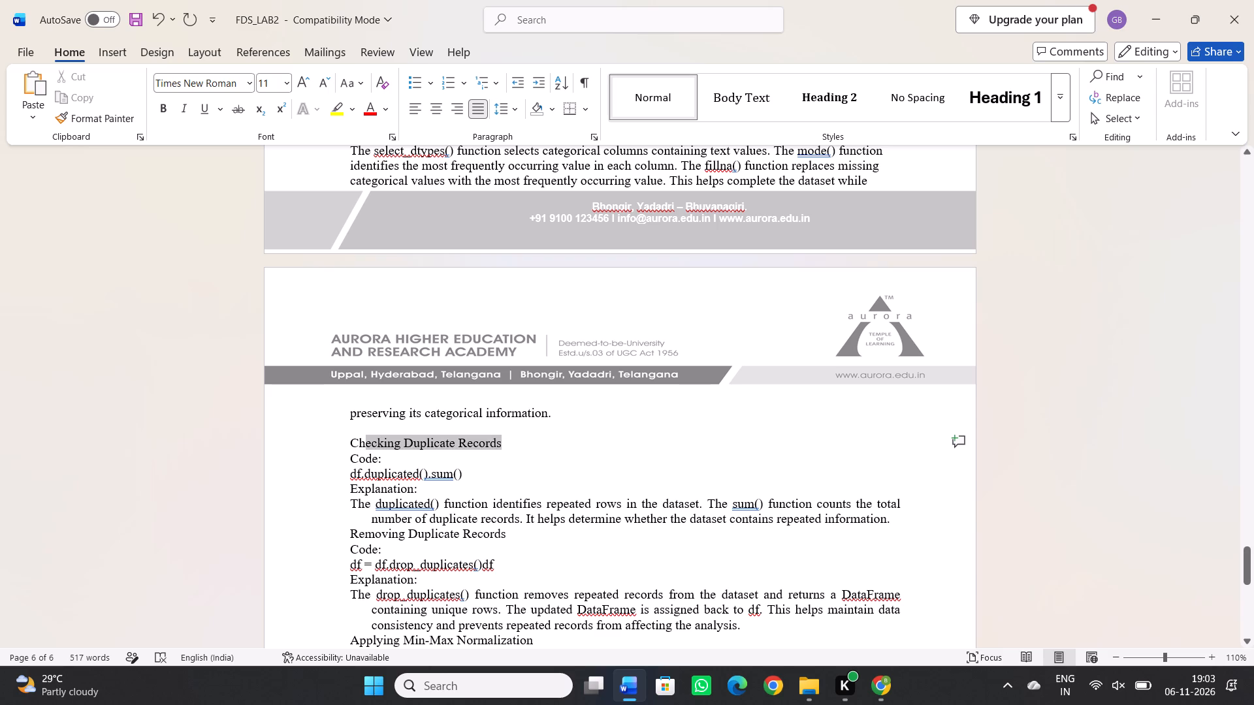
{"action": "left_click_drag", "start_coordinate": [360, 448], "coordinate": [346, 449]}
{"action": "key", "text": "ctrl+b"}
{"action": "left_click", "coordinate": [558, 448]}
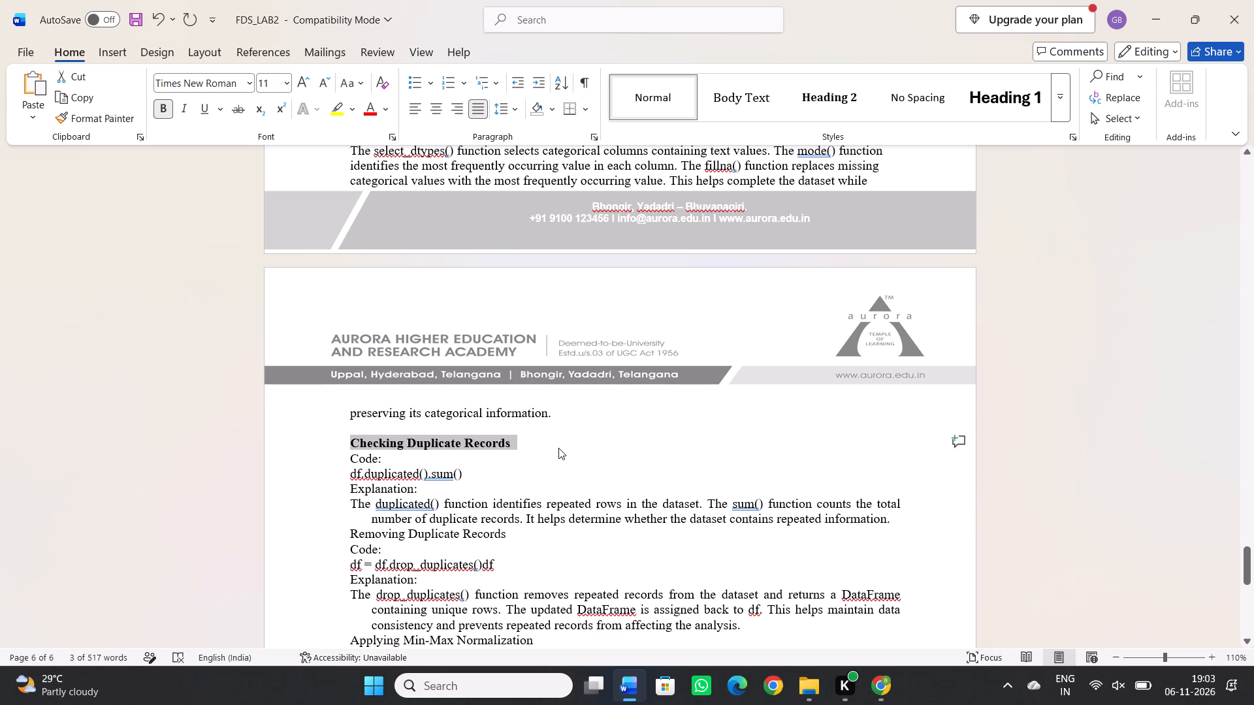
{"action": "key", "text": "Return"}
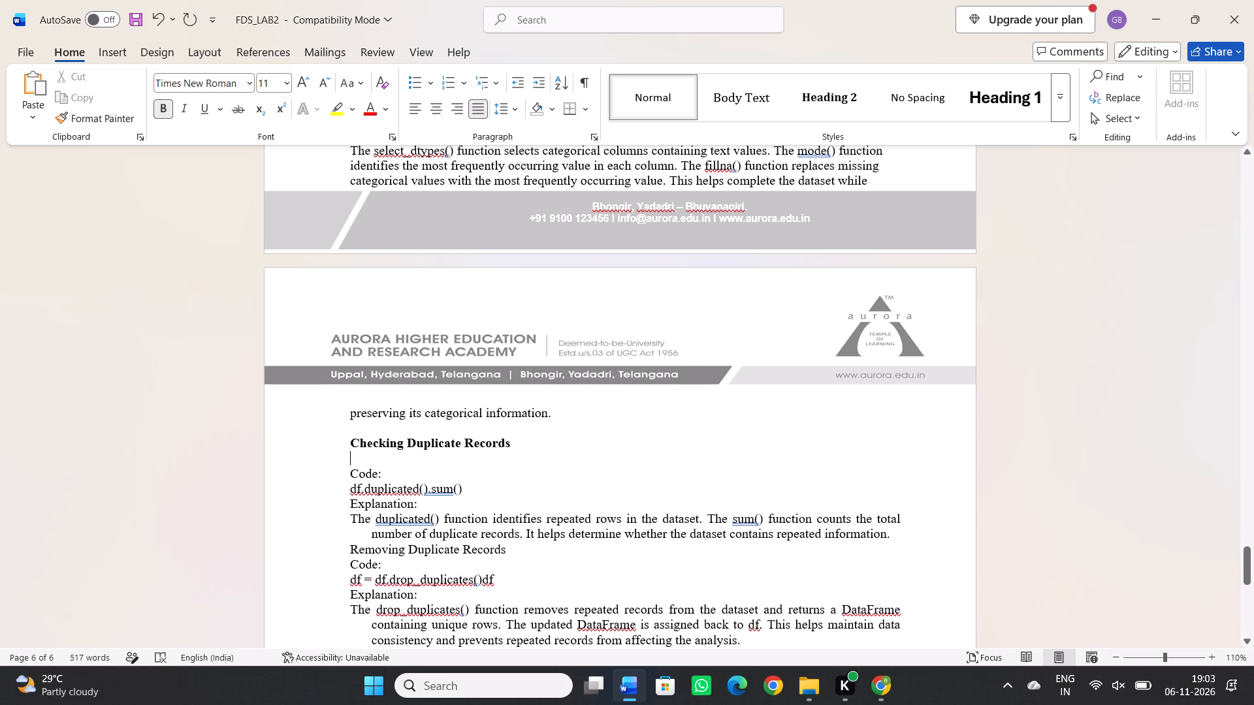
Under "Checking Duplicate Records", add a blank line above "Explanation:" and break its paragraph before "number of duplicate records".
{"action": "left_click", "coordinate": [484, 495]}
{"action": "key", "text": "Return"}
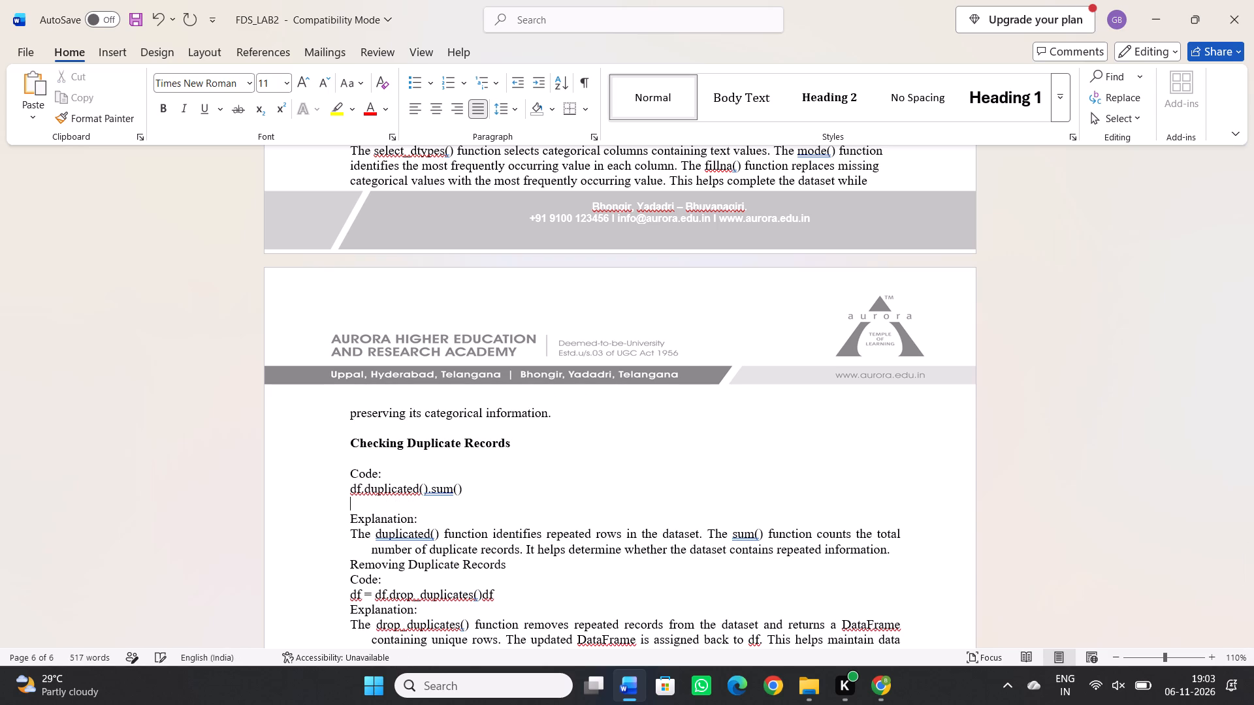
{"action": "left_click", "coordinate": [371, 550]}
{"action": "key", "text": "BackSpace"}
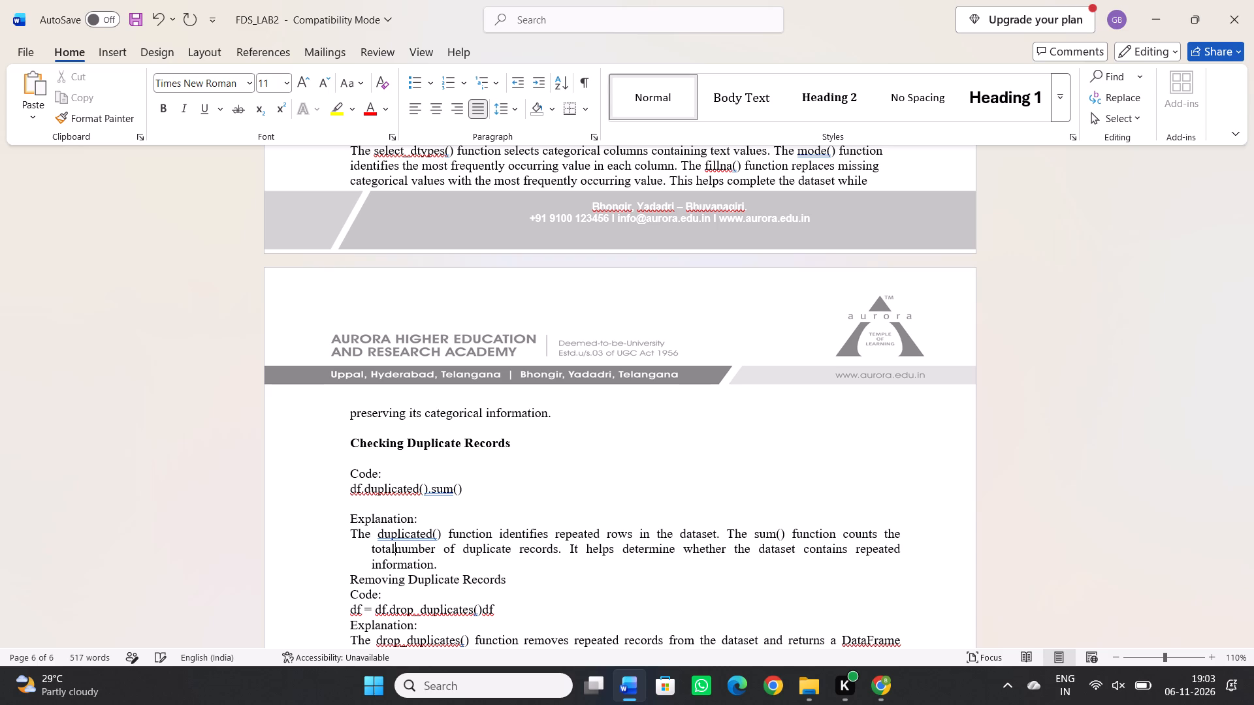
{"action": "key", "text": "ctrl+z"}
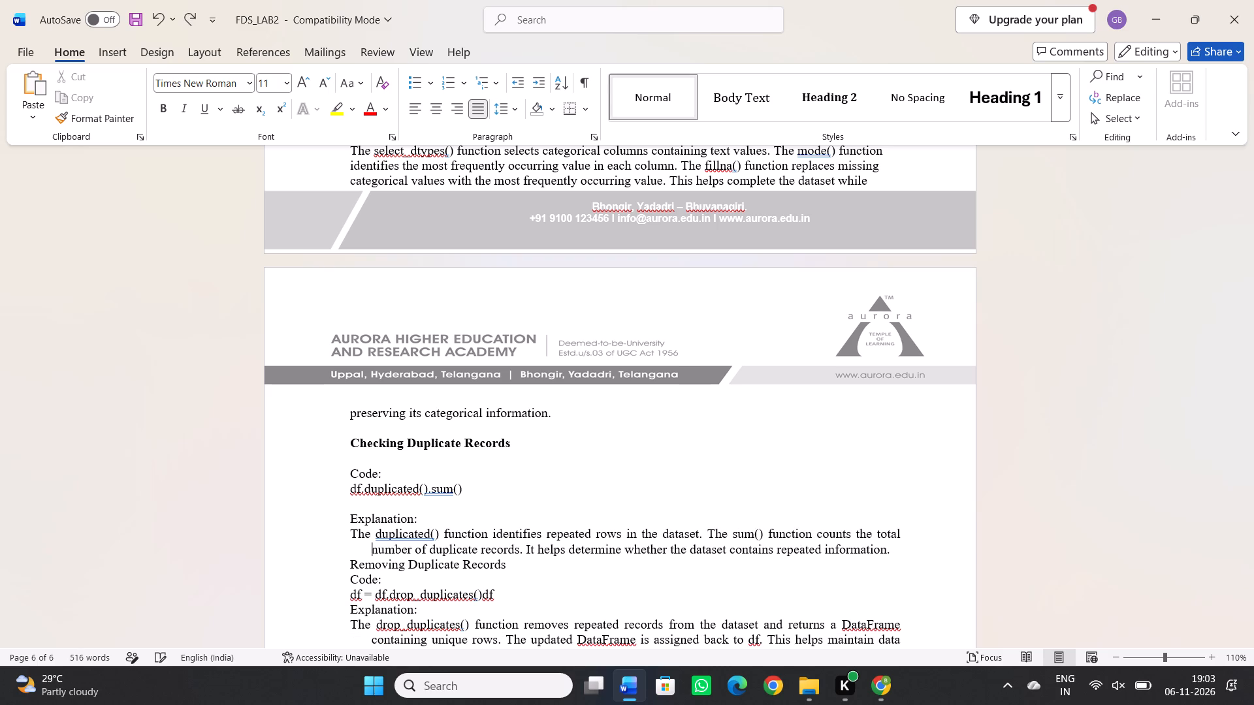
{"action": "key", "text": "Return"}
Make the "Removing Duplicate Records" heading bold and insert a blank line above and below it.
{"action": "left_click", "coordinate": [518, 563]}
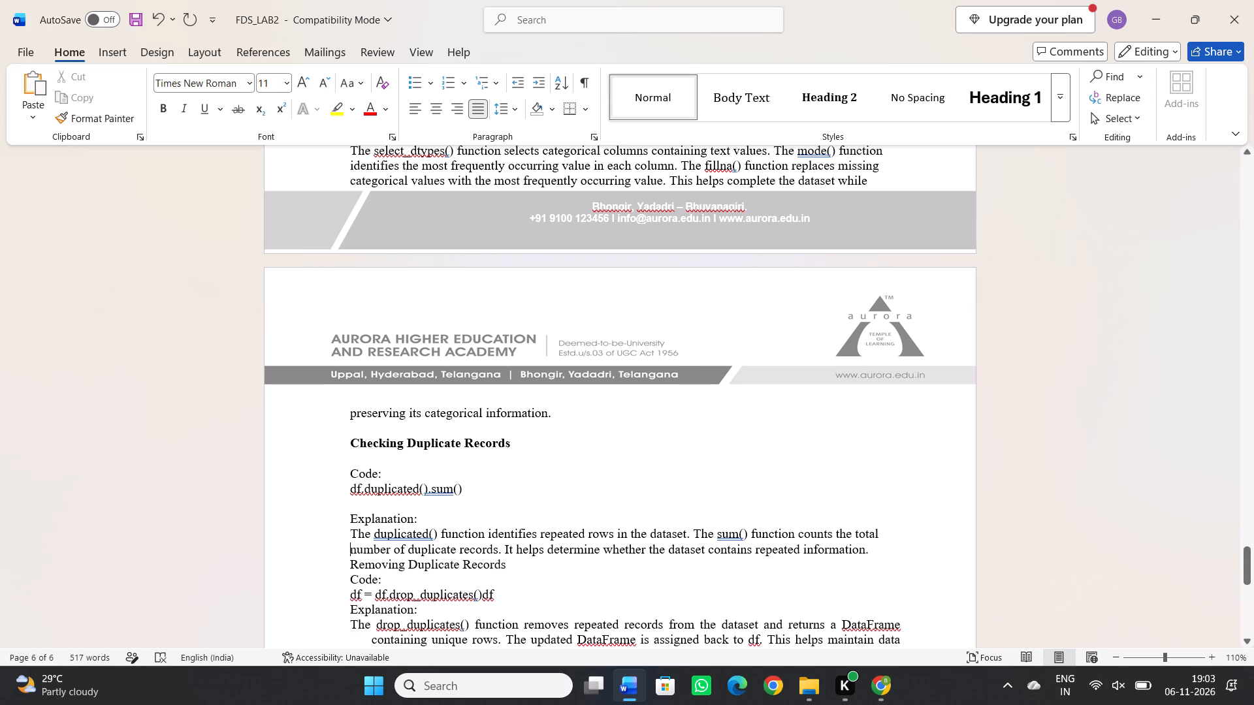
{"action": "key", "text": "Return"}
{"action": "scroll", "coordinate": [518, 563], "scroll_direction": "down", "scroll_amount": 1}
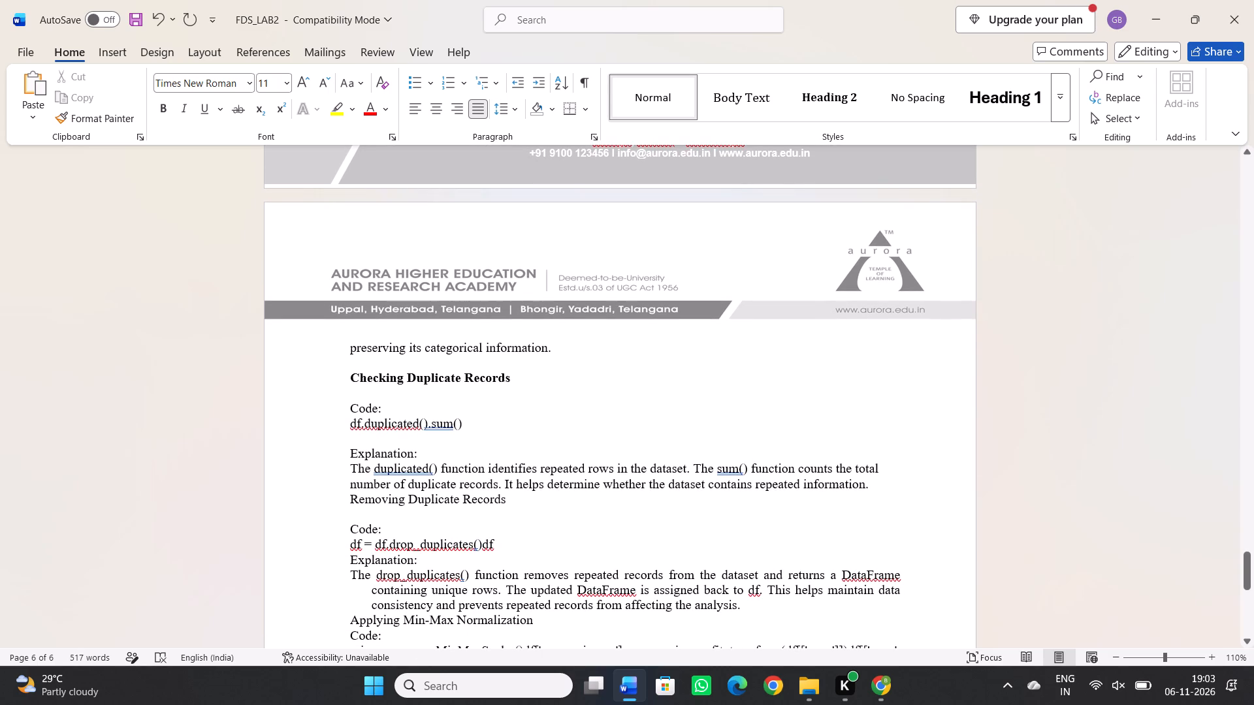
{"action": "left_click", "coordinate": [873, 486]}
{"action": "key", "text": "Return"}
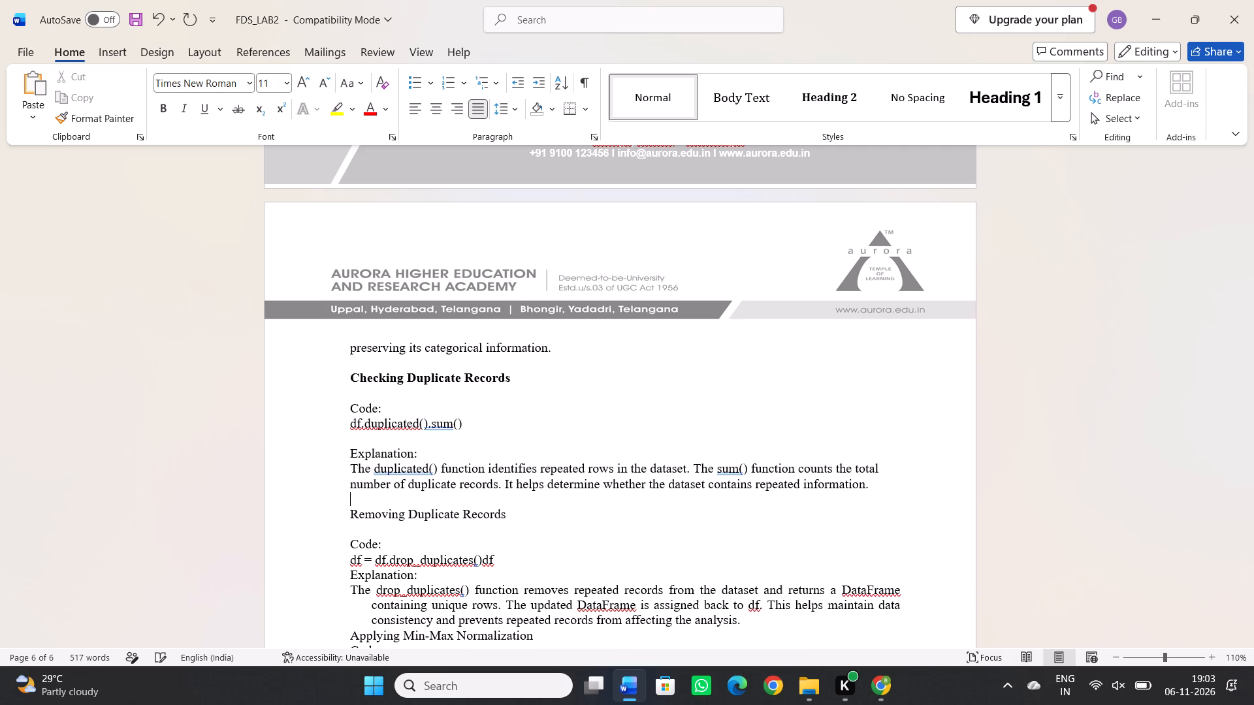
{"action": "left_click_drag", "start_coordinate": [519, 514], "coordinate": [371, 516]}
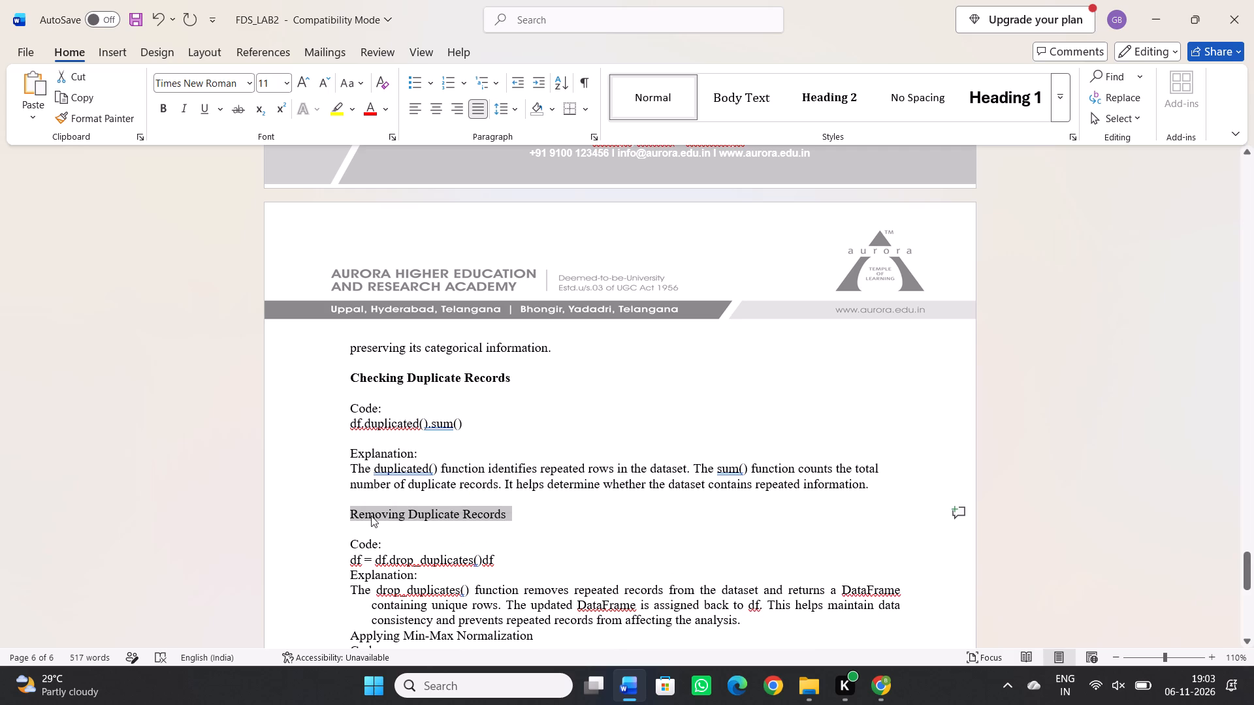
{"action": "key", "text": "ctrl+b"}
{"action": "left_click", "coordinate": [466, 550]}
Split the "Removing Duplicate Records" code so that the final "df" stands on its own line.
{"action": "scroll", "coordinate": [466, 550], "scroll_direction": "down", "scroll_amount": 1}
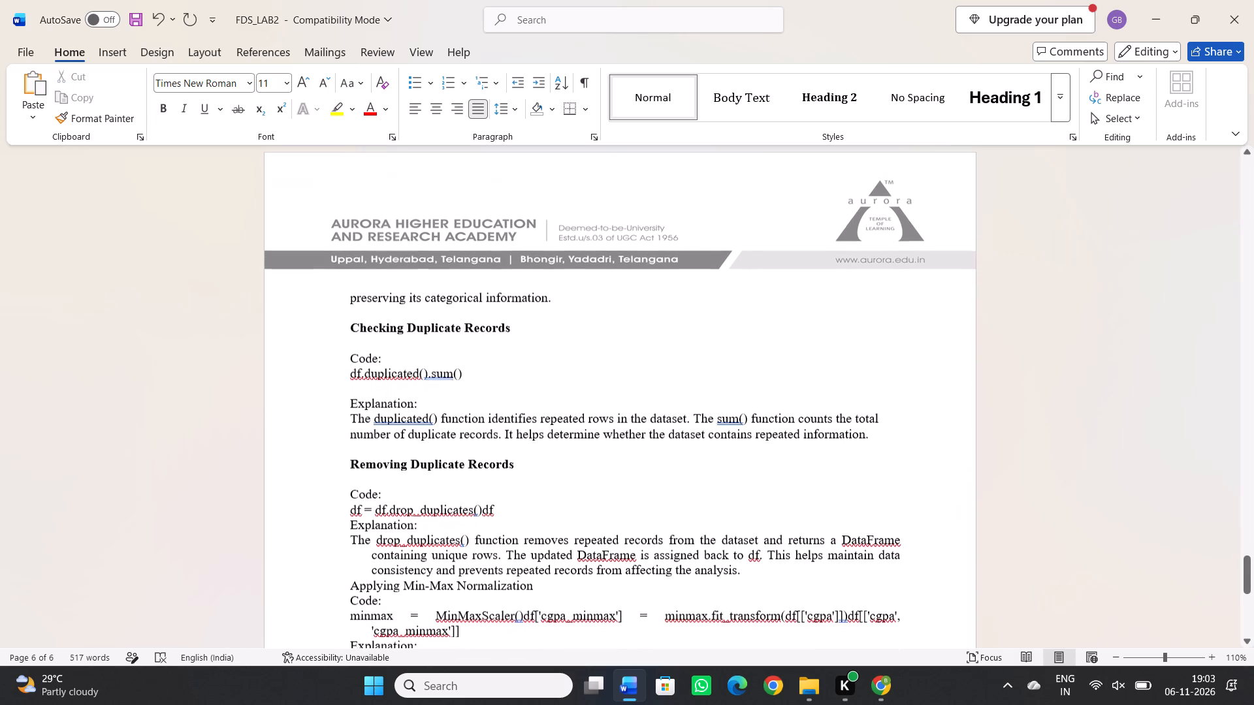
{"action": "left_click", "coordinate": [485, 512]}
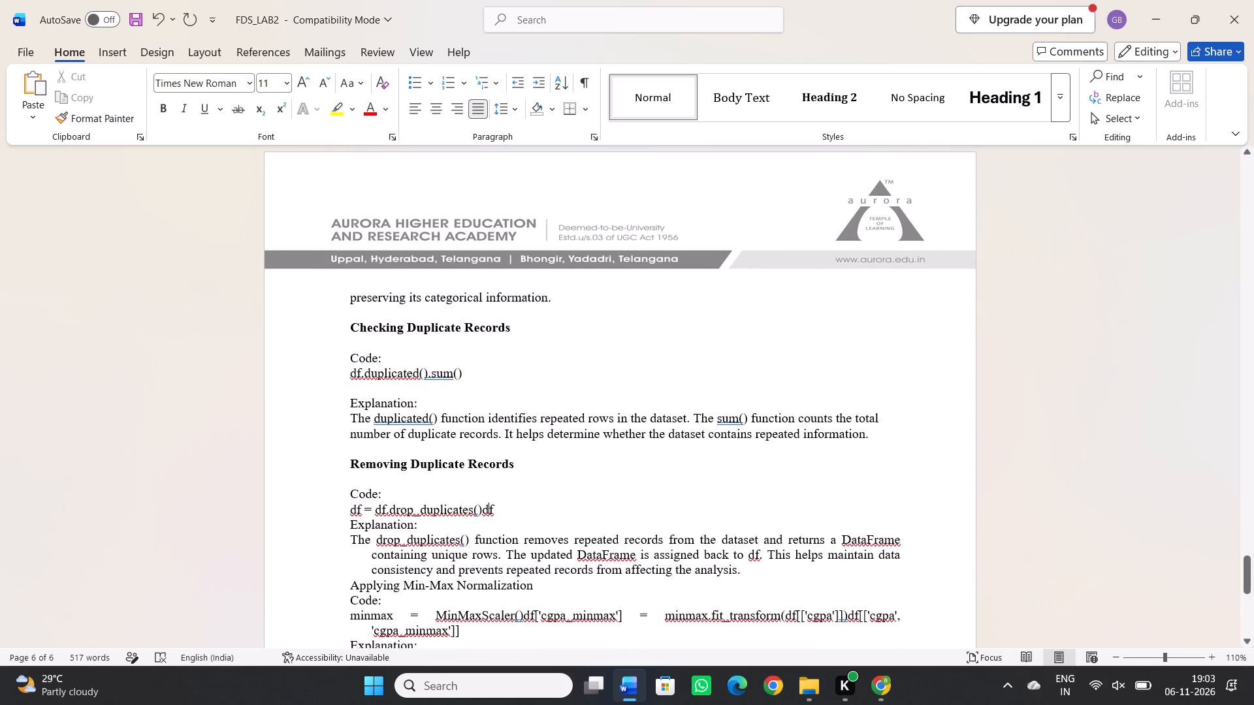
{"action": "key", "text": "Return"}
{"action": "key", "text": "ctrl+z"}
{"action": "key", "text": "Left"}
{"action": "key", "text": "Return"}
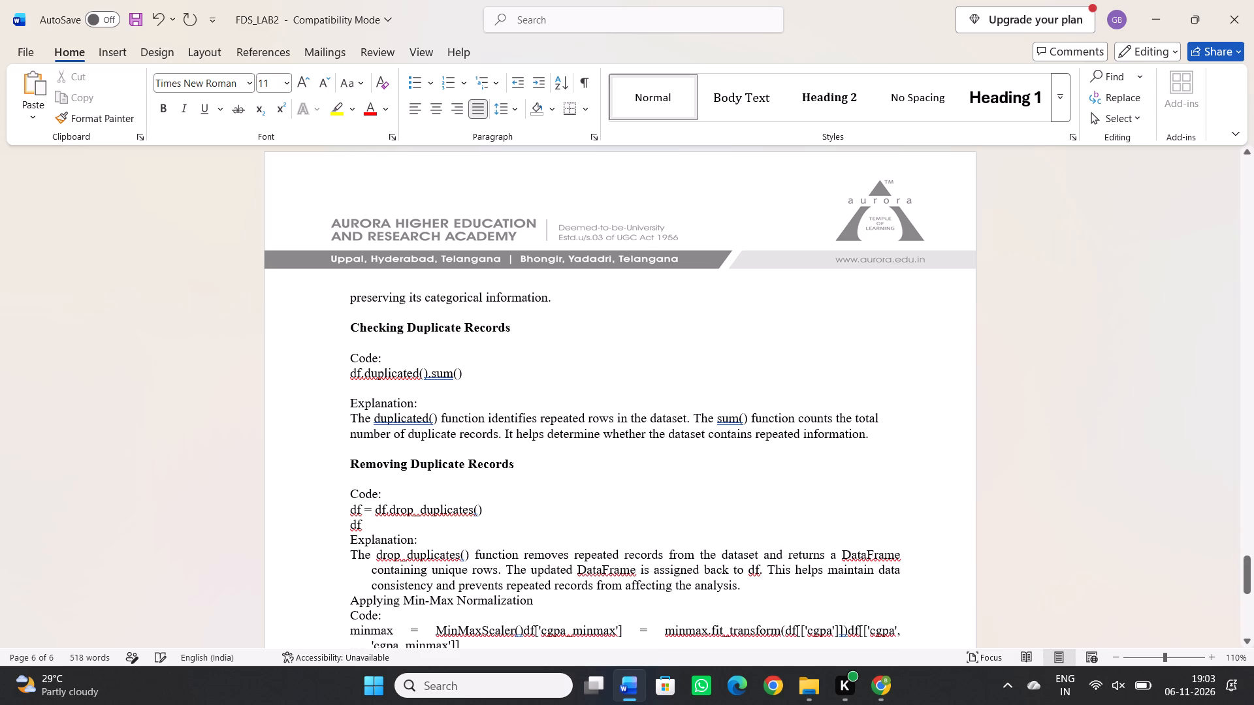
Under "Removing Duplicate Records", add a blank line above "Explanation:" and break its paragraph before "containing" and "consistency".
{"action": "left_click", "coordinate": [389, 520]}
{"action": "key", "text": "Return"}
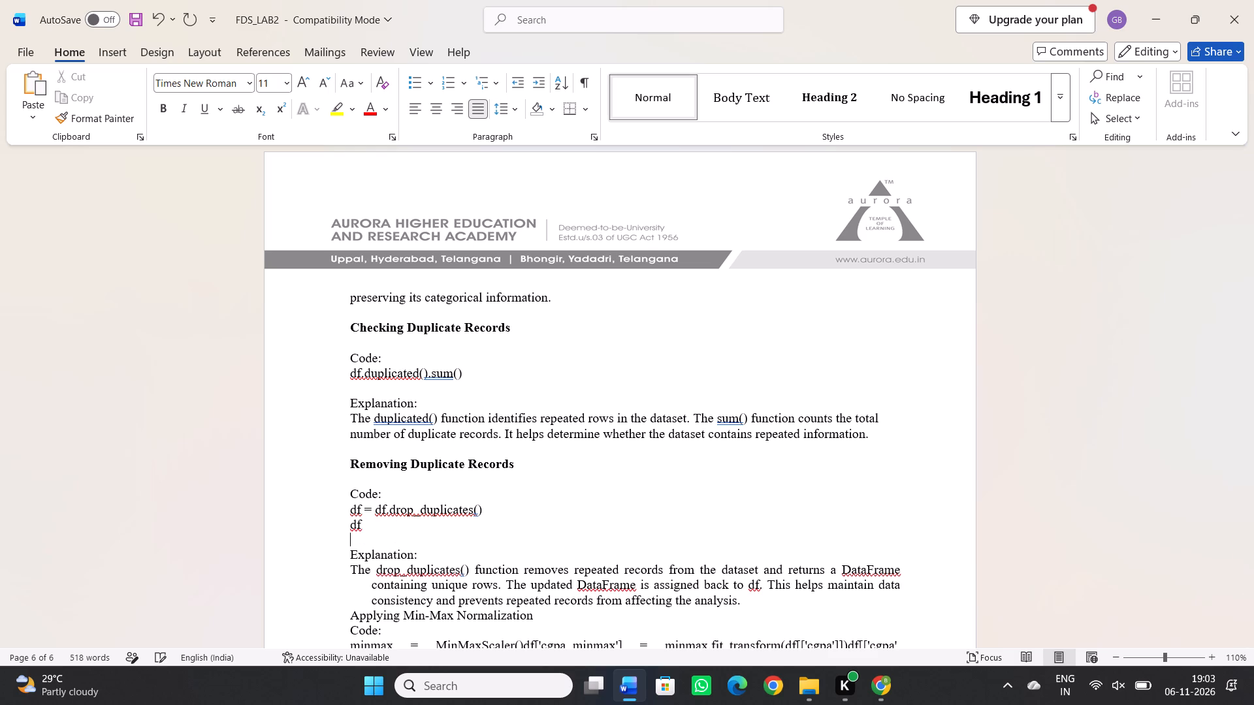
{"action": "left_click", "coordinate": [374, 586]}
{"action": "key", "text": "Return"}
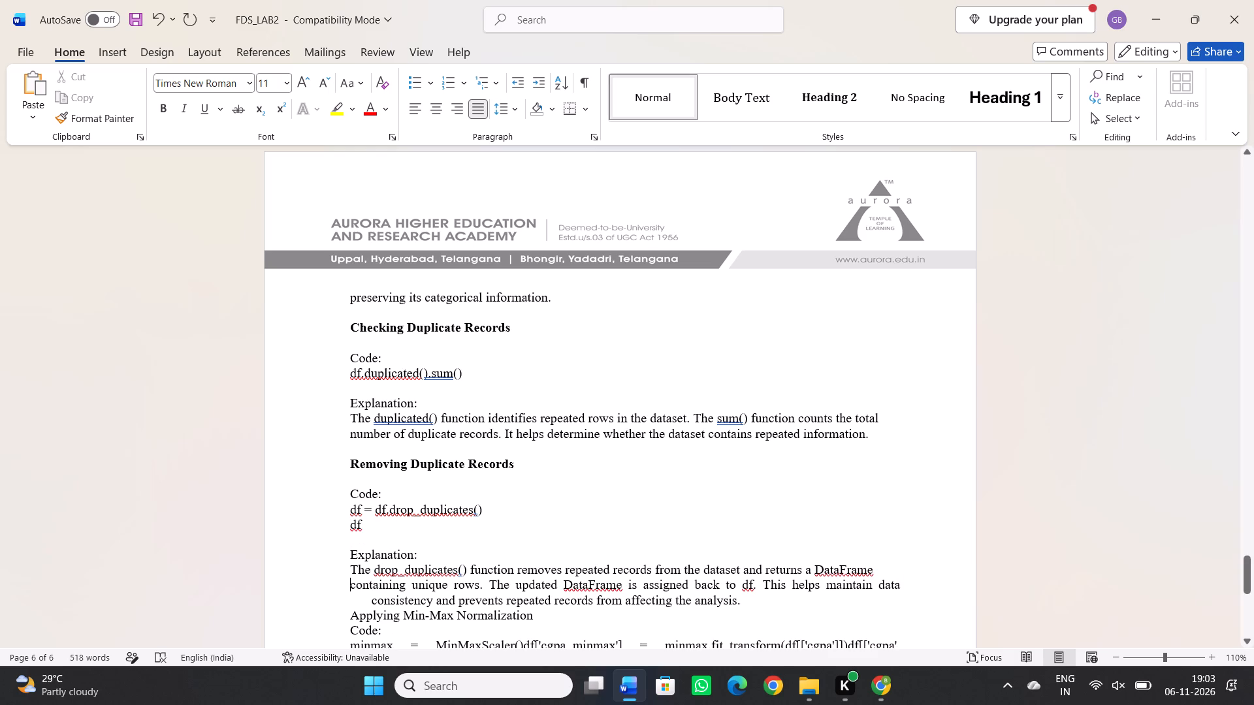
{"action": "left_click", "coordinate": [376, 605]}
{"action": "key", "text": "Left"}
{"action": "key", "text": "Return"}
Make the "Applying Min-Max Normalization" heading bold and insert a blank line above and below it.
{"action": "scroll", "coordinate": [376, 605], "scroll_direction": "down", "scroll_amount": 1}
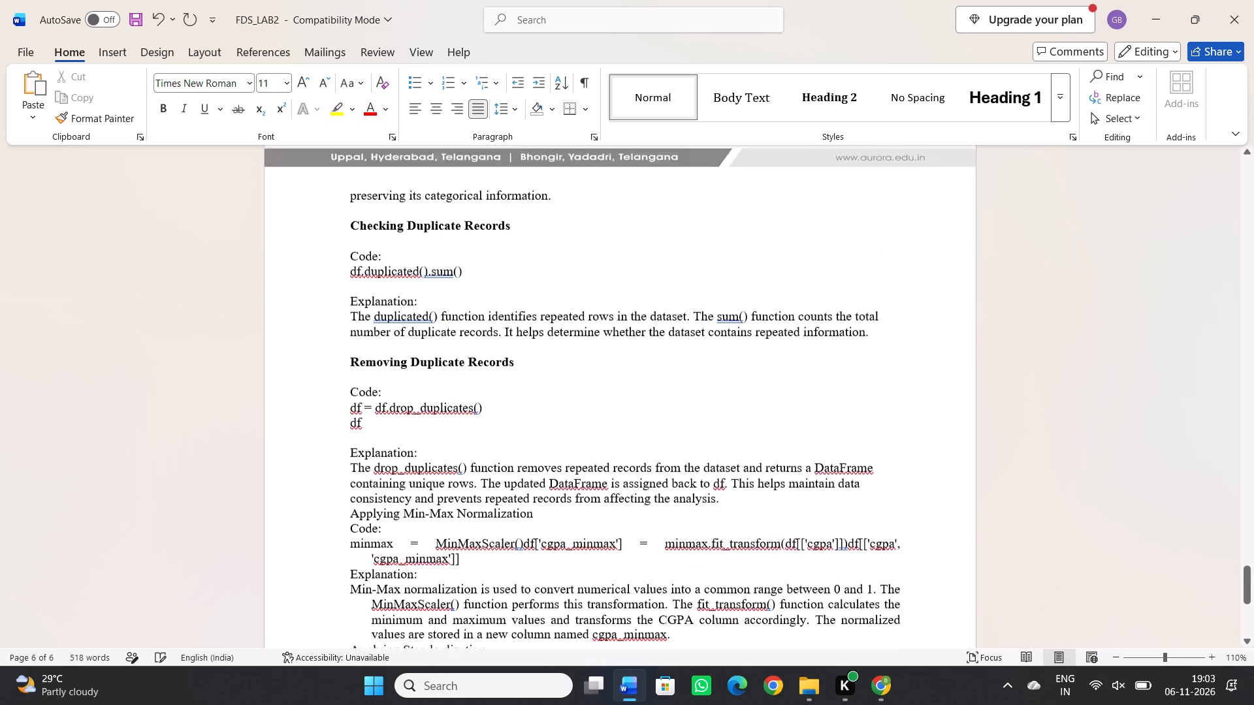
{"action": "scroll", "coordinate": [376, 605], "scroll_direction": "down", "scroll_amount": 1}
{"action": "left_click", "coordinate": [734, 454]}
{"action": "key", "text": "Return"}
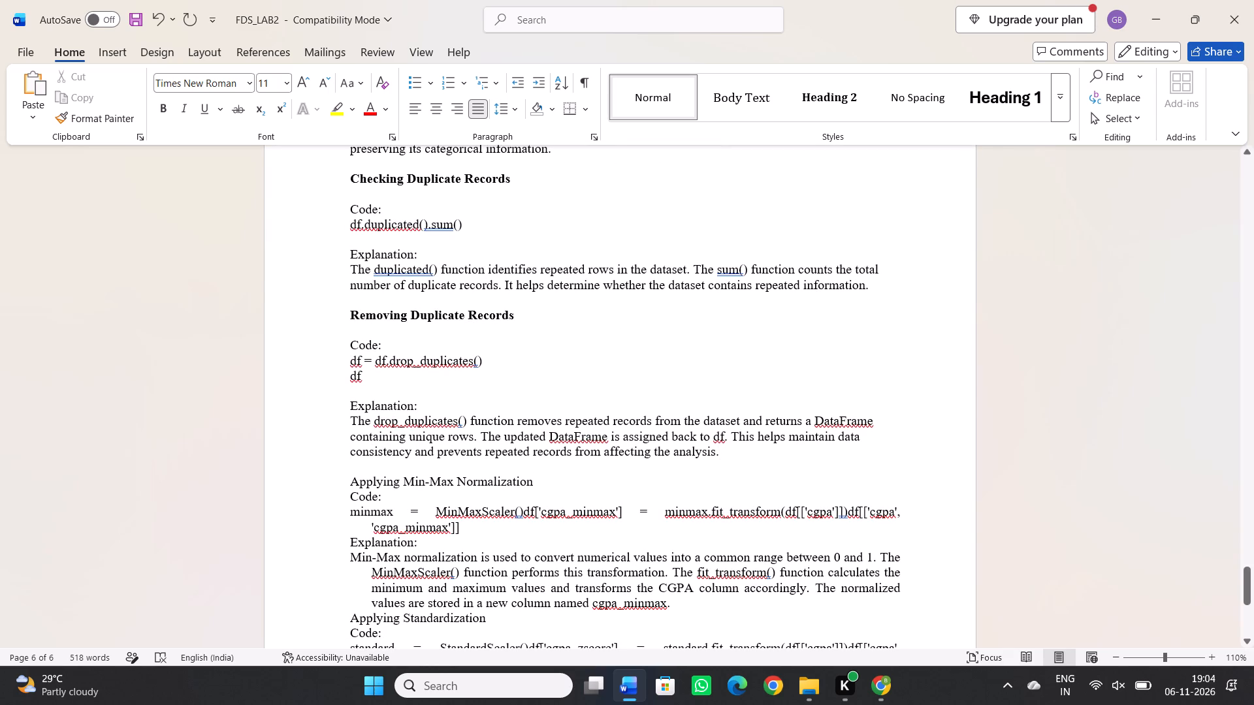
{"action": "left_click_drag", "start_coordinate": [547, 487], "coordinate": [365, 489]}
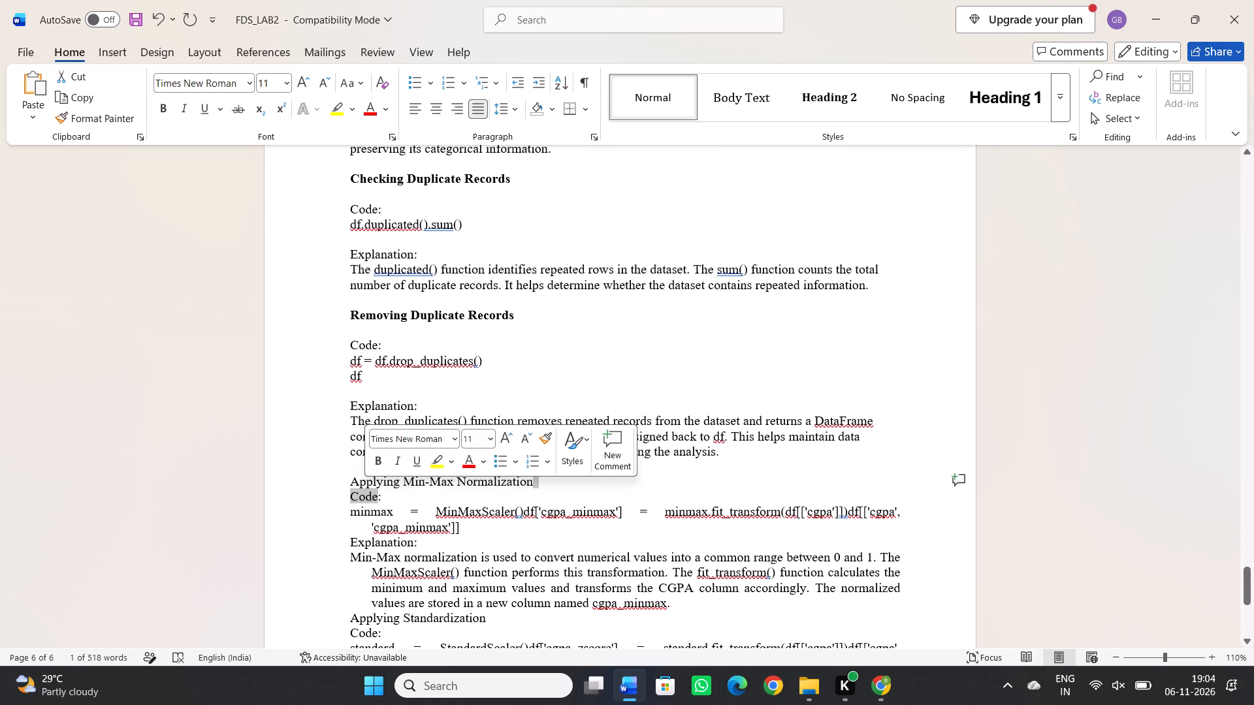
{"action": "left_click", "coordinate": [353, 484]}
{"action": "left_click_drag", "start_coordinate": [353, 484], "coordinate": [563, 475]}
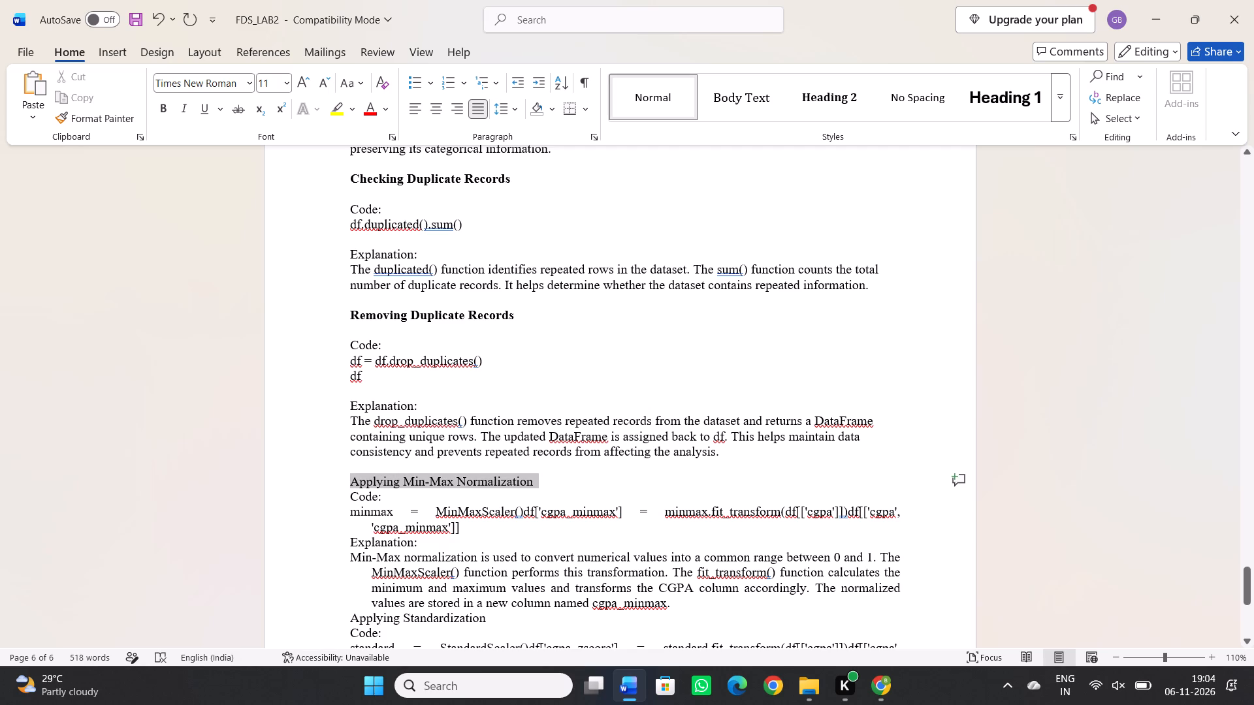
{"action": "left_click_drag", "start_coordinate": [563, 475], "coordinate": [562, 478]}
{"action": "key", "text": "ctrl+b"}
{"action": "left_click", "coordinate": [563, 478]}
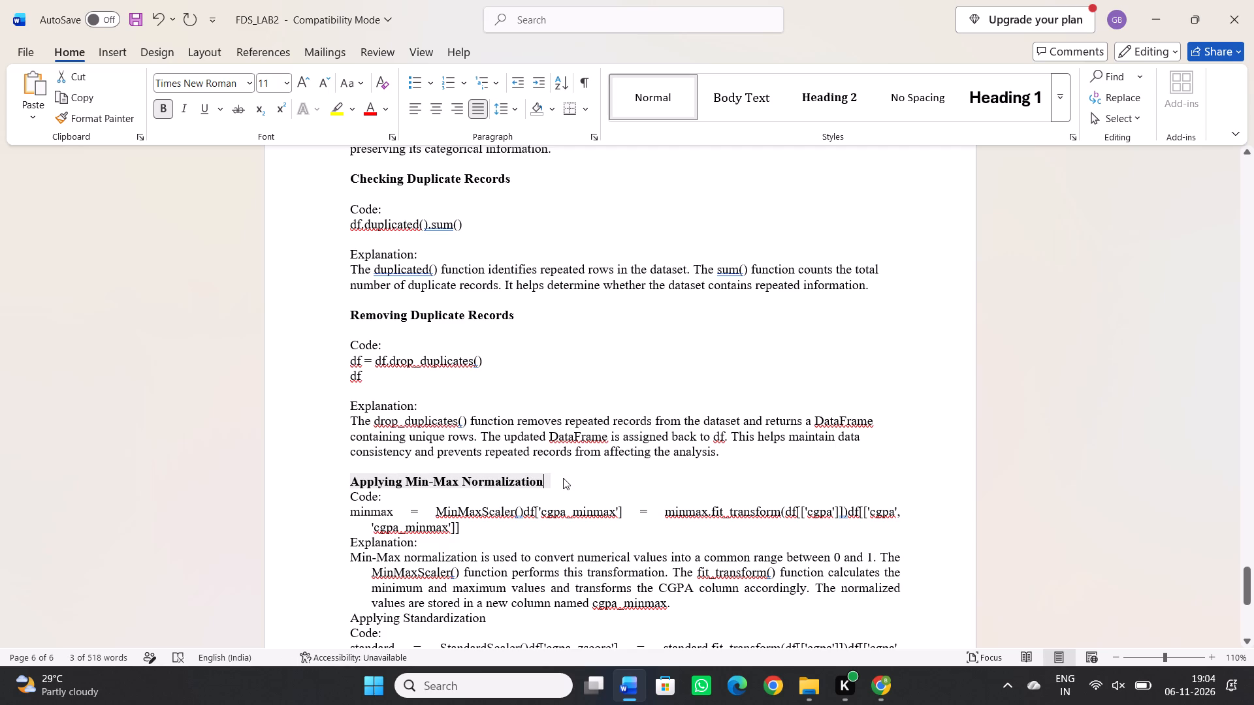
{"action": "key", "text": "Return"}
{"action": "scroll", "coordinate": [563, 478], "scroll_direction": "down", "scroll_amount": 1}
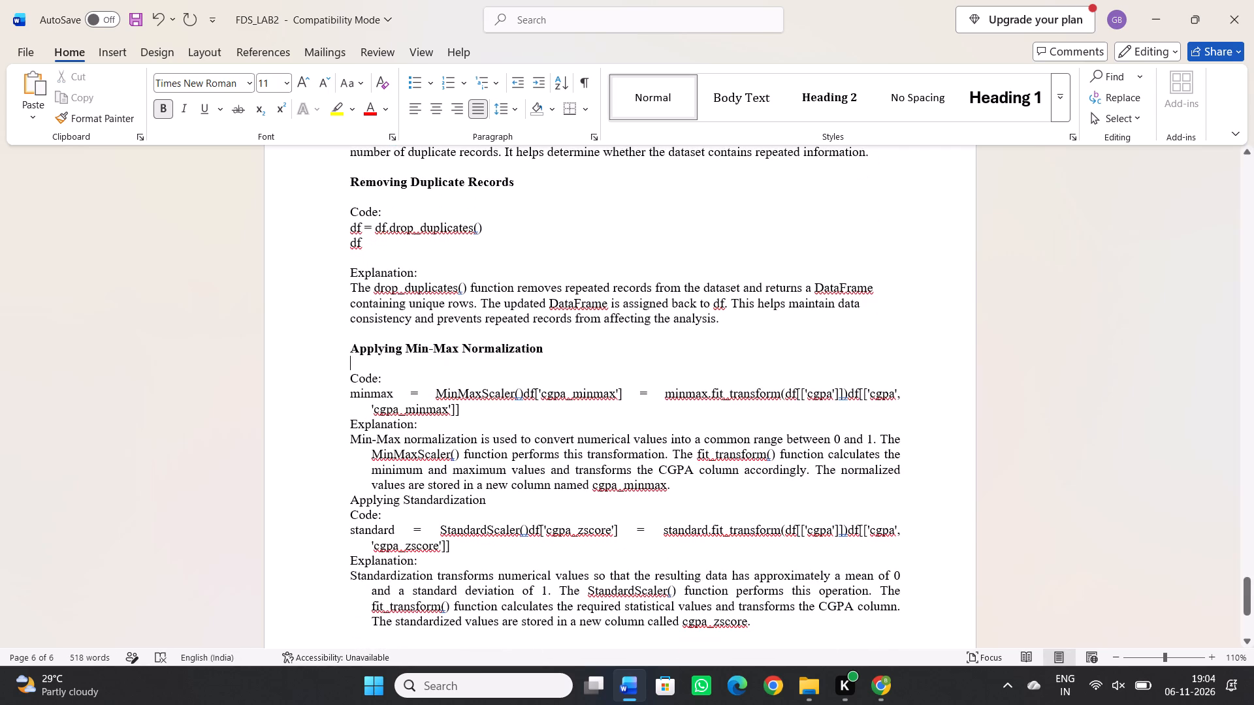
{"action": "left_click", "coordinate": [522, 394]}
{"action": "key", "text": "Return"}
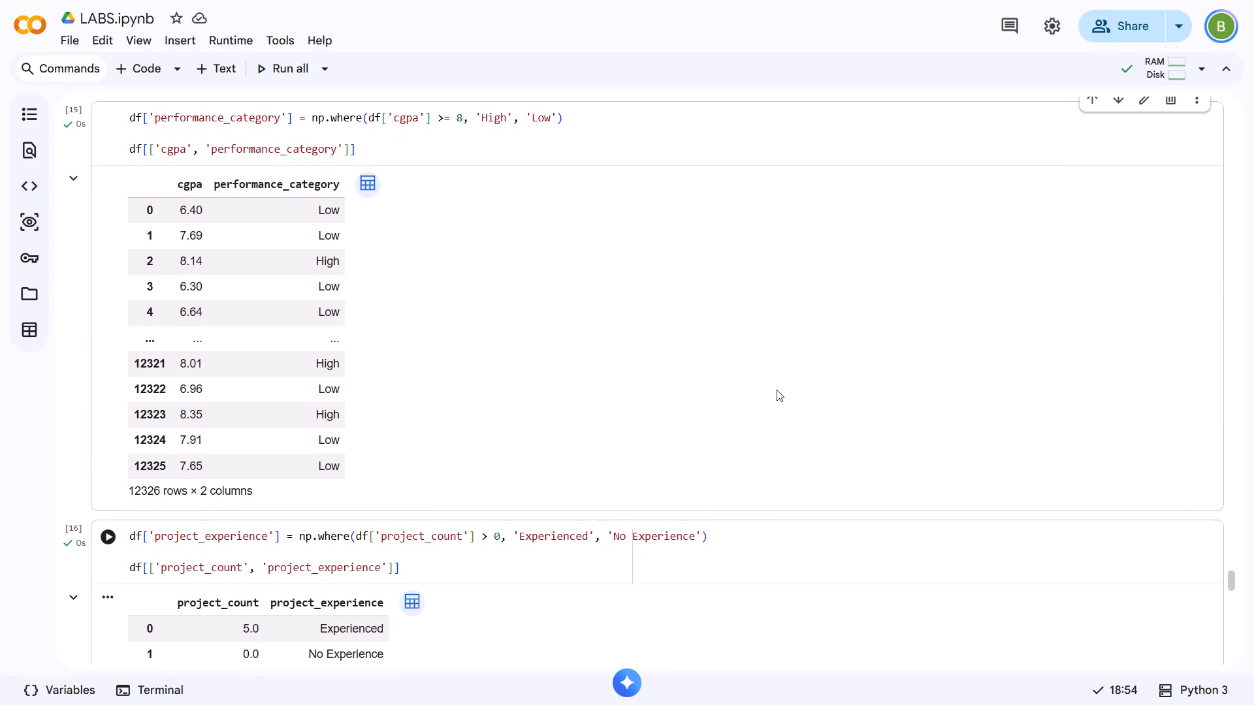
{"action": "scroll", "coordinate": [777, 390], "scroll_direction": "up", "scroll_amount": 1}
{"action": "key", "text": "super+Print"}
Paste the performance_category screenshot into the Word report below the feature engineering screenshot, separated by blank lines.
{"action": "key", "text": "alt+Tab"}
{"action": "scroll", "coordinate": [533, 627], "scroll_direction": "down", "scroll_amount": 3}
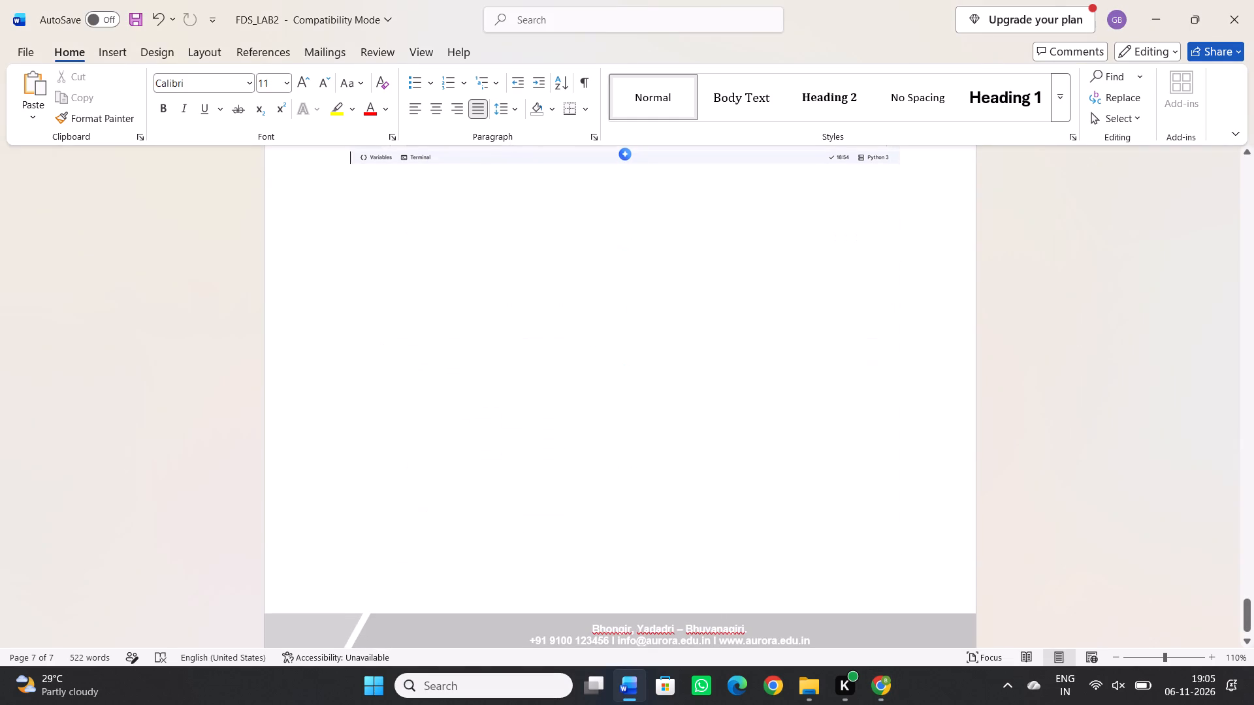
{"action": "left_click", "coordinate": [929, 173]}
{"action": "key", "text": "Return"}
{"action": "key", "text": "Return"}
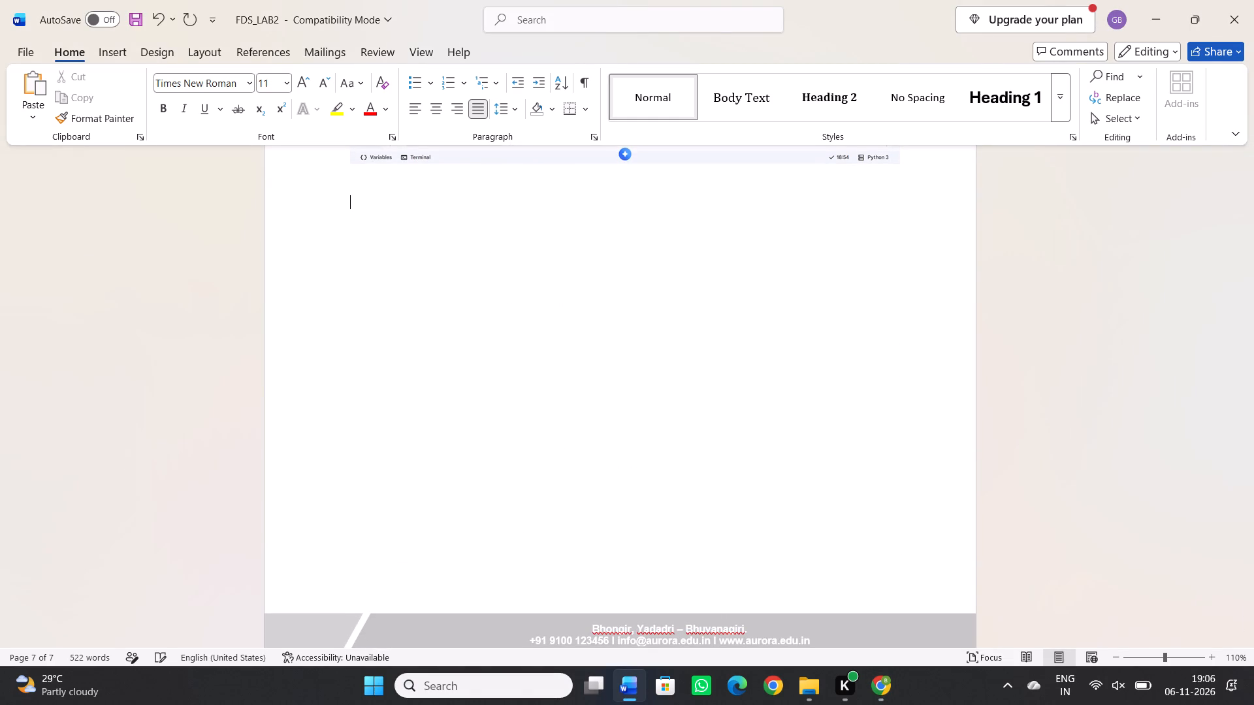
{"action": "key", "text": "ctrl+v"}
In the LABS.ipynb notebook, take a screenshot of the coding_category cell with its full output table.
{"action": "key", "text": "alt+Tab"}
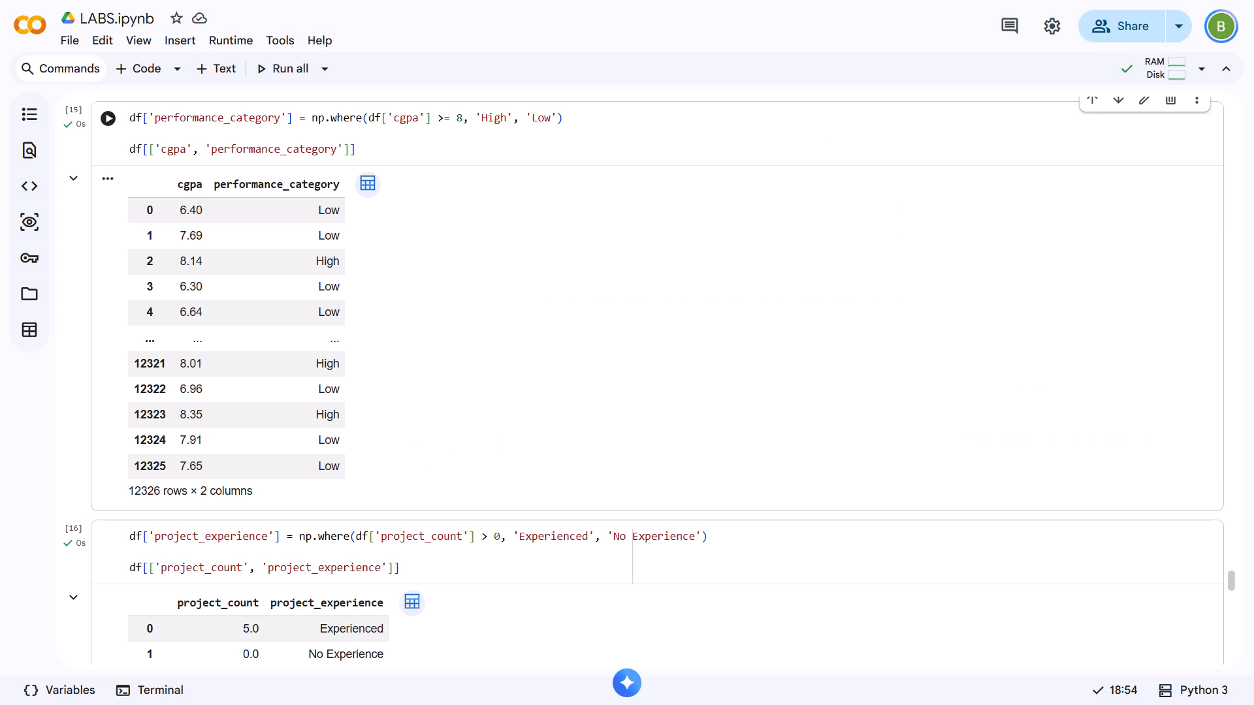
{"action": "scroll", "coordinate": [884, 164], "scroll_direction": "down", "scroll_amount": 6}
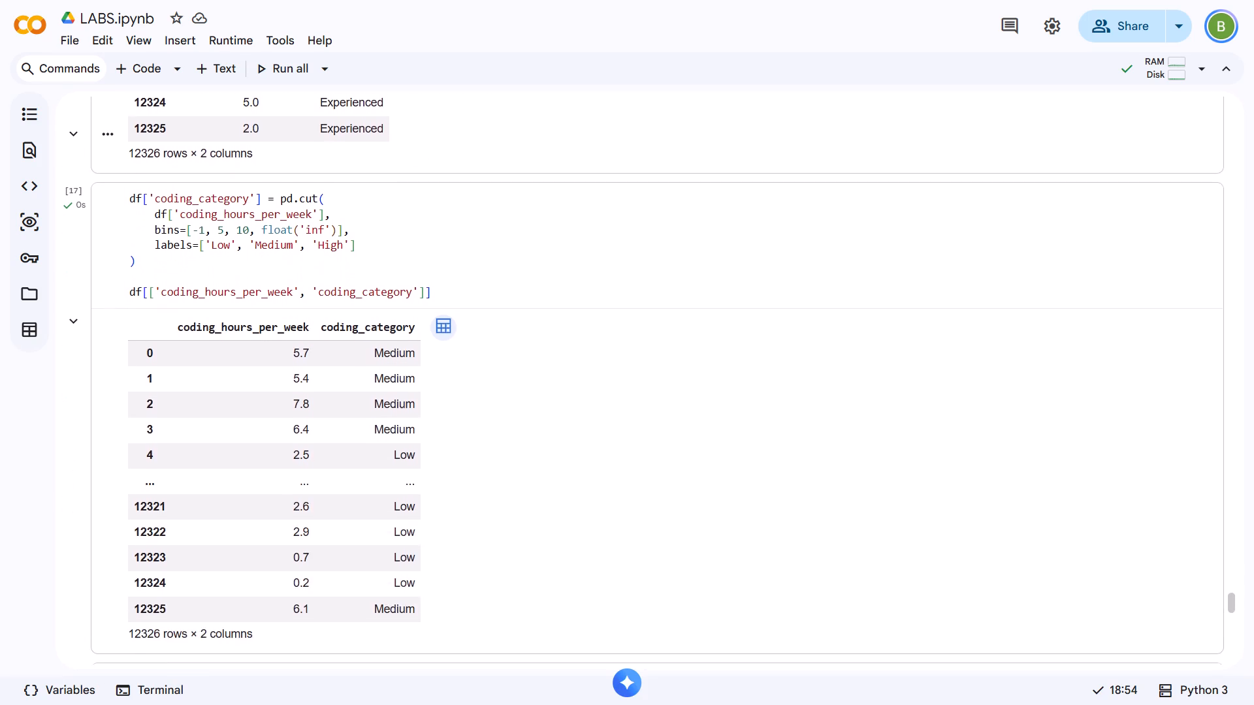
{"action": "scroll", "coordinate": [884, 164], "scroll_direction": "down", "scroll_amount": 4}
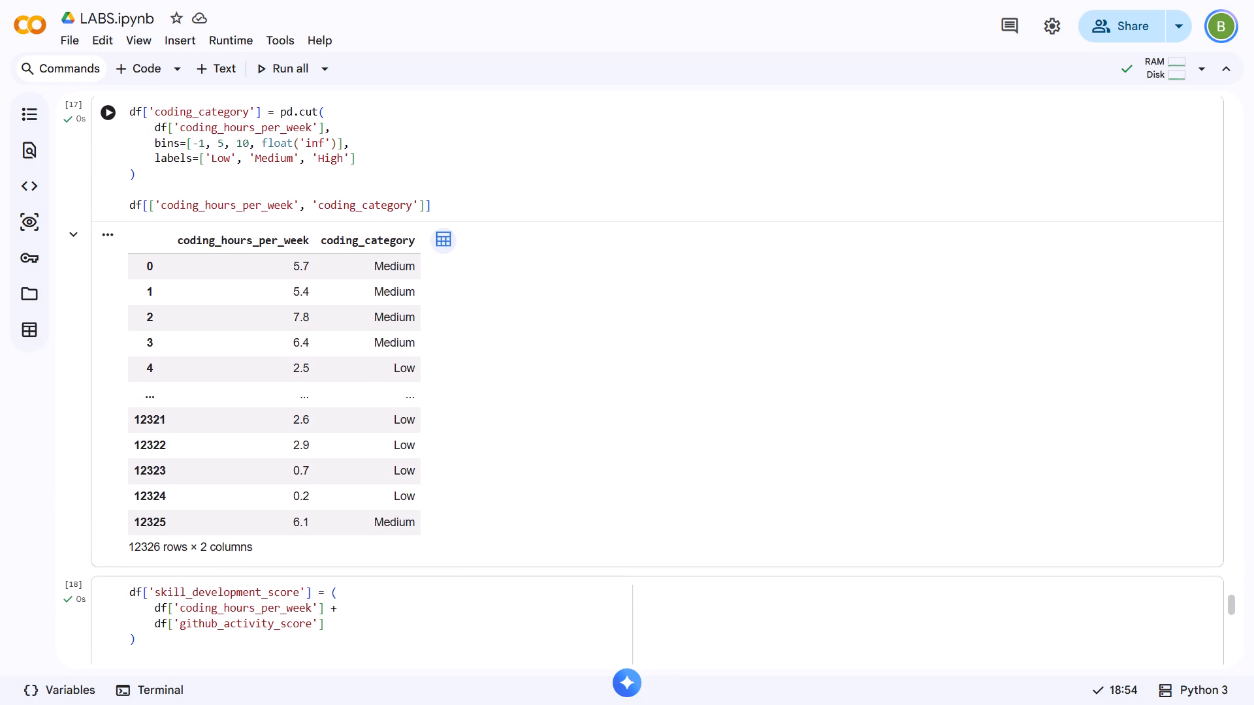
{"action": "scroll", "coordinate": [884, 164], "scroll_direction": "down", "scroll_amount": 1}
{"action": "scroll", "coordinate": [884, 164], "scroll_direction": "up", "scroll_amount": 2}
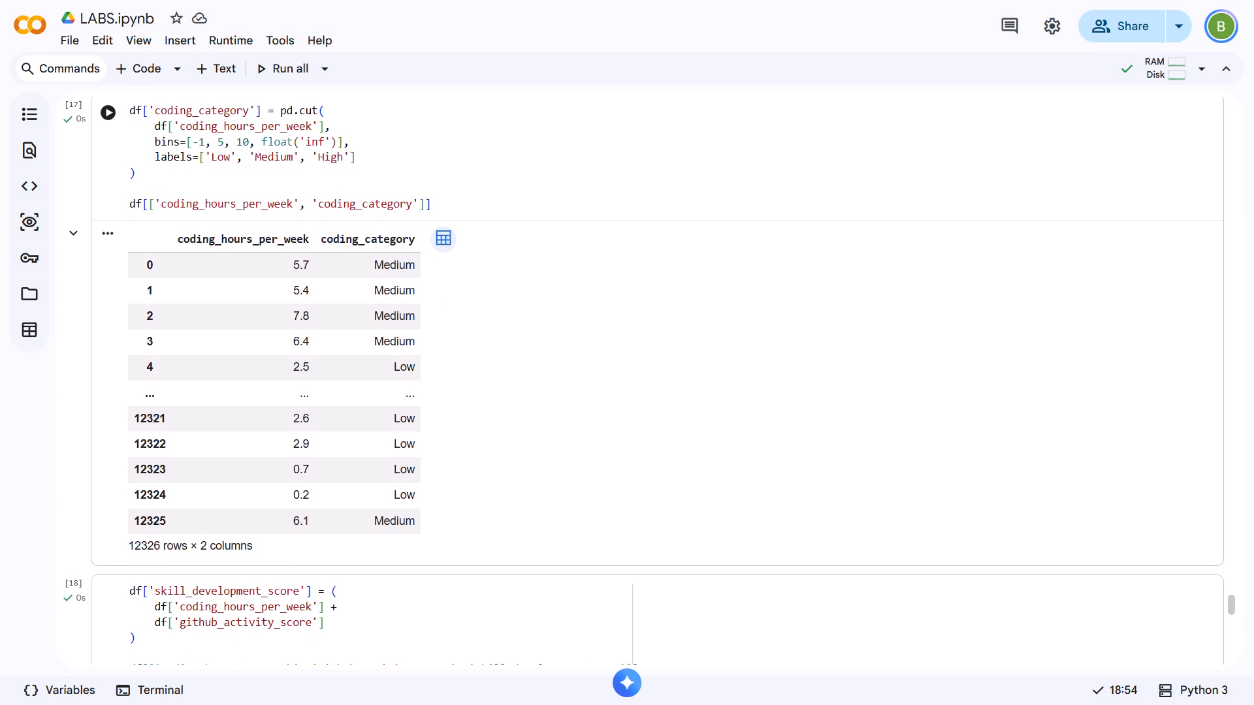
{"action": "scroll", "coordinate": [884, 164], "scroll_direction": "up", "scroll_amount": 1}
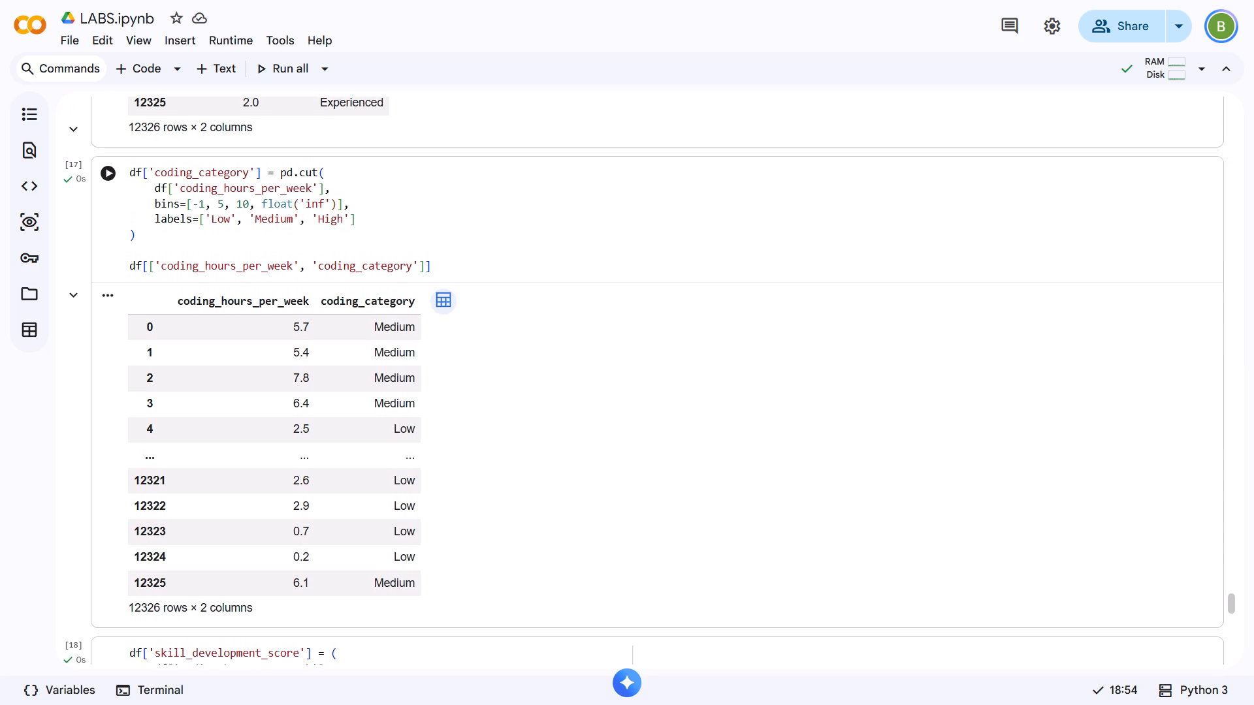
{"action": "scroll", "coordinate": [884, 164], "scroll_direction": "up", "scroll_amount": 1}
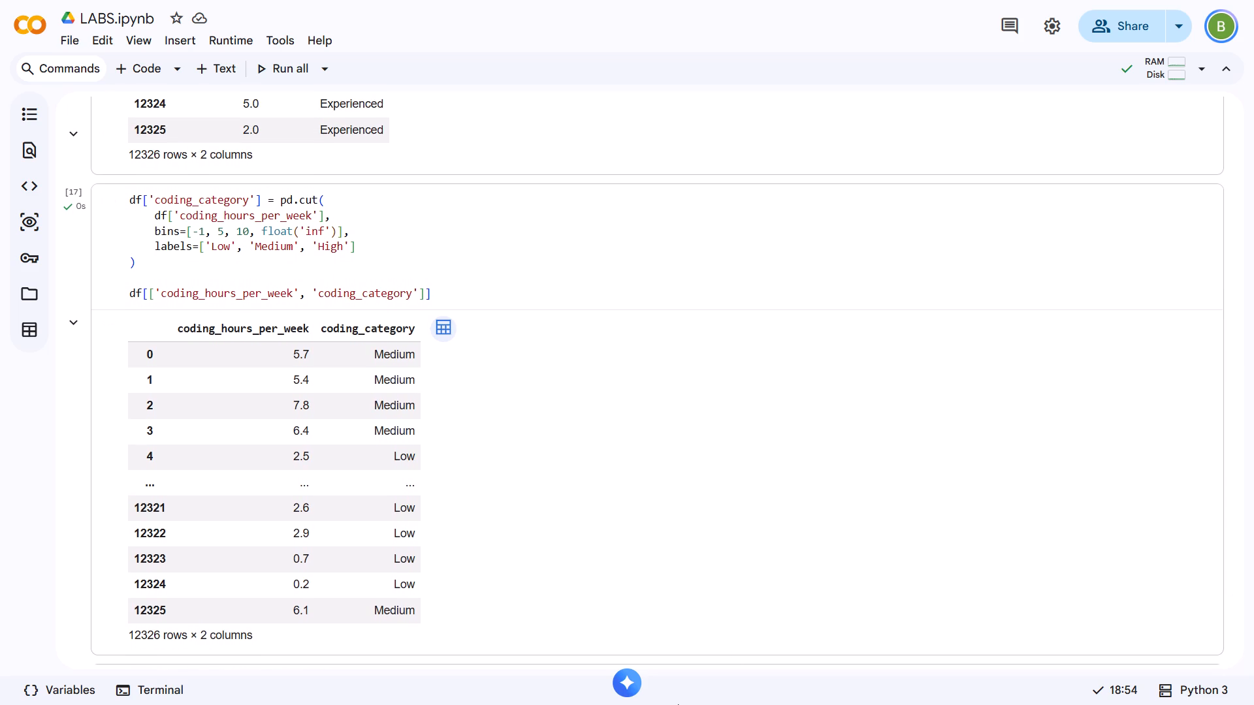
{"action": "key", "text": "super+Print"}
In the Word report, paste the coding_category screenshot on a new page after the performance_category screenshot and add two blank lines above it.
{"action": "key", "text": "alt+Tab"}
{"action": "scroll", "coordinate": [669, 644], "scroll_direction": "down", "scroll_amount": 1}
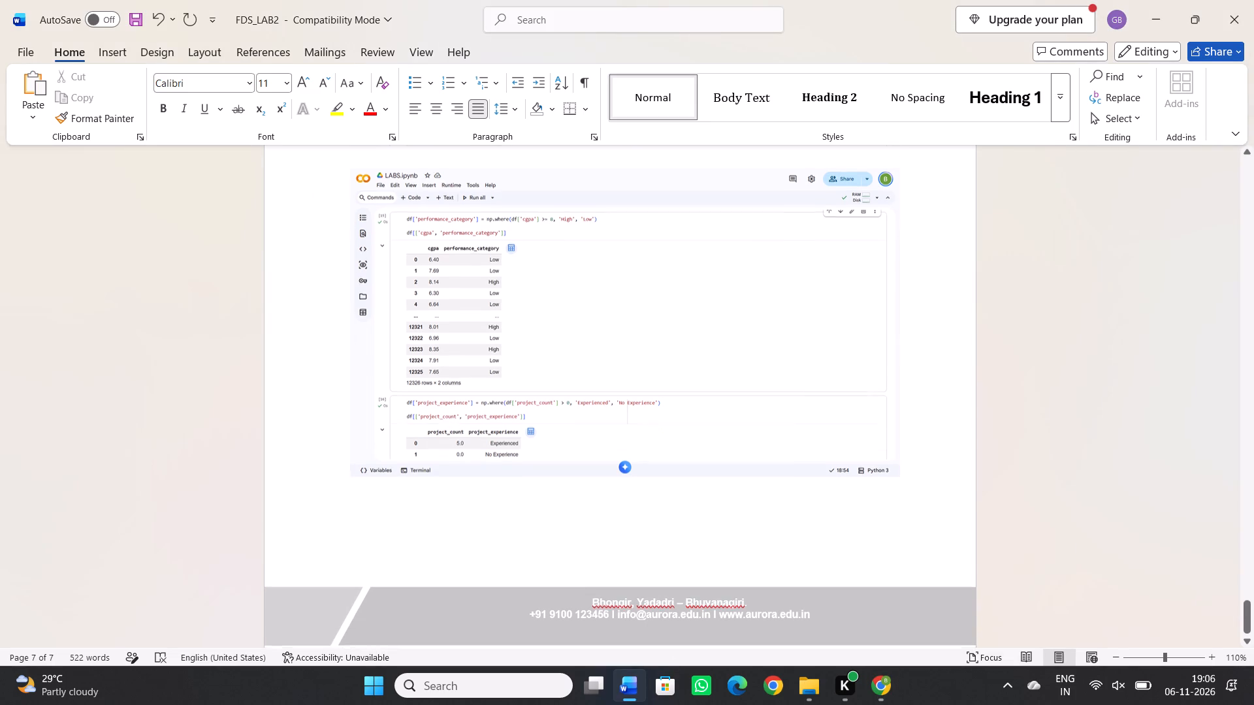
{"action": "scroll", "coordinate": [669, 644], "scroll_direction": "down", "scroll_amount": 1}
{"action": "left_click", "coordinate": [947, 458]}
{"action": "key", "text": "Return"}
{"action": "key", "text": "Return"}
{"action": "key", "text": "Return"}
{"action": "key", "text": "Return"}
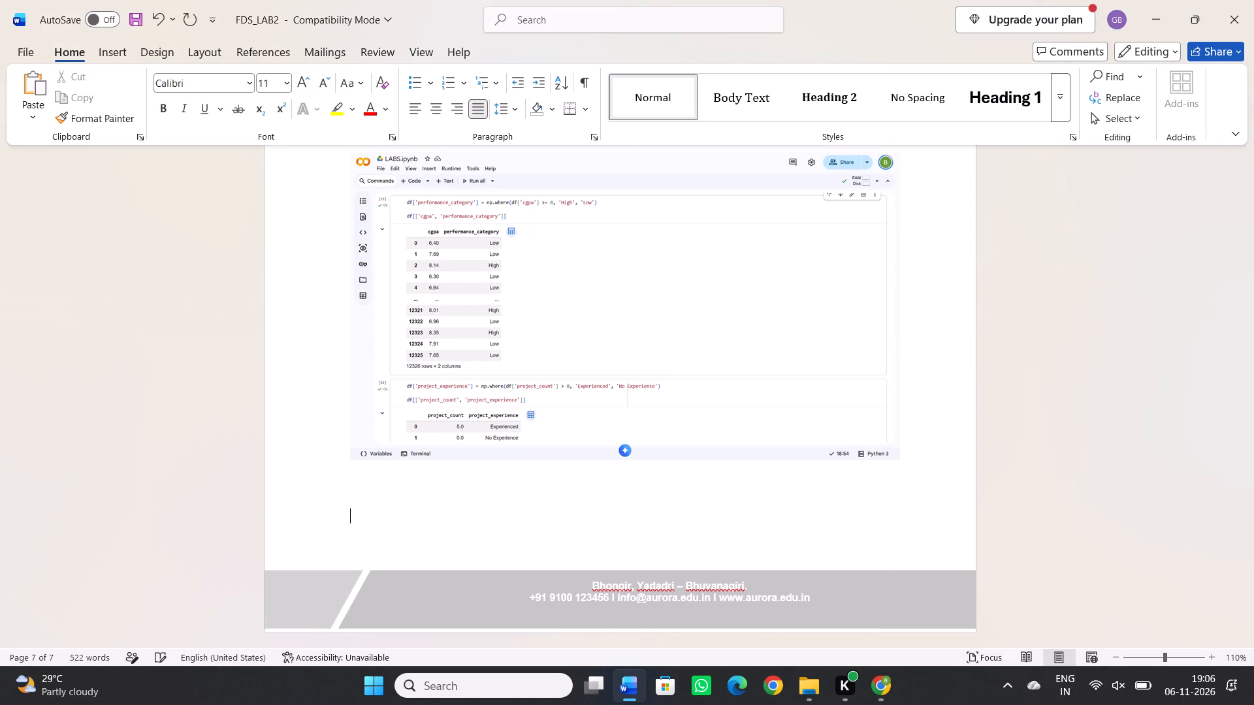
{"action": "key", "text": "Return"}
{"action": "key", "text": "Return"}
{"action": "key", "text": "Return"}
{"action": "key", "text": "Return"}
{"action": "key", "text": "ctrl+v"}
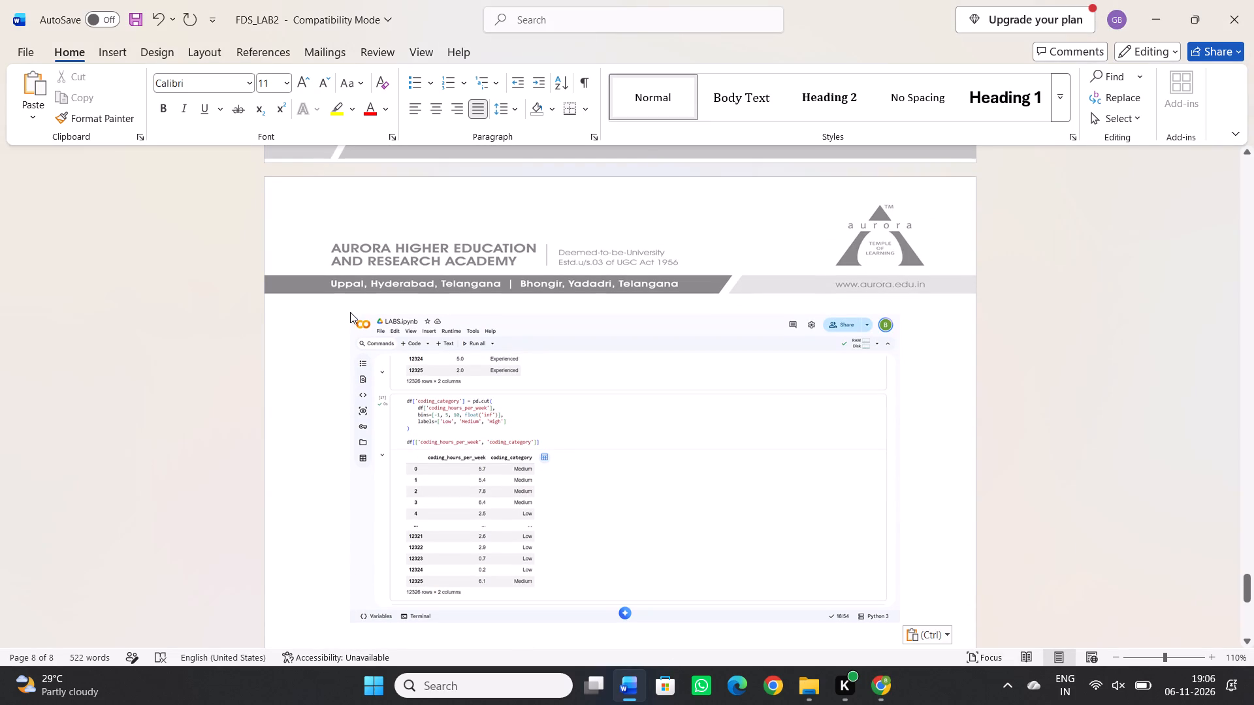
{"action": "left_click", "coordinate": [347, 315]}
{"action": "left_click", "coordinate": [347, 315]}
{"action": "key", "text": "Up"}
{"action": "key", "text": "Return"}
{"action": "key", "text": "Return"}
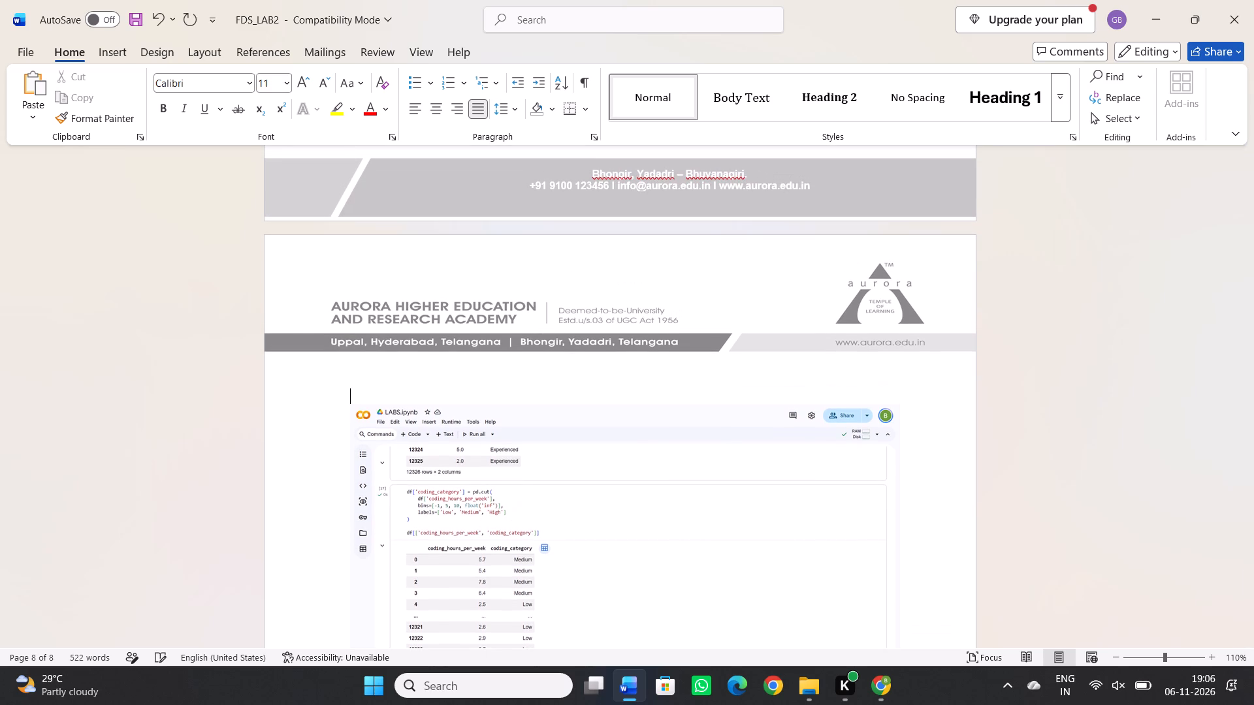
{"action": "scroll", "coordinate": [347, 315], "scroll_direction": "down", "scroll_amount": 1}
In the LABS.ipynb notebook, take a screenshot of the skill_development_score cell with its full output table.
{"action": "key", "text": "alt+Tab"}
{"action": "scroll", "coordinate": [354, 300], "scroll_direction": "down", "scroll_amount": 3}
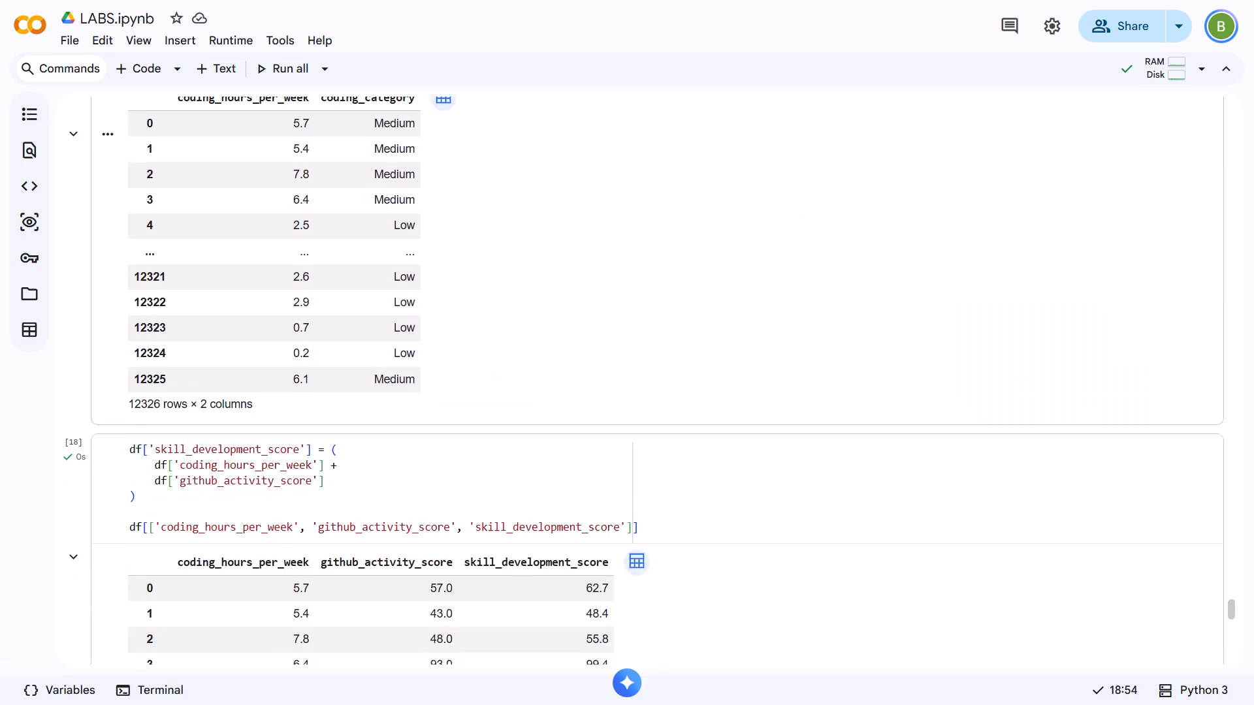
{"action": "scroll", "coordinate": [354, 300], "scroll_direction": "down", "scroll_amount": 4}
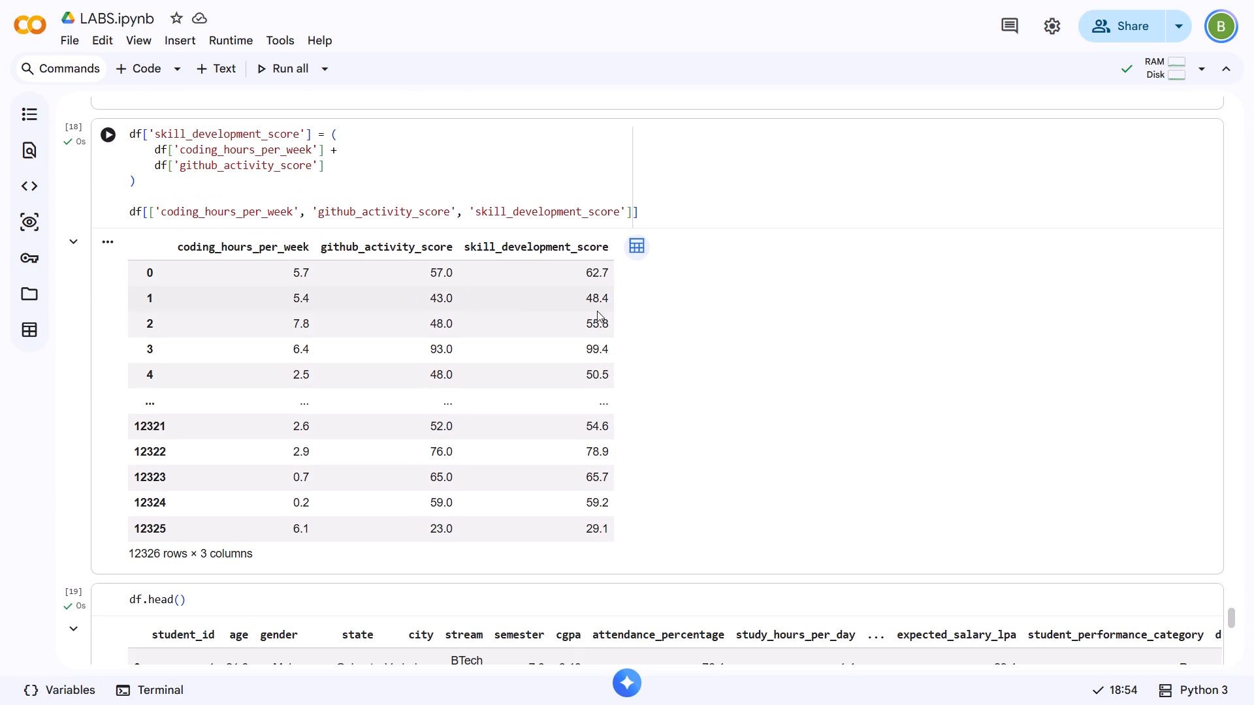
{"action": "scroll", "coordinate": [694, 352], "scroll_direction": "down", "scroll_amount": 1}
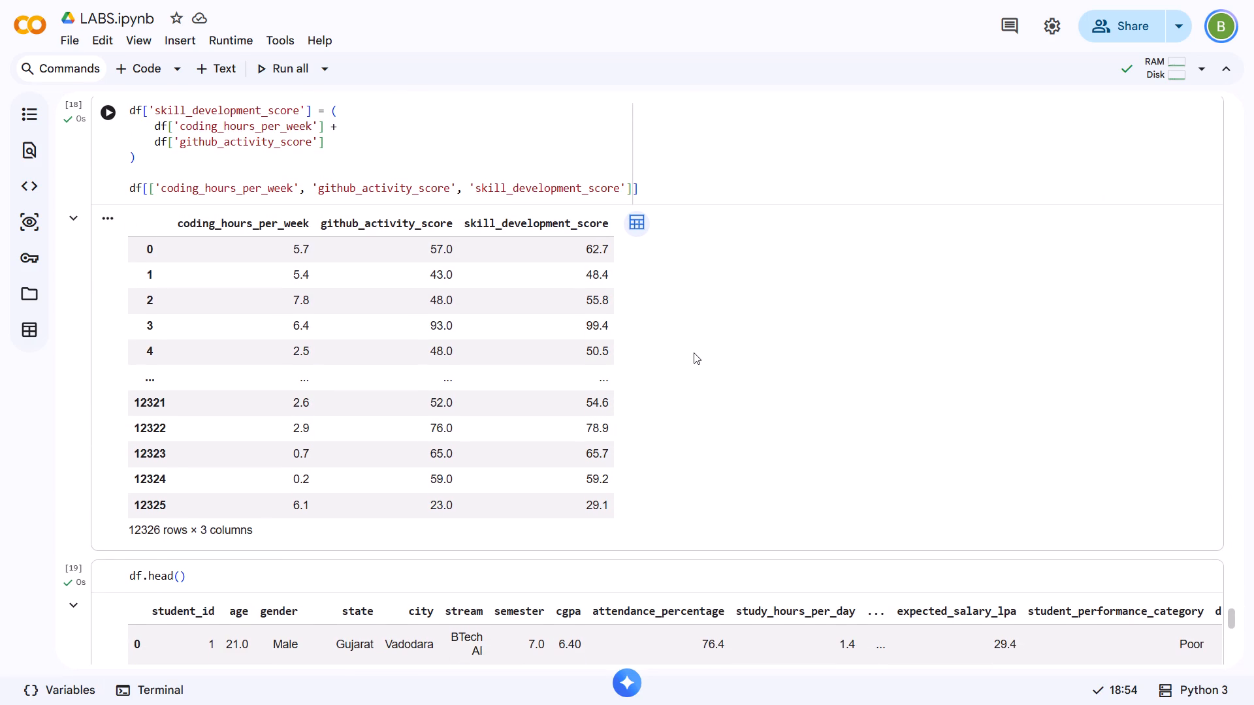
{"action": "scroll", "coordinate": [694, 352], "scroll_direction": "down", "scroll_amount": 3}
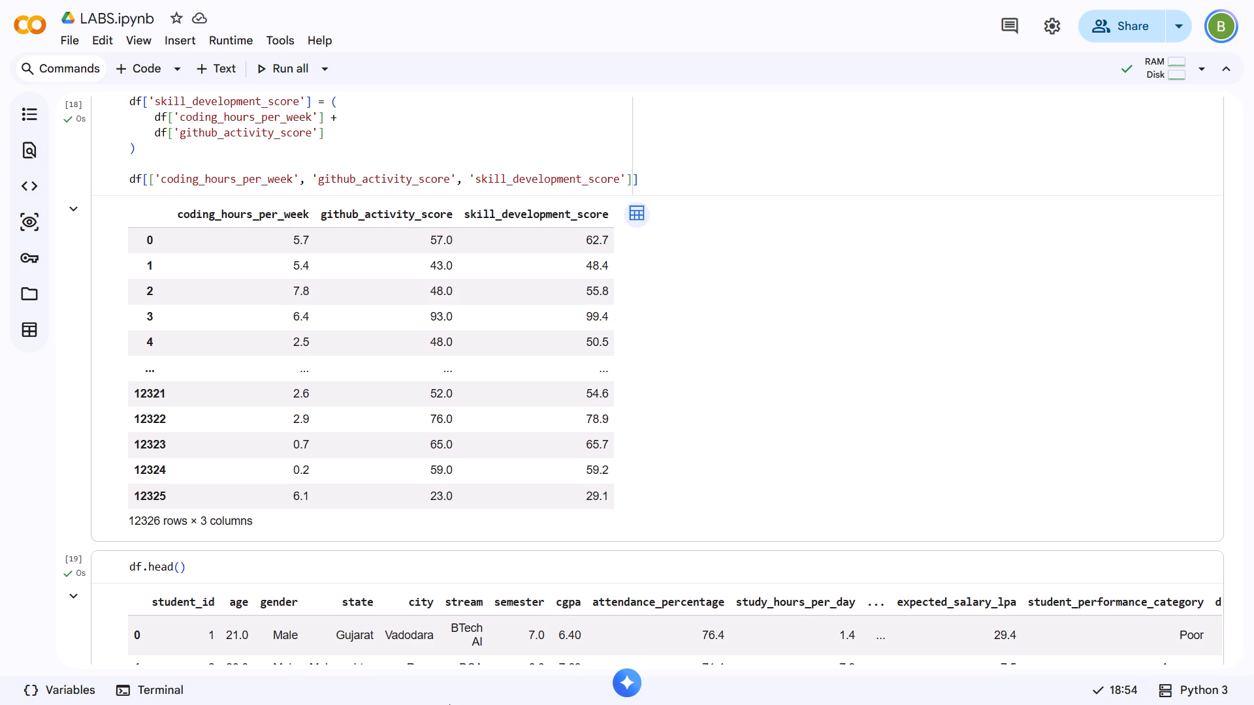
{"action": "key", "text": "super+Print"}
Paste the skill_development_score screenshot into the Word report below the coding_category screenshot, separated by blank lines.
{"action": "key", "text": "alt+Tab"}
{"action": "scroll", "coordinate": [444, 629], "scroll_direction": "down", "scroll_amount": 1}
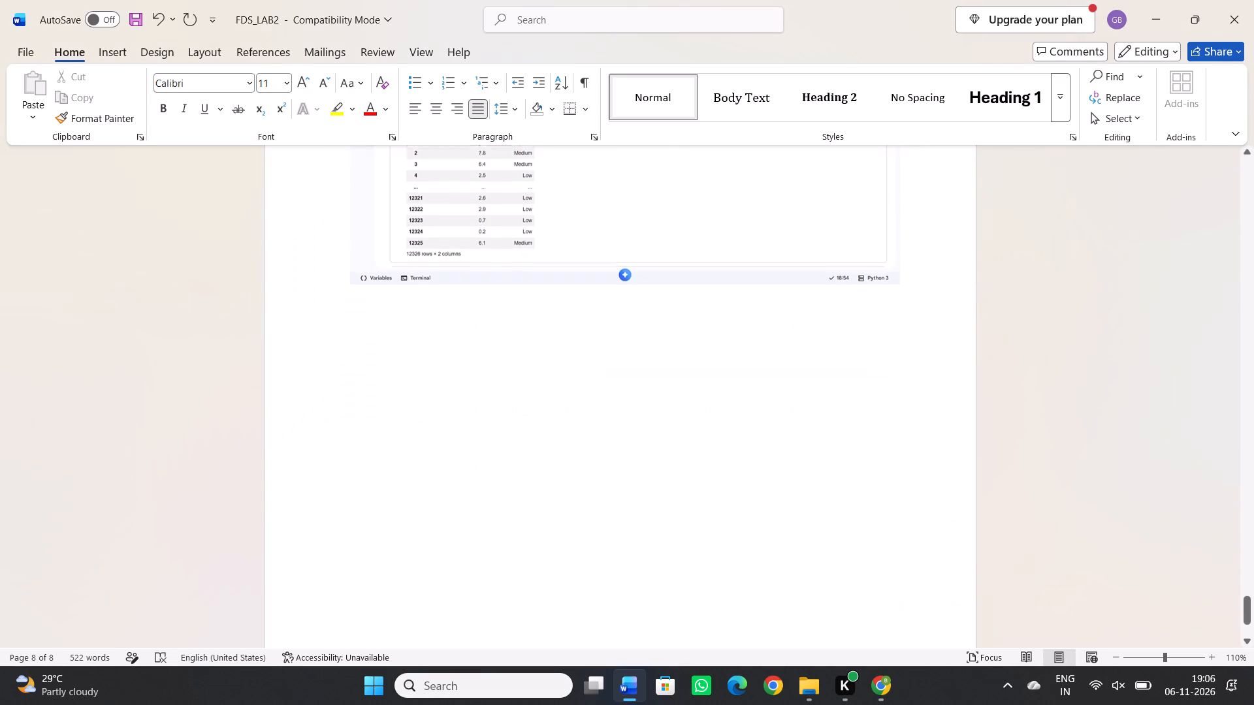
{"action": "left_click", "coordinate": [451, 394]}
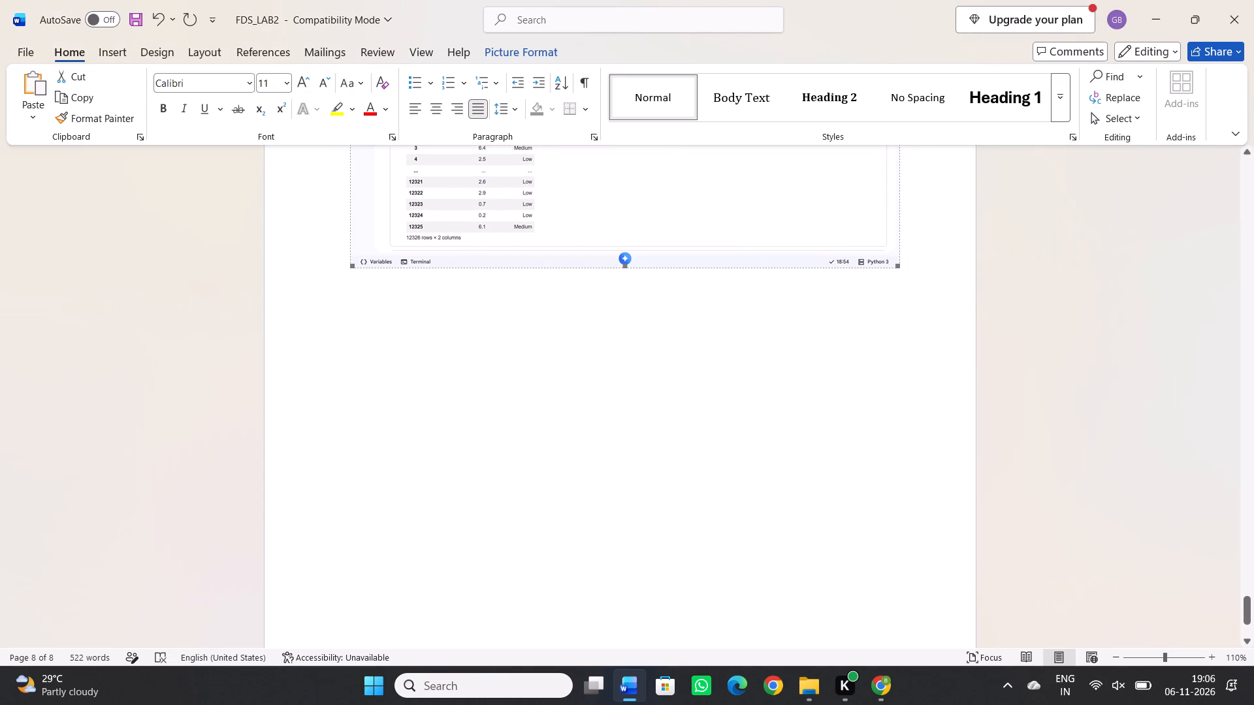
{"action": "left_click", "coordinate": [905, 254]}
{"action": "key", "text": "Return"}
{"action": "key", "text": "Return"}
{"action": "key", "text": "Return"}
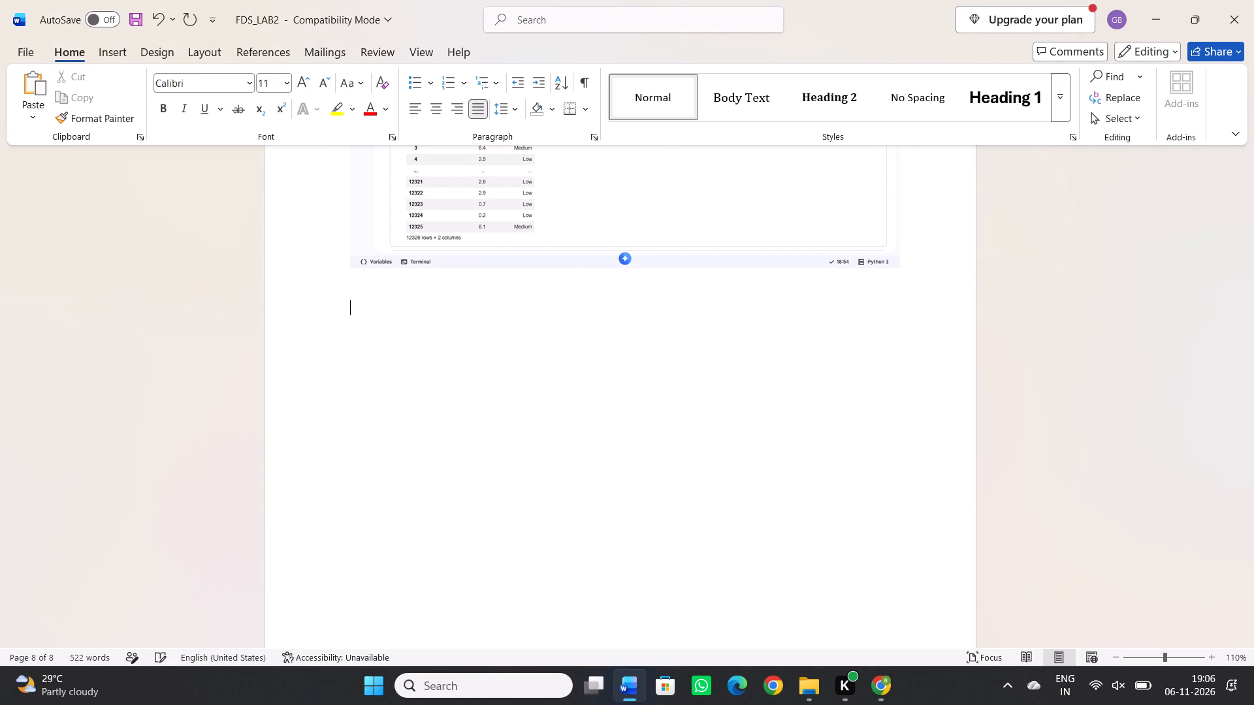
{"action": "key", "text": "ctrl+v"}
Compare the notebook cells around df.head() and Statistical Analysis with the feature engineering screenshots already in the Word report.
{"action": "key", "text": "alt+Tab"}
{"action": "scroll", "coordinate": [1060, 280], "scroll_direction": "down", "scroll_amount": 2}
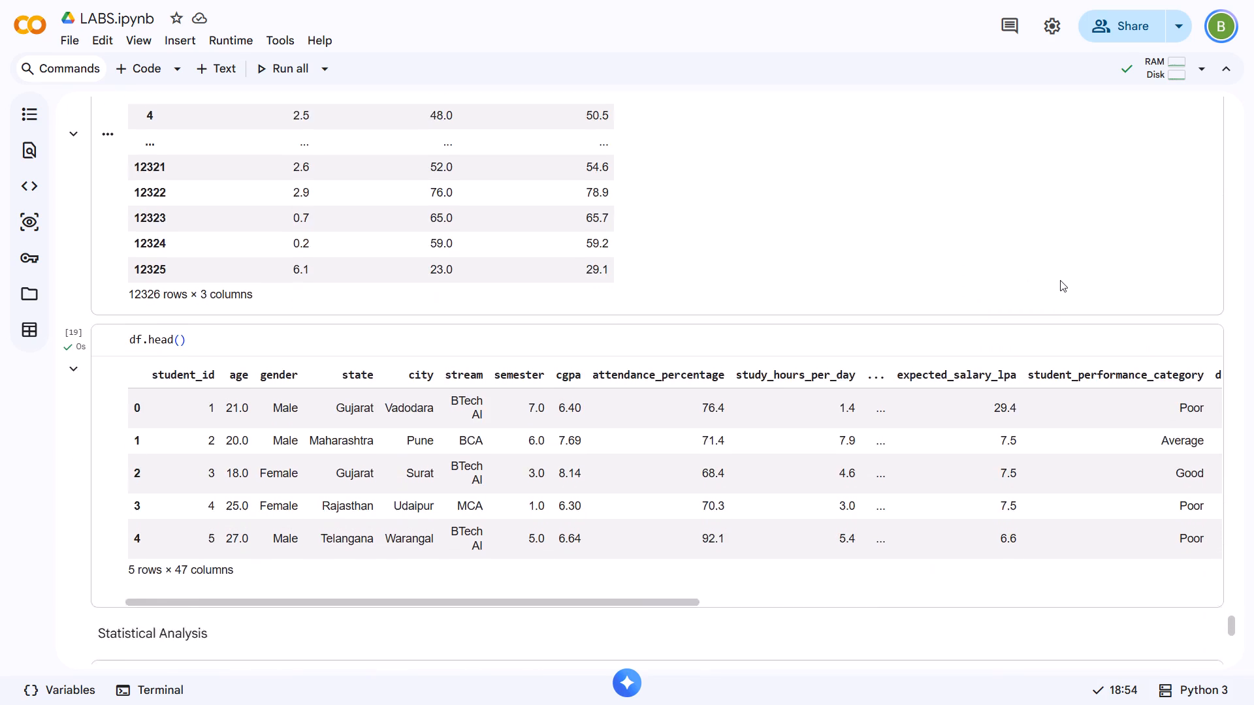
{"action": "scroll", "coordinate": [1060, 280], "scroll_direction": "down", "scroll_amount": 4}
{"action": "scroll", "coordinate": [1060, 280], "scroll_direction": "up", "scroll_amount": 2}
{"action": "key", "text": "alt+Tab"}
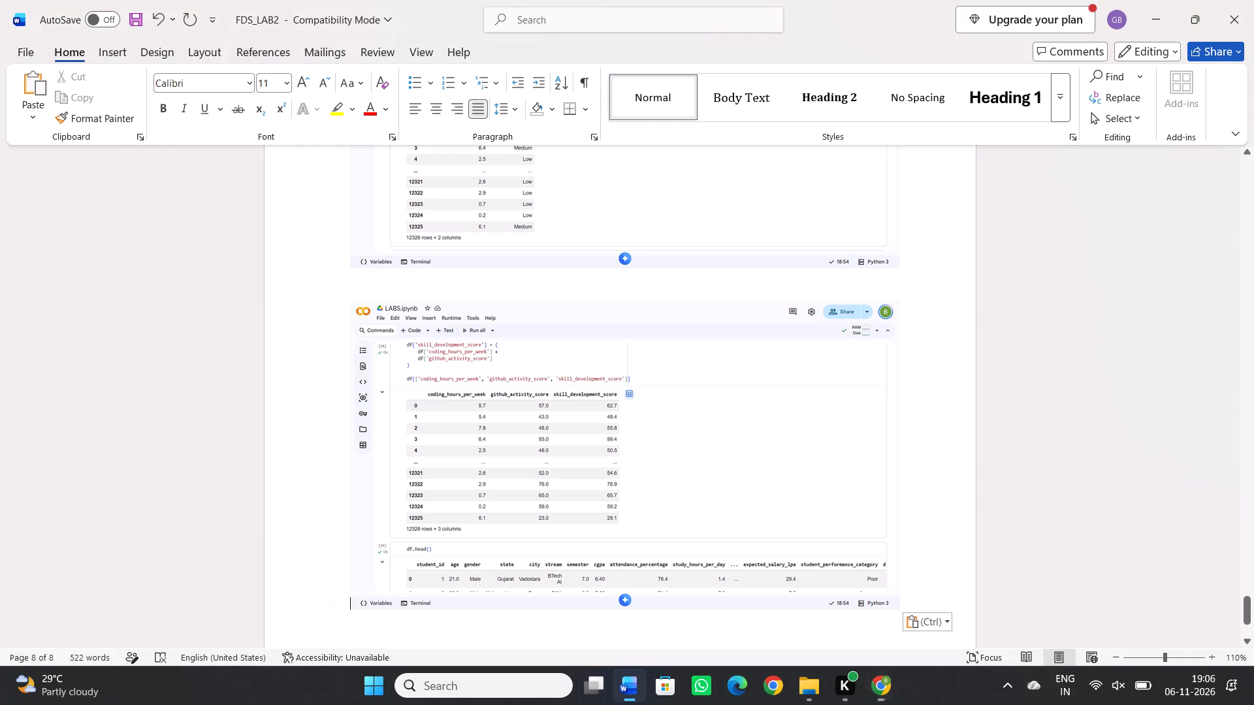
{"action": "scroll", "coordinate": [964, 272], "scroll_direction": "up", "scroll_amount": 2}
{"action": "scroll", "coordinate": [964, 272], "scroll_direction": "down", "scroll_amount": 3}
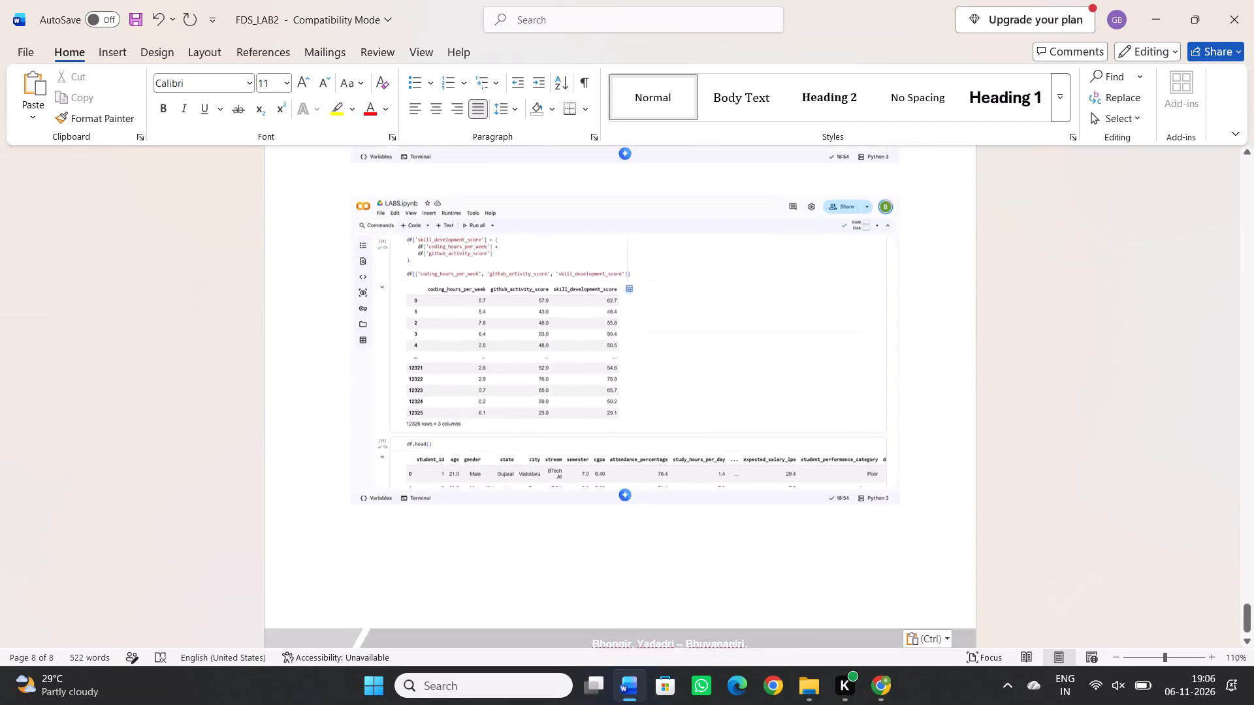
{"action": "scroll", "coordinate": [964, 272], "scroll_direction": "up", "scroll_amount": 5}
{"action": "key", "text": "alt+Tab"}
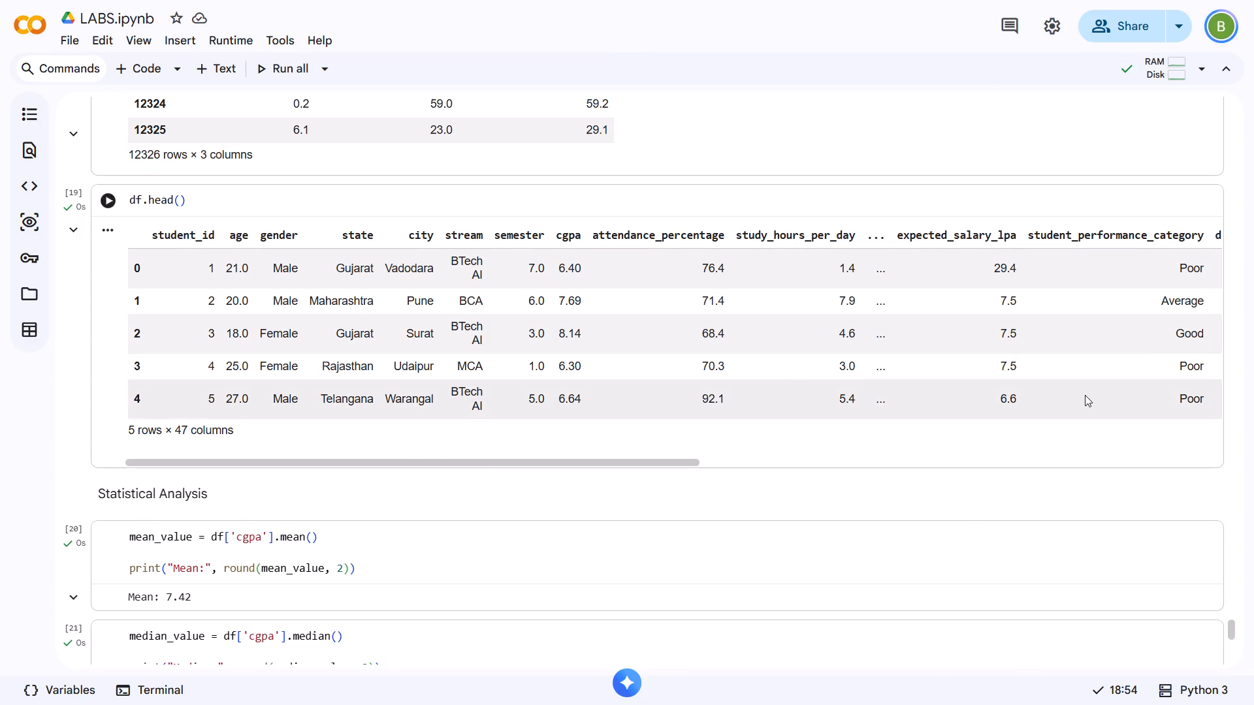
{"action": "key", "text": "alt+Tab"}
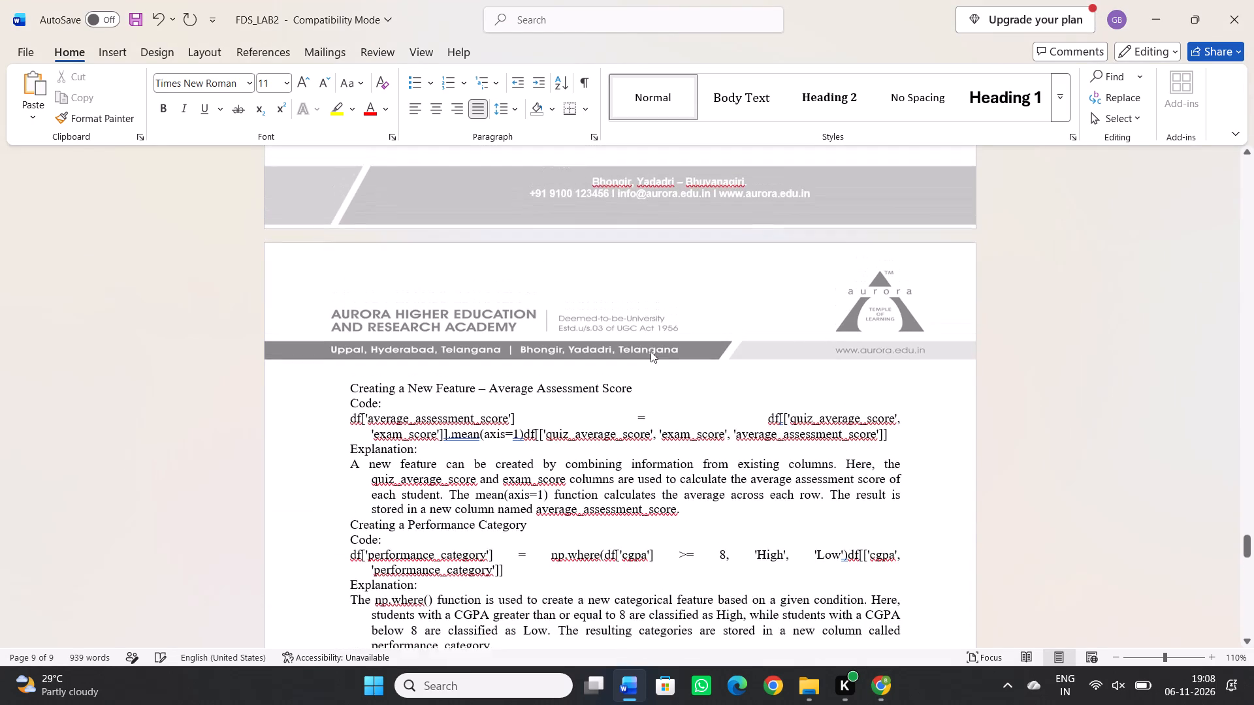
{"action": "scroll", "coordinate": [497, 387], "scroll_direction": "up", "scroll_amount": 1}
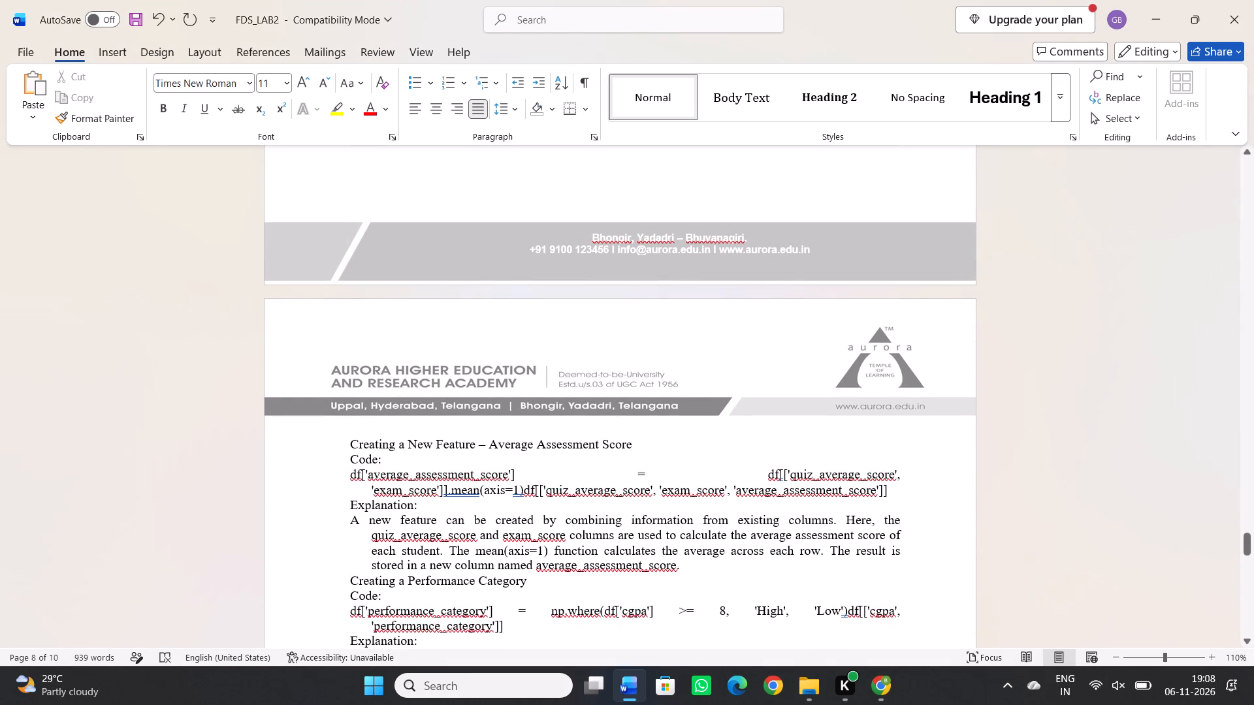
{"action": "left_click_drag", "start_coordinate": [647, 445], "coordinate": [351, 441]}
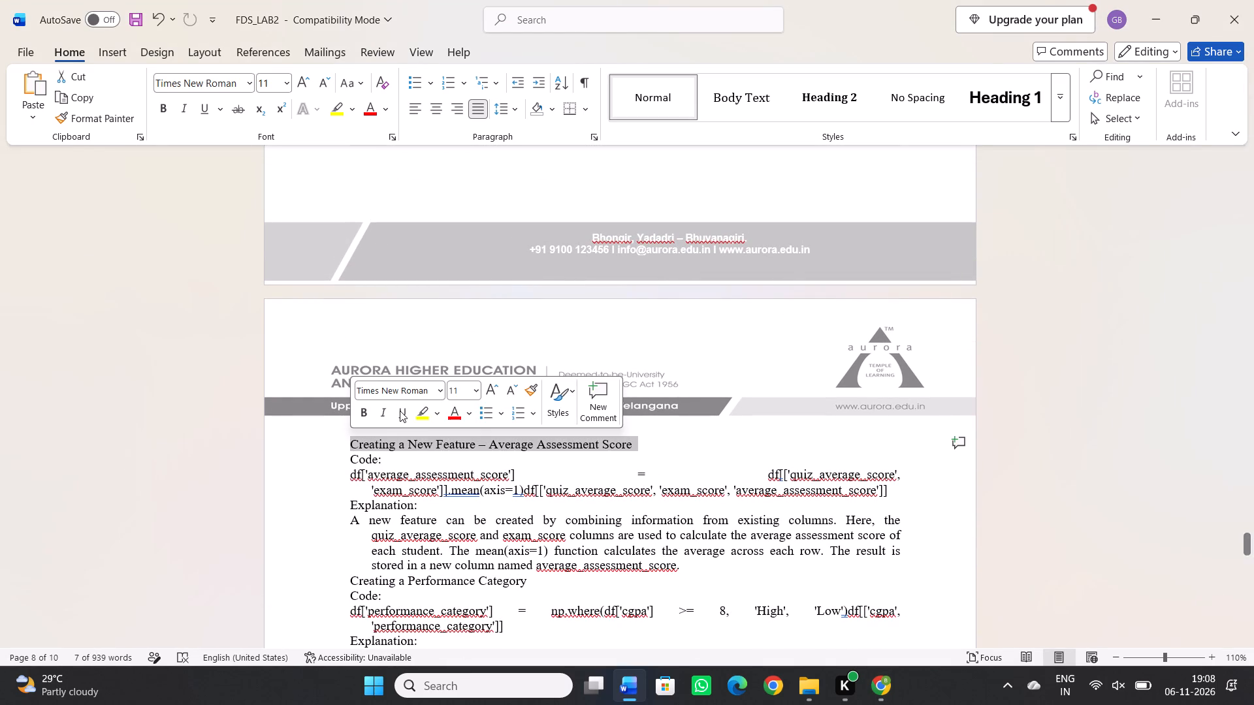
{"action": "left_click", "coordinate": [355, 416]}
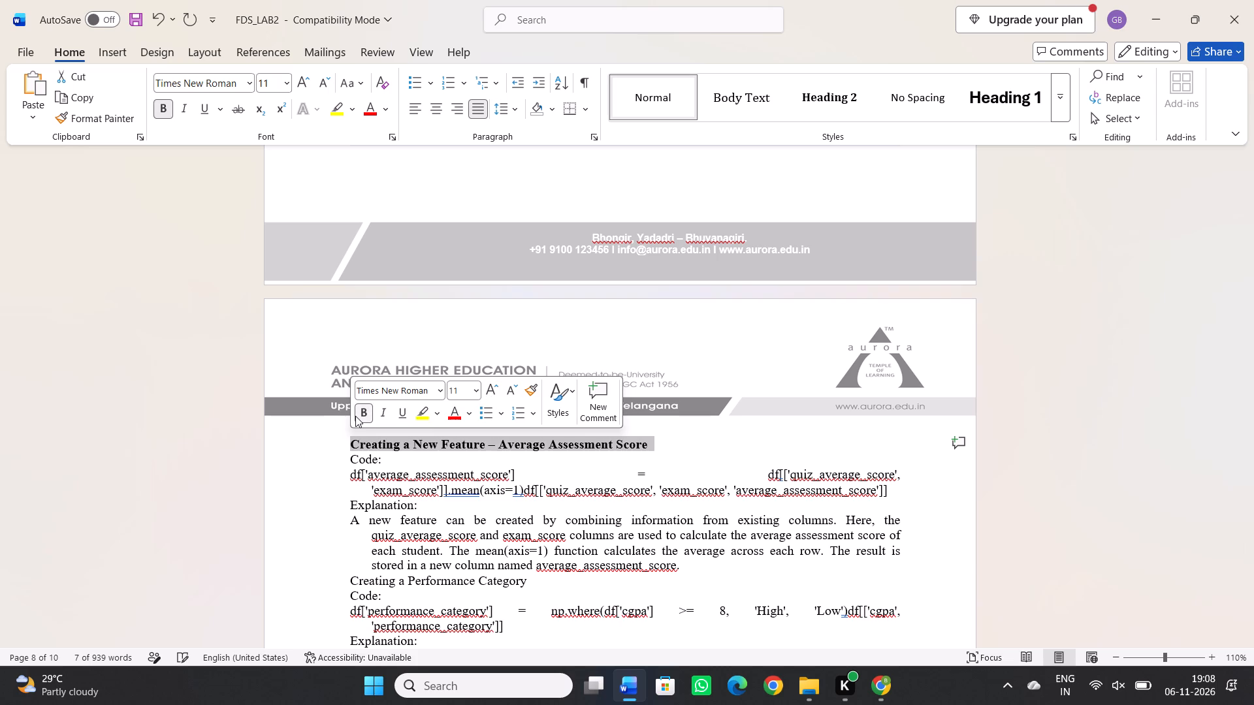
{"action": "left_click", "coordinate": [411, 488]}
{"action": "left_click", "coordinate": [349, 458]}
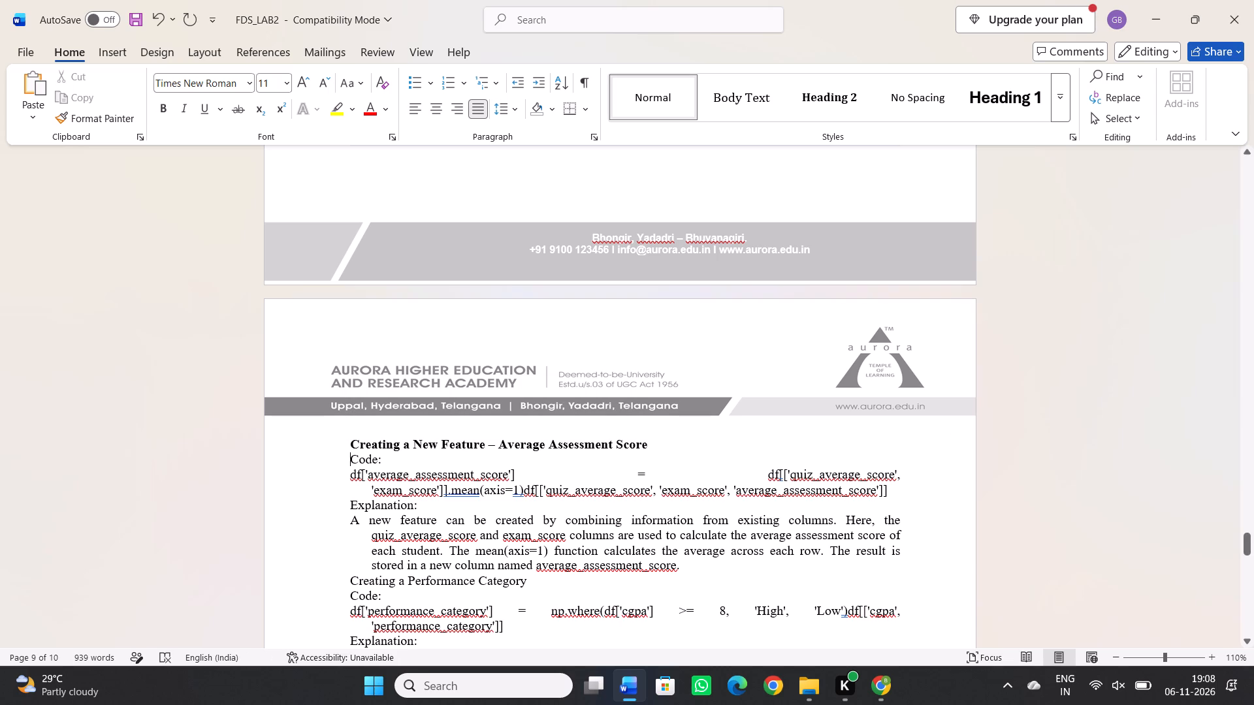
{"action": "key", "text": "Return"}
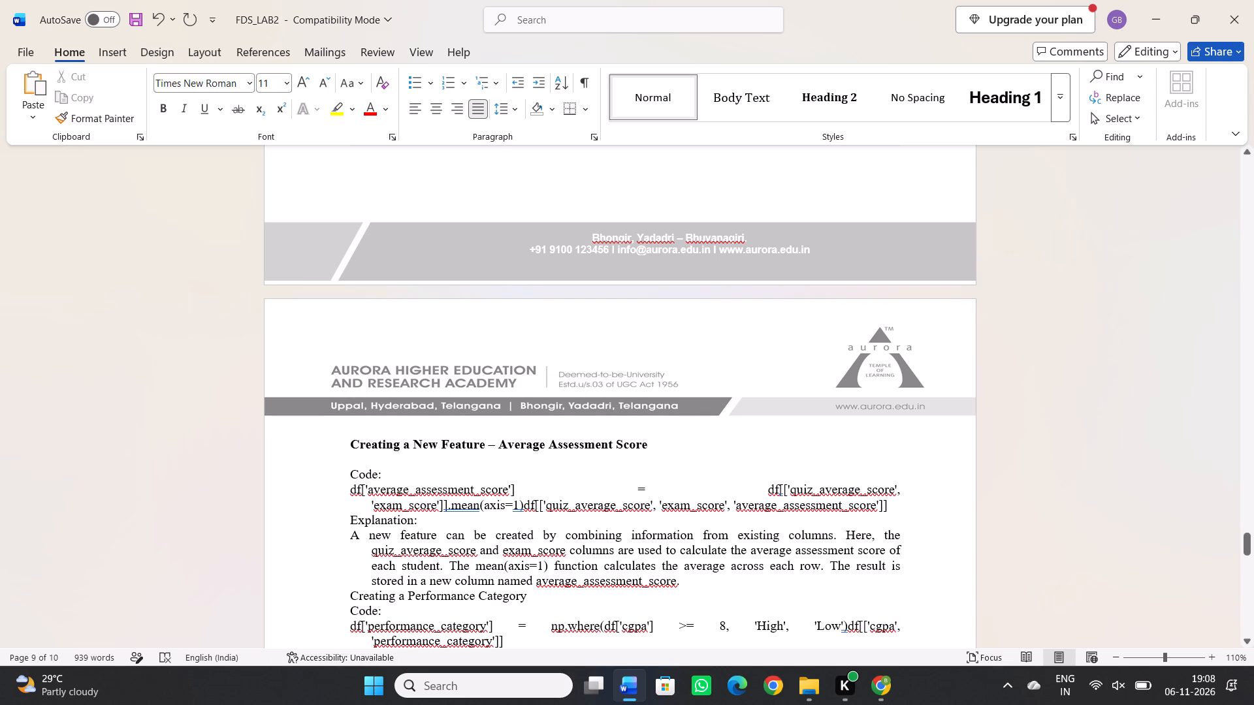
Move the second average_assessment_score code statement onto its own line and add a blank line before "Explanation:".
{"action": "left_click", "coordinate": [525, 512]}
{"action": "left_click", "coordinate": [524, 503]}
{"action": "key", "text": "Return"}
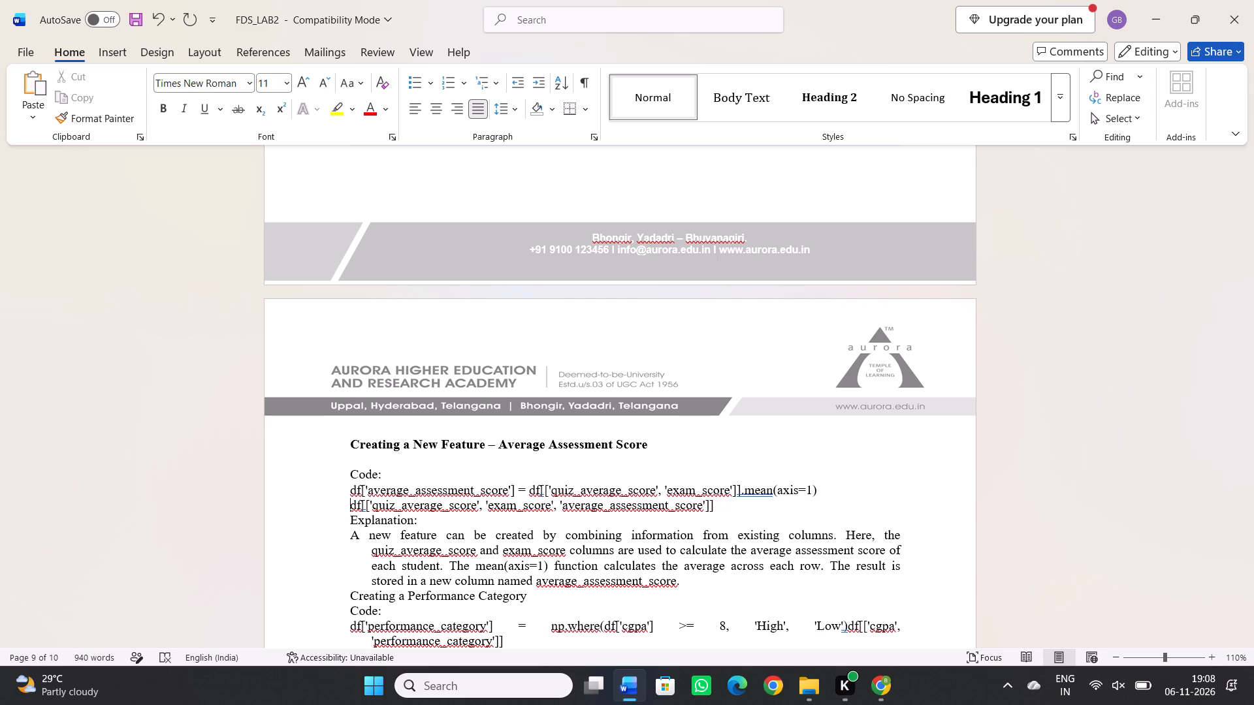
{"action": "scroll", "coordinate": [723, 476], "scroll_direction": "down", "scroll_amount": 1}
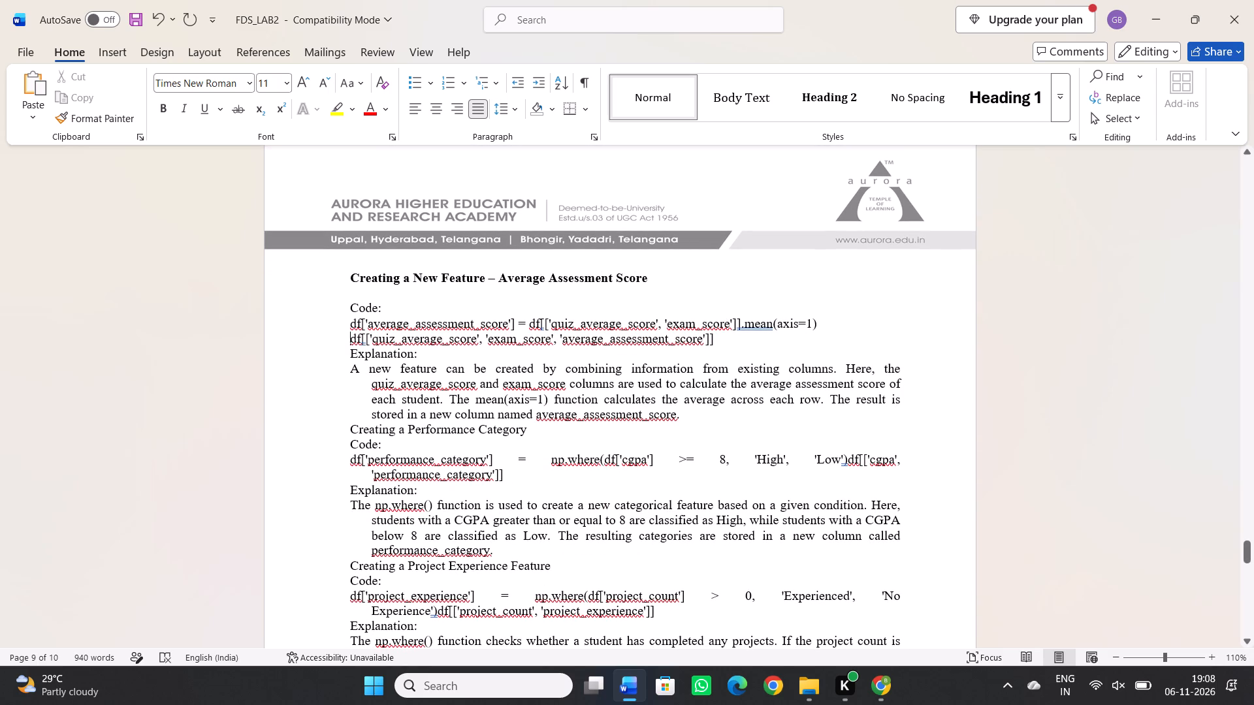
{"action": "left_click", "coordinate": [735, 339]}
{"action": "key", "text": "Return"}
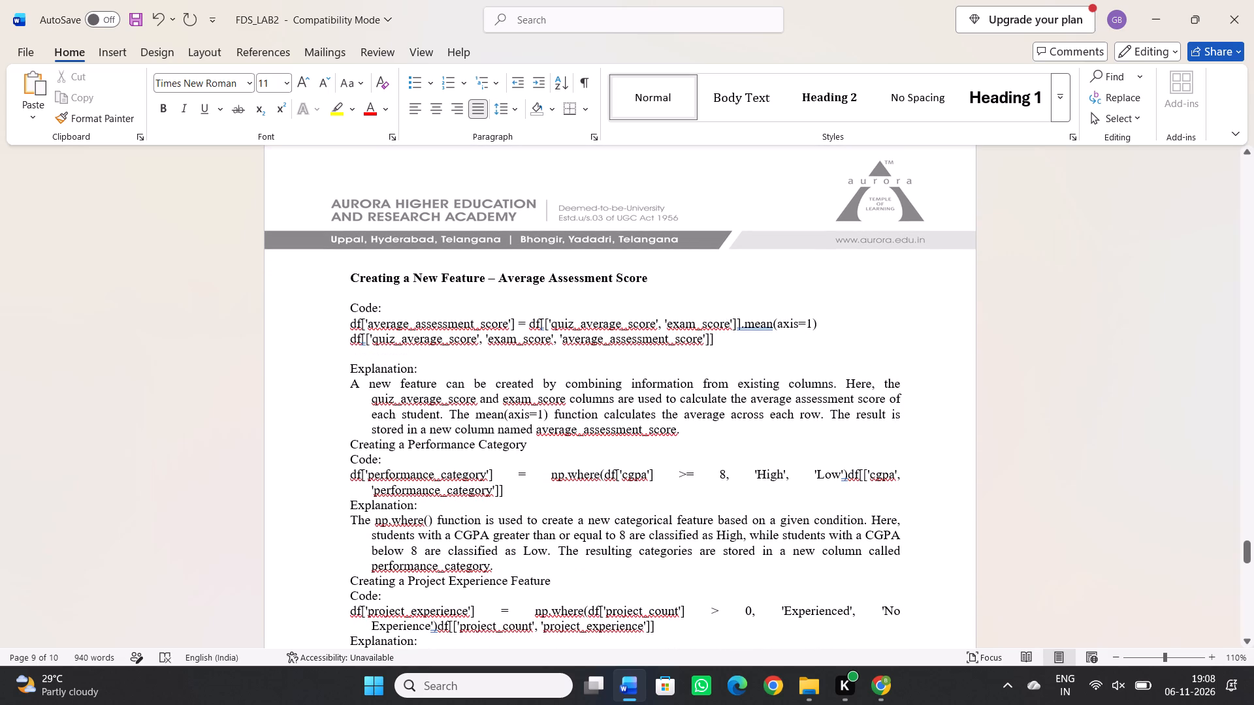
Break the average_assessment_score explanation into separate unindented lines and add a blank line below the paragraph.
{"action": "left_click", "coordinate": [372, 400]}
{"action": "key", "text": "Return"}
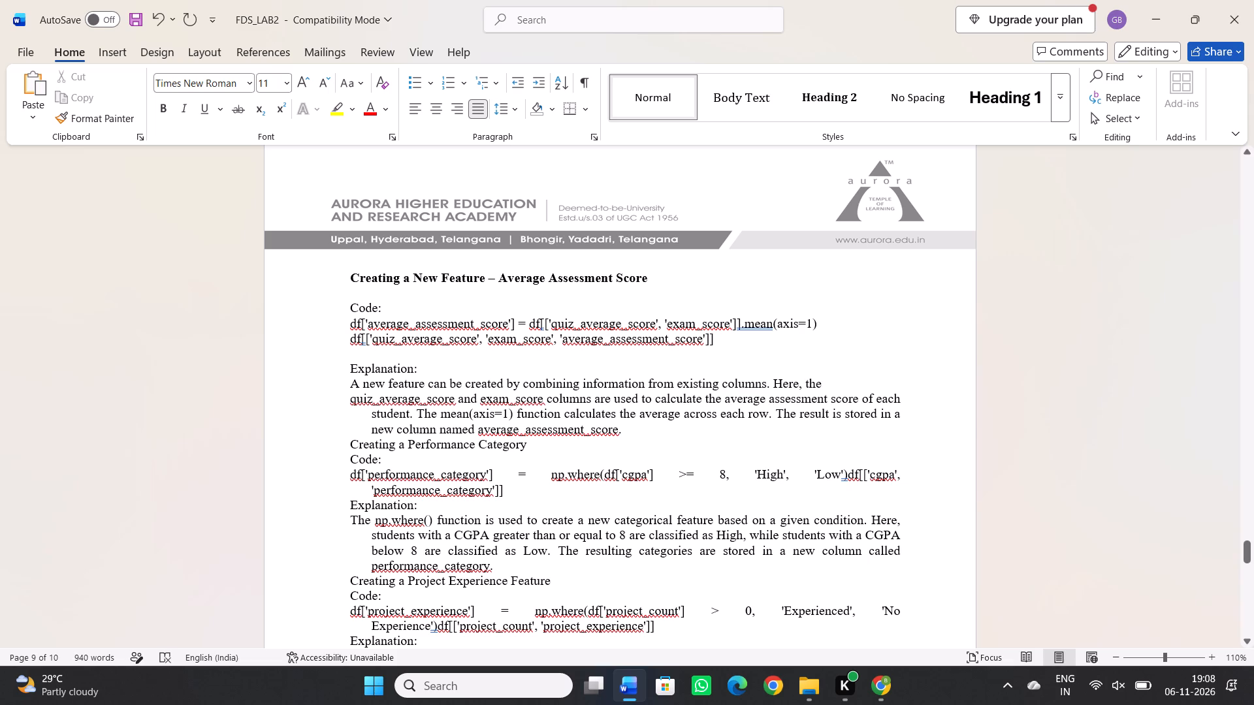
{"action": "left_click", "coordinate": [371, 416]}
{"action": "key", "text": "Return"}
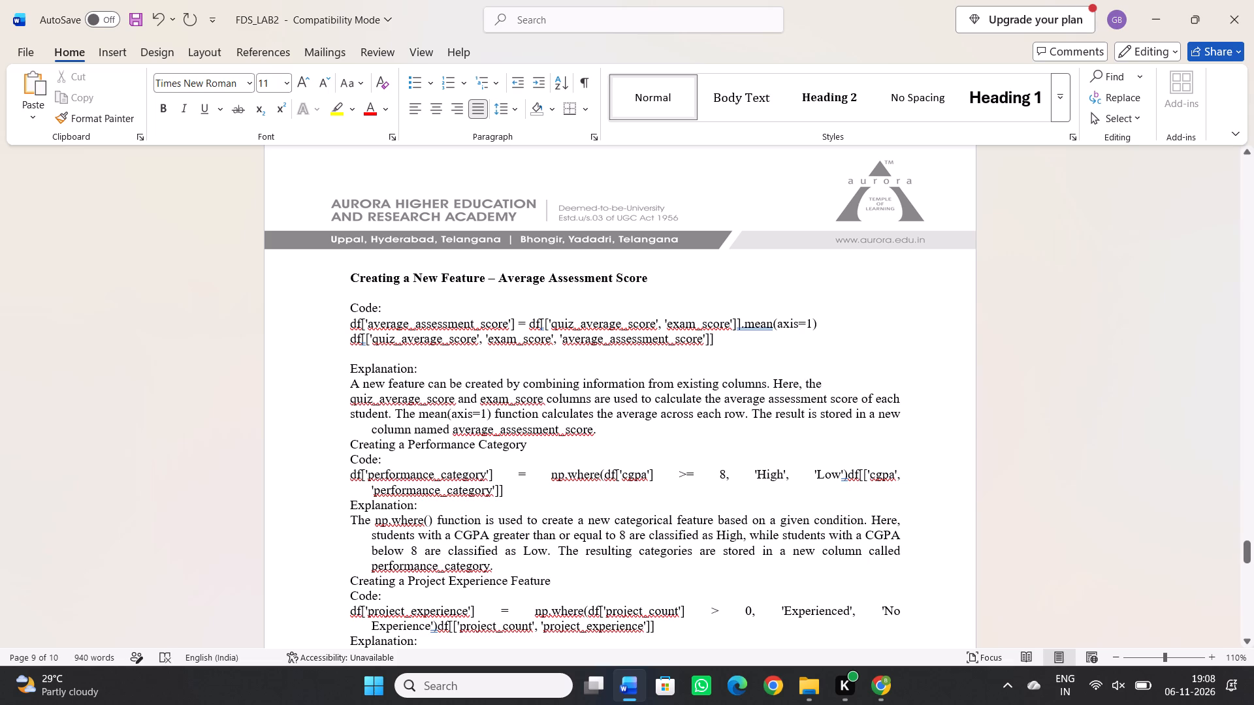
{"action": "left_click", "coordinate": [373, 426]}
{"action": "key", "text": "Return"}
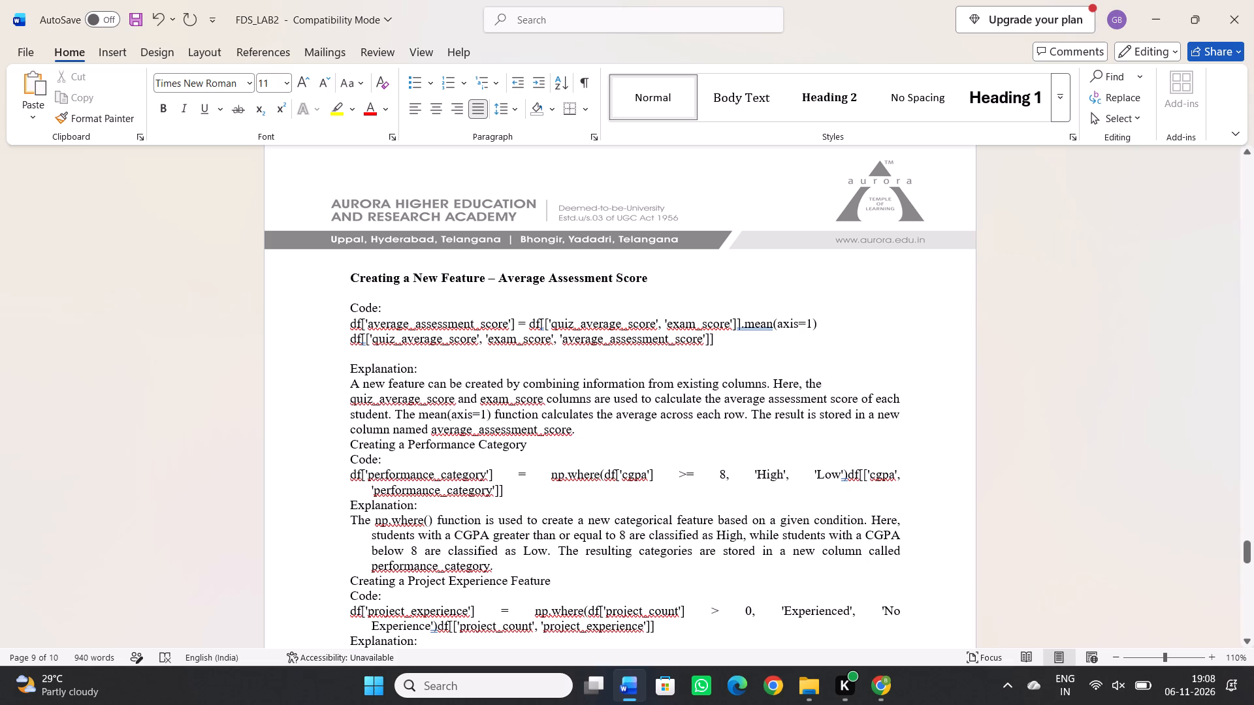
{"action": "left_click", "coordinate": [583, 434]}
{"action": "key", "text": "Return"}
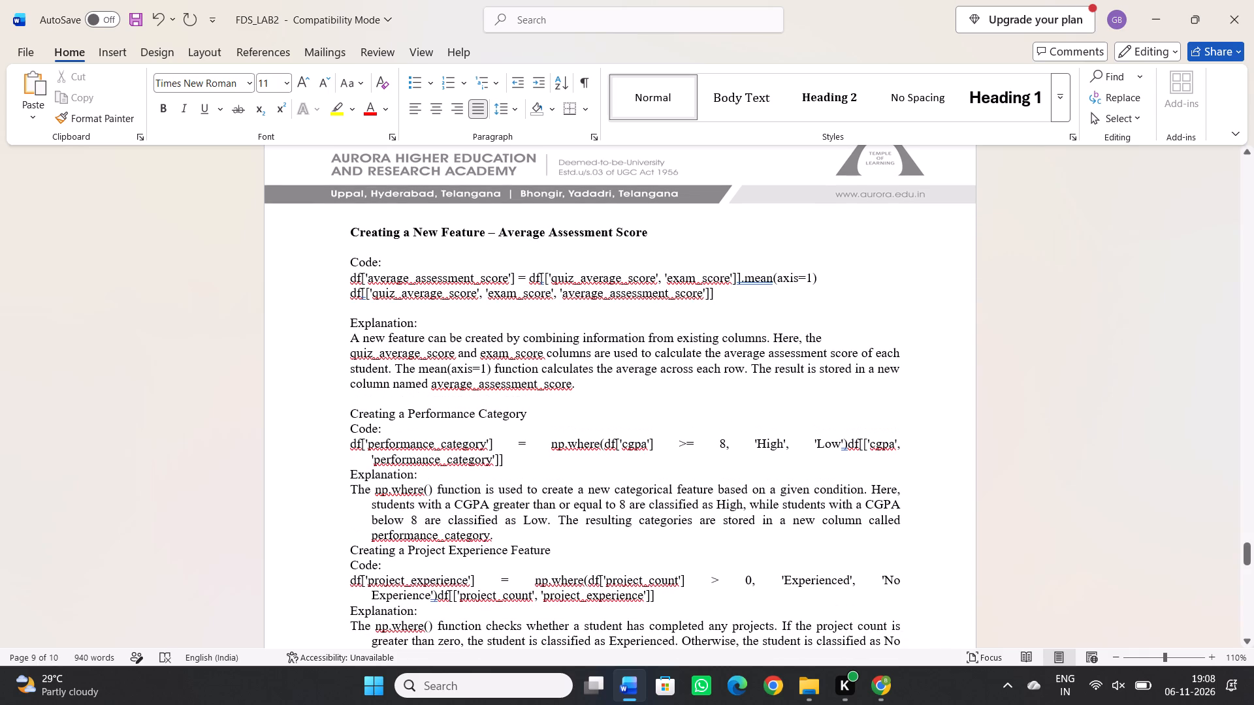
Make the "Creating a Performance Category" heading bold and add a blank line below it.
{"action": "left_click_drag", "start_coordinate": [538, 414], "coordinate": [362, 418]}
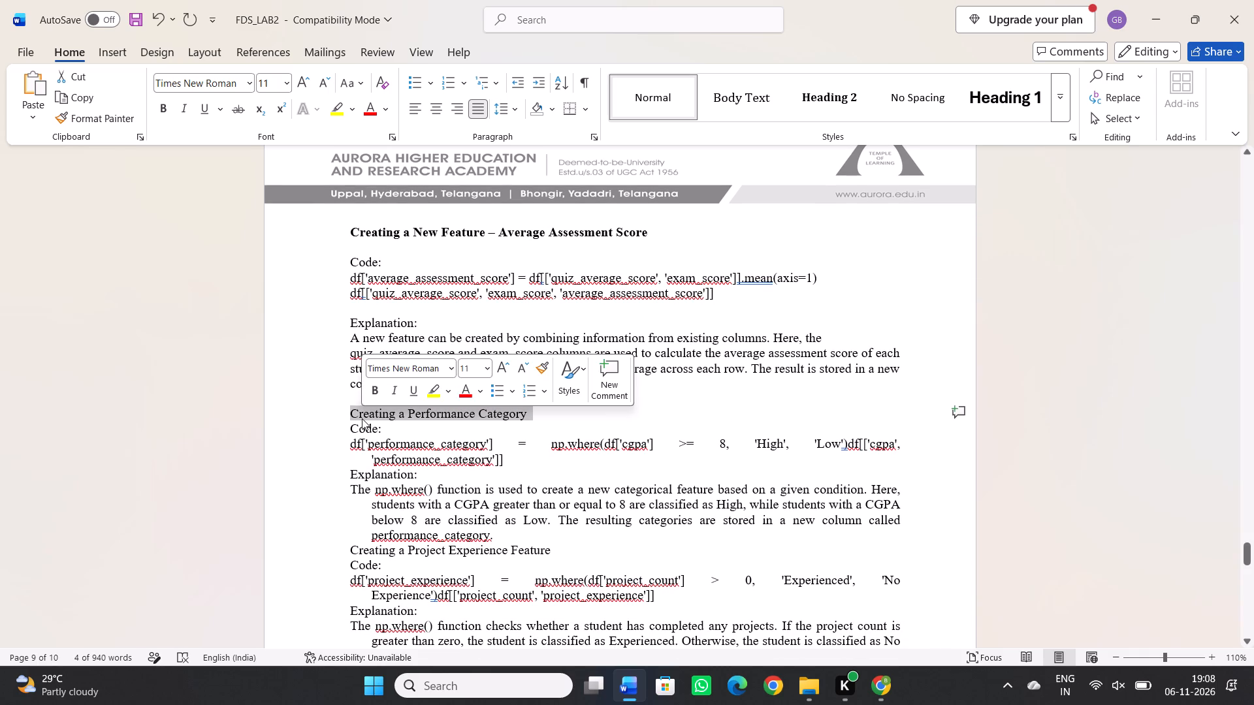
{"action": "key", "text": "ctrl+b"}
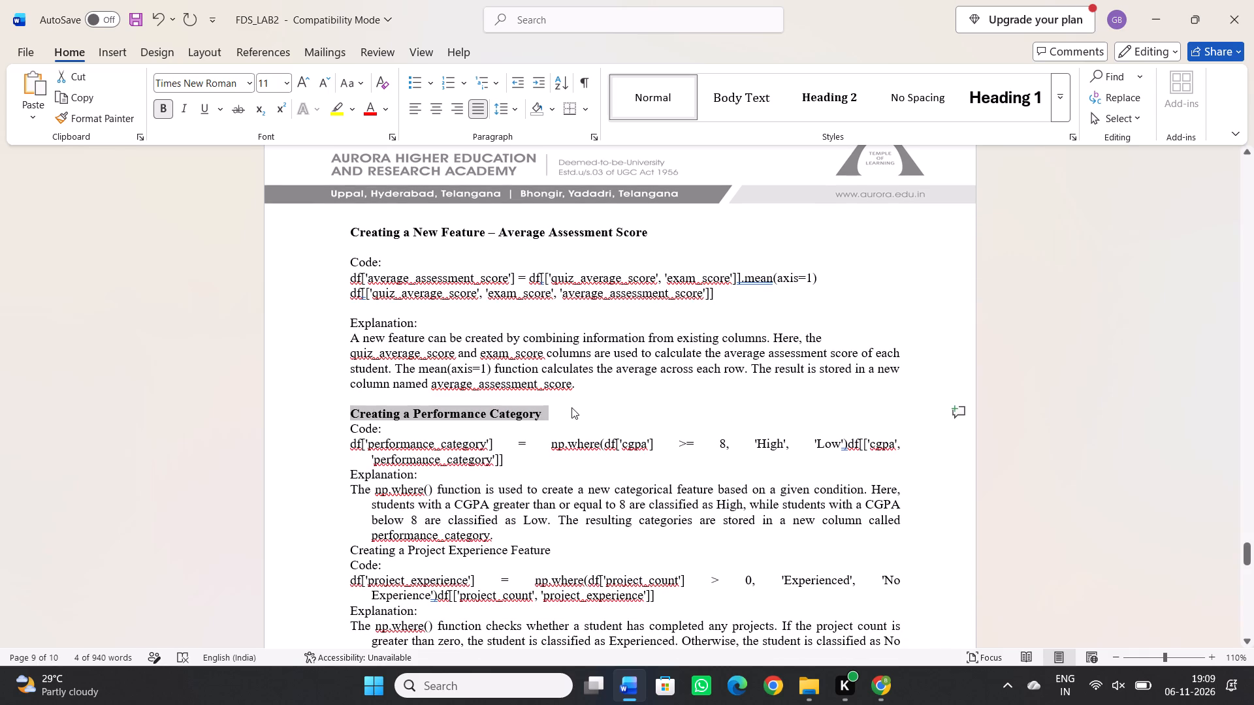
{"action": "left_click", "coordinate": [571, 407]}
{"action": "key", "text": "Return"}
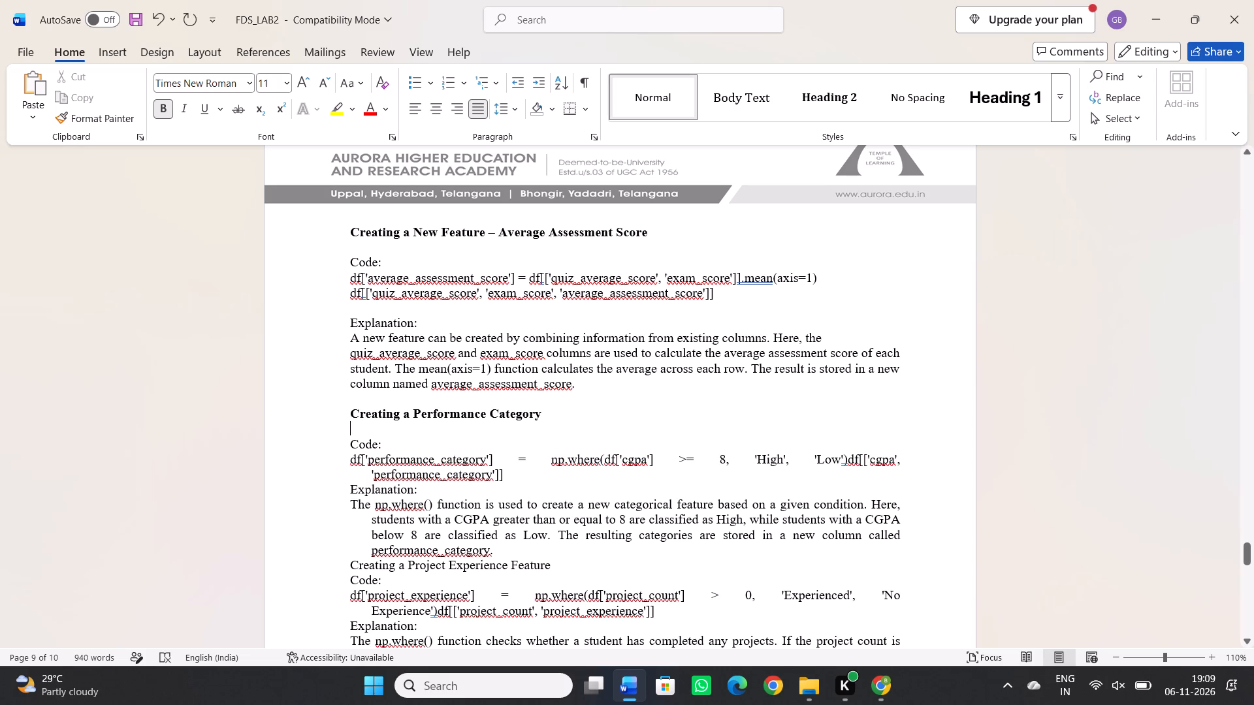
Move the second performance_category code statement onto its own line and add a blank line before "Explanation:".
{"action": "left_click", "coordinate": [850, 462]}
{"action": "key", "text": "Return"}
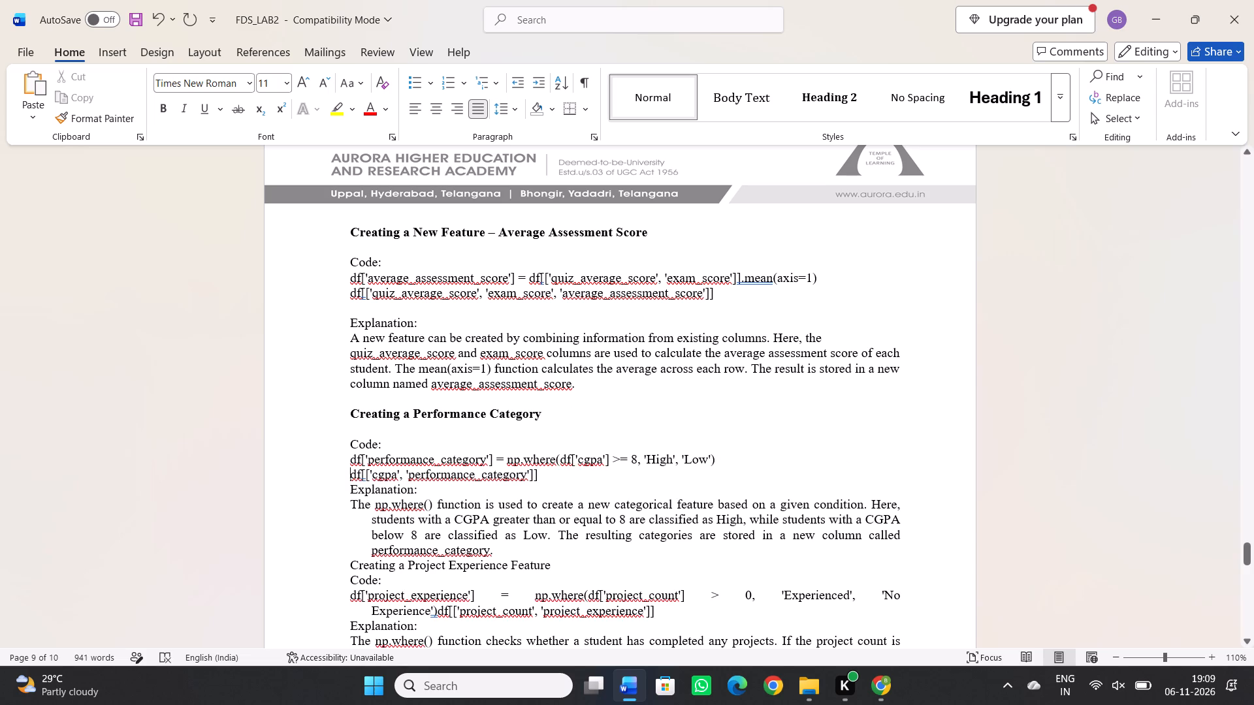
{"action": "left_click", "coordinate": [548, 475]}
{"action": "key", "text": "Return"}
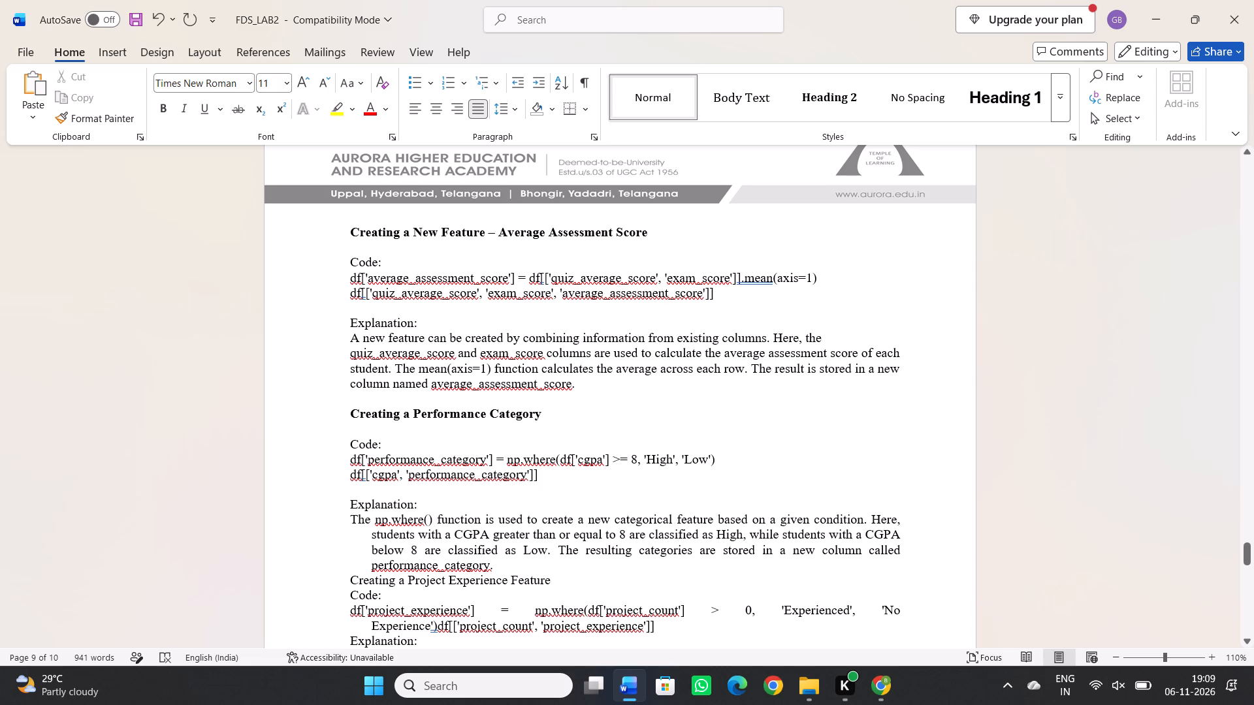
Break the performance_category explanation into separate unindented lines and add a blank line below the paragraph.
{"action": "left_click", "coordinate": [373, 533]}
{"action": "key", "text": "Return"}
{"action": "left_click", "coordinate": [372, 550]}
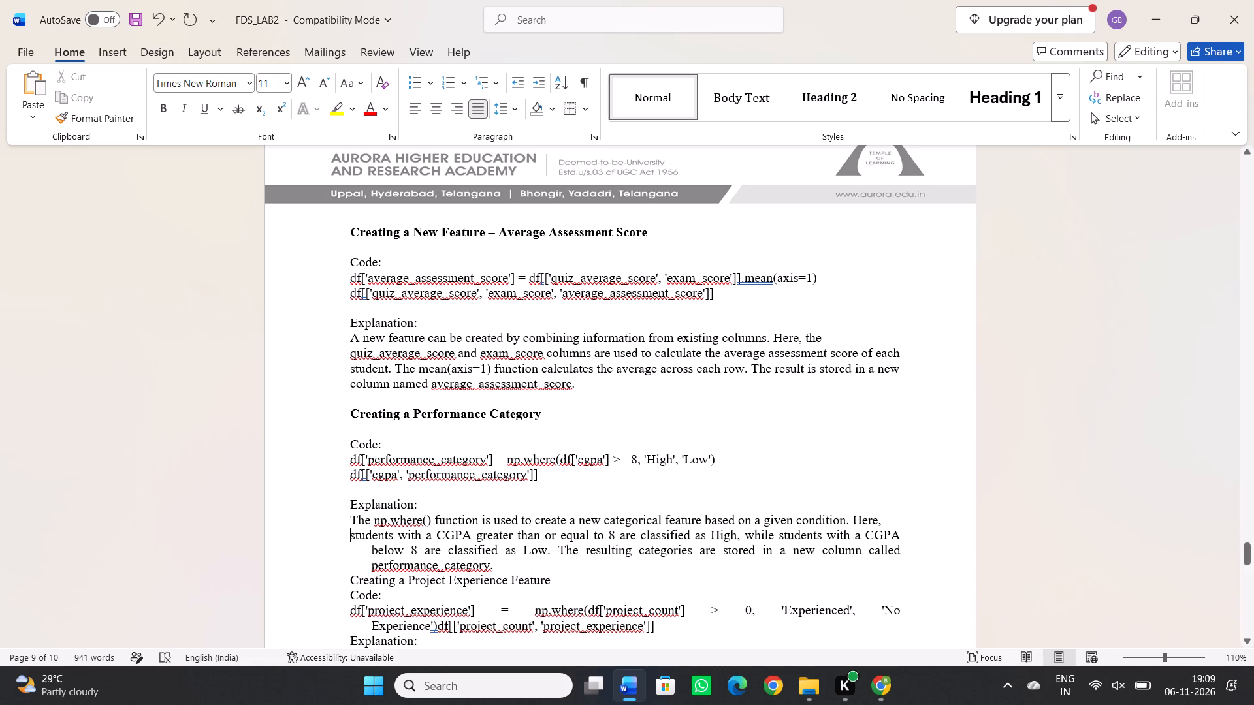
{"action": "key", "text": "Return"}
{"action": "left_click", "coordinate": [372, 570]}
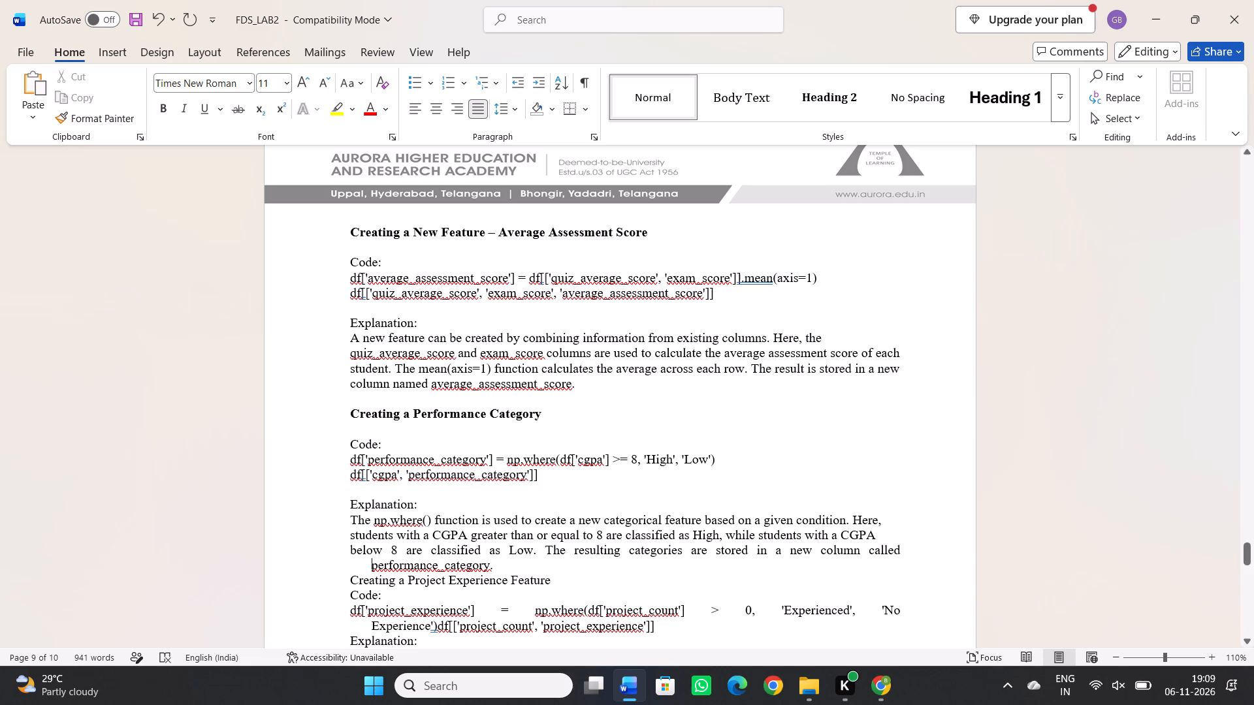
{"action": "key", "text": "Return"}
{"action": "scroll", "coordinate": [468, 548], "scroll_direction": "down", "scroll_amount": 1}
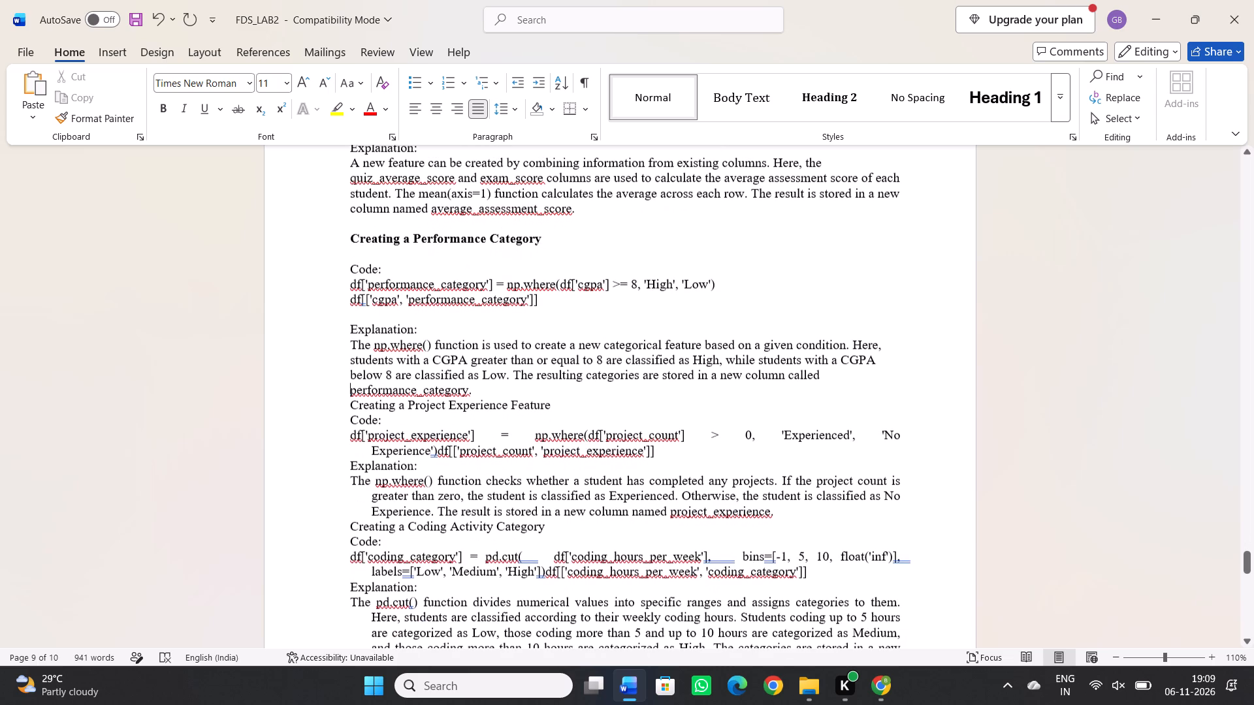
{"action": "left_click", "coordinate": [476, 392]}
{"action": "key", "text": "Return"}
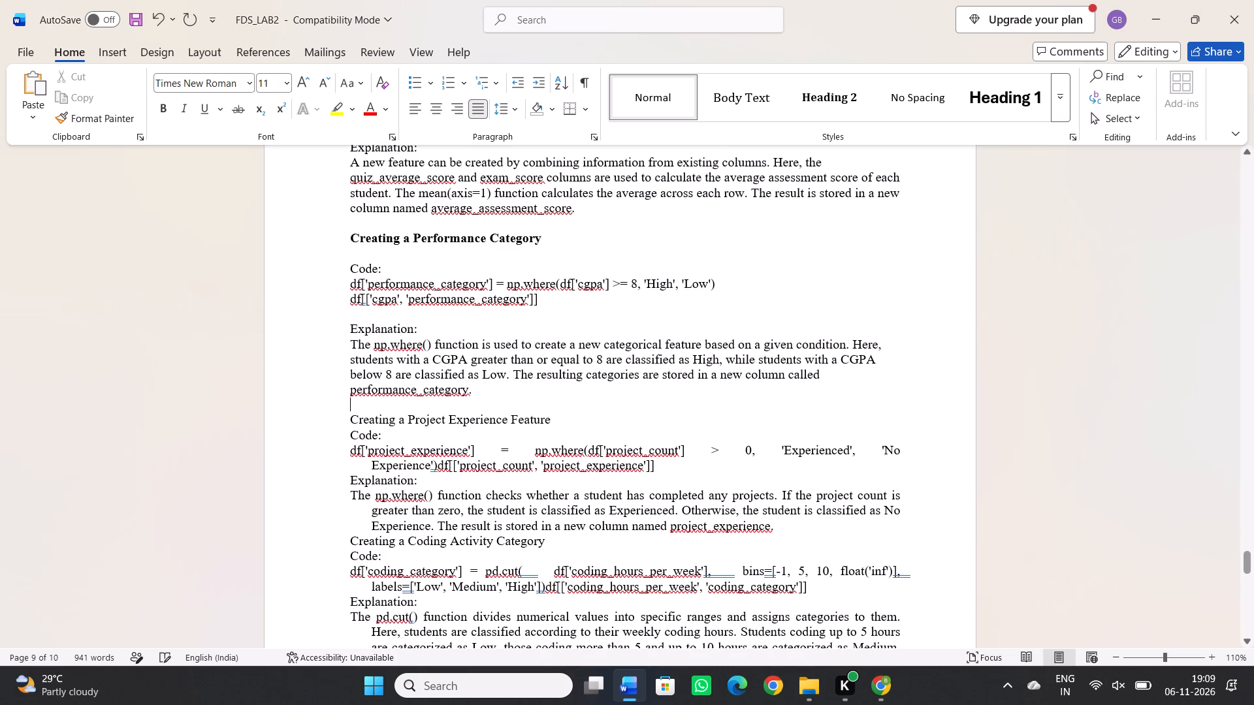
Make the "Creating a Project Experience Feature" heading bold and add a blank line below it.
{"action": "left_click_drag", "start_coordinate": [555, 417], "coordinate": [353, 421]}
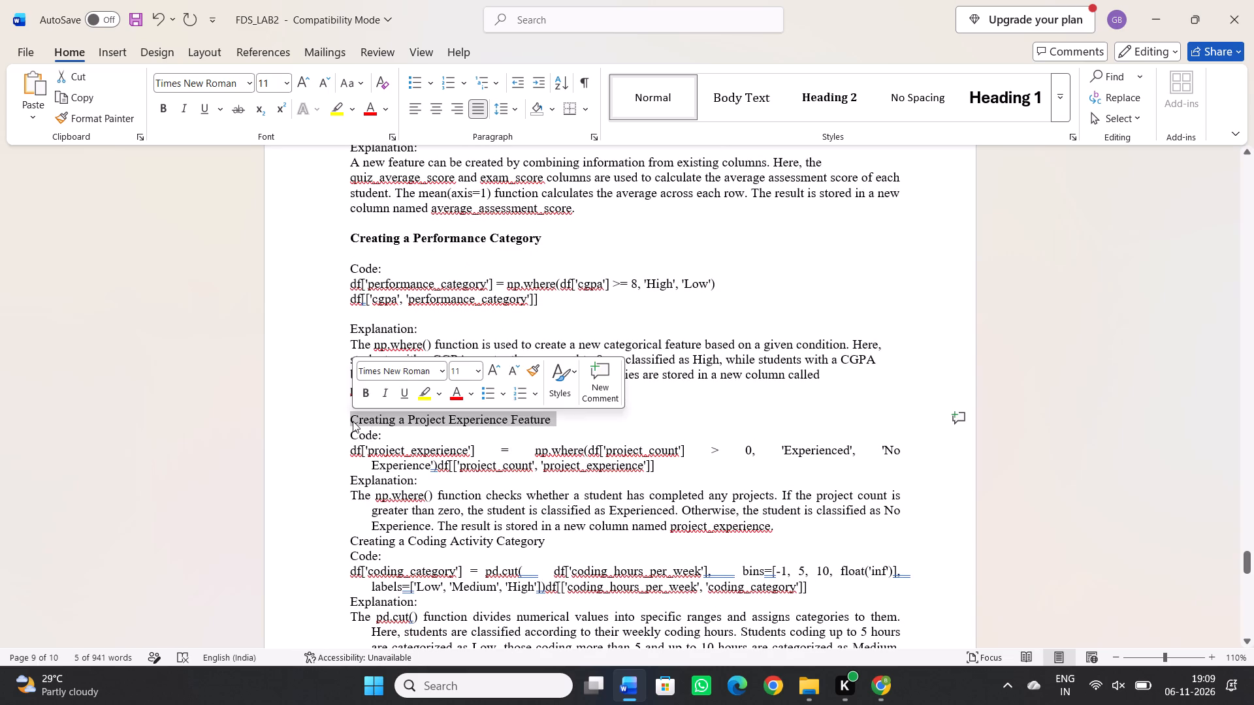
{"action": "key", "text": "ctrl+b"}
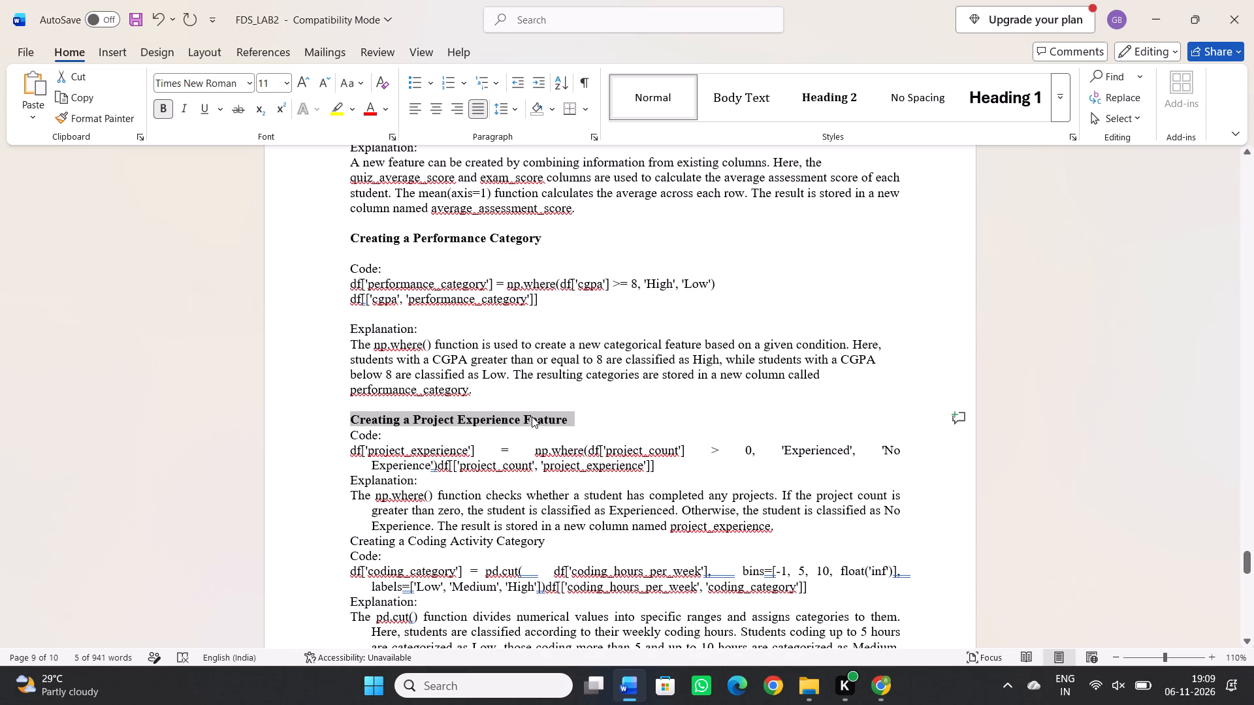
{"action": "left_click", "coordinate": [606, 422]}
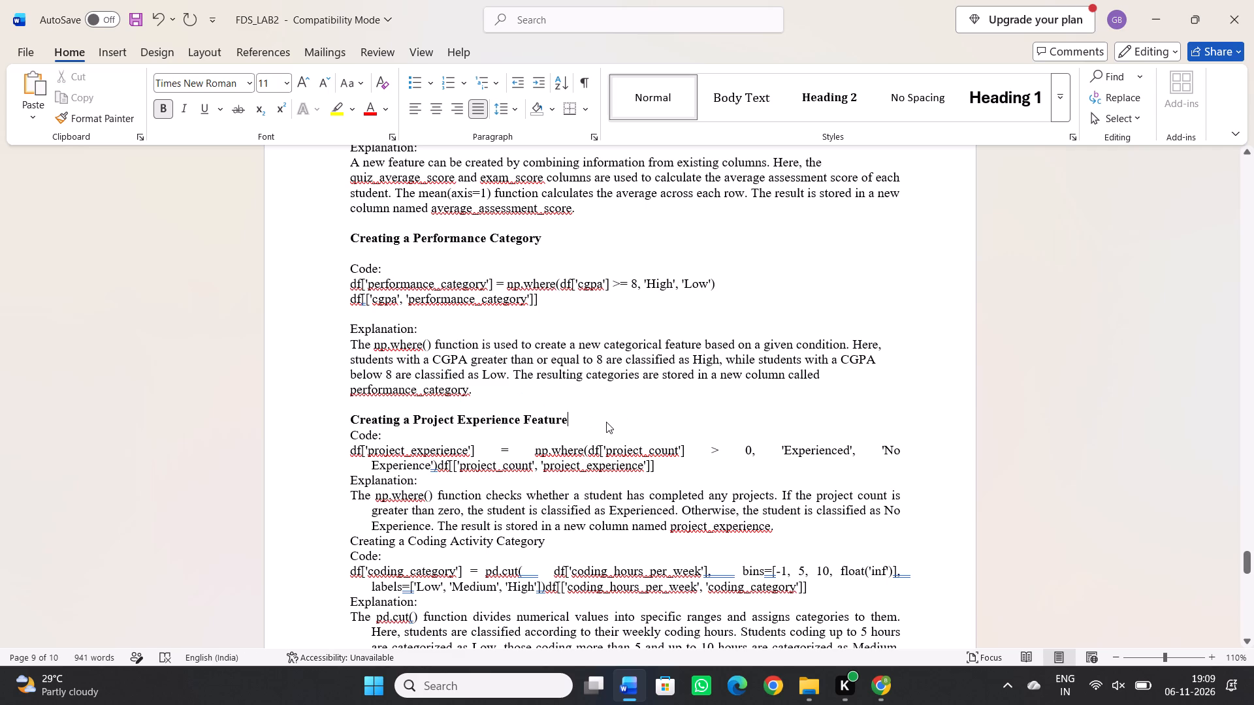
{"action": "key", "text": "Return"}
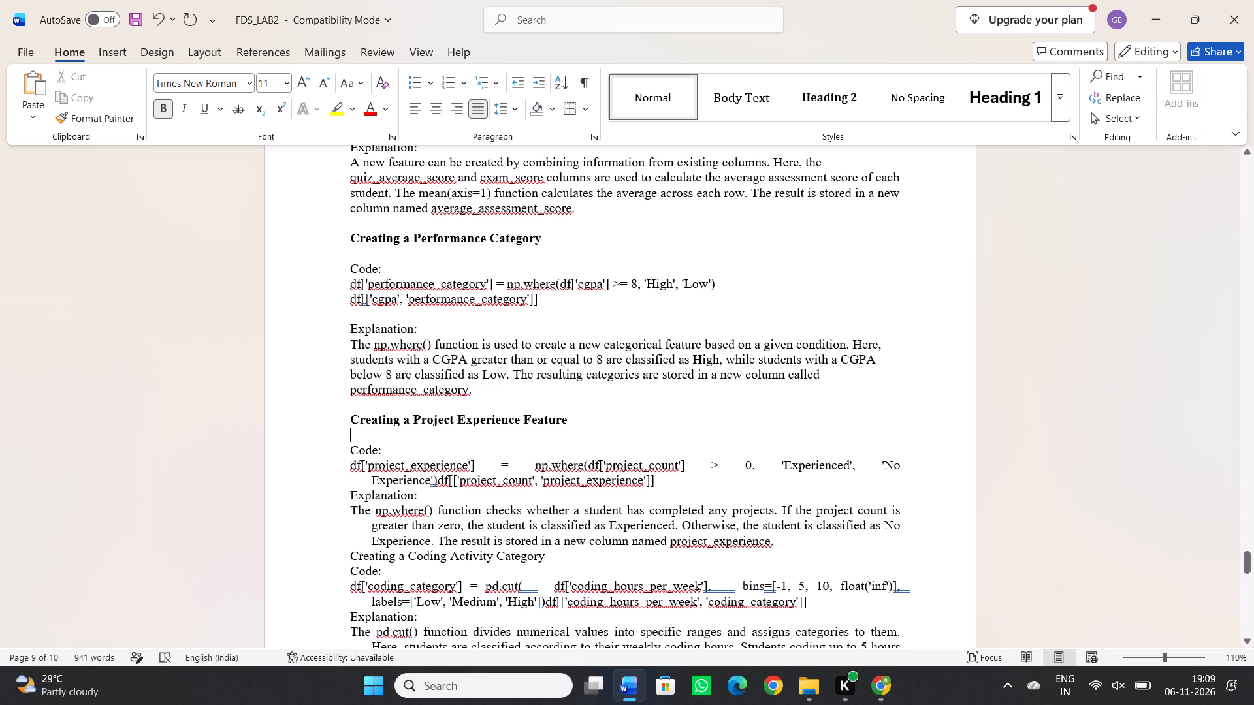
Move the second project_experience code statement, df[['project_count', 'project_experience']], onto its own line.
{"action": "left_click", "coordinate": [439, 478]}
{"action": "key", "text": "Return"}
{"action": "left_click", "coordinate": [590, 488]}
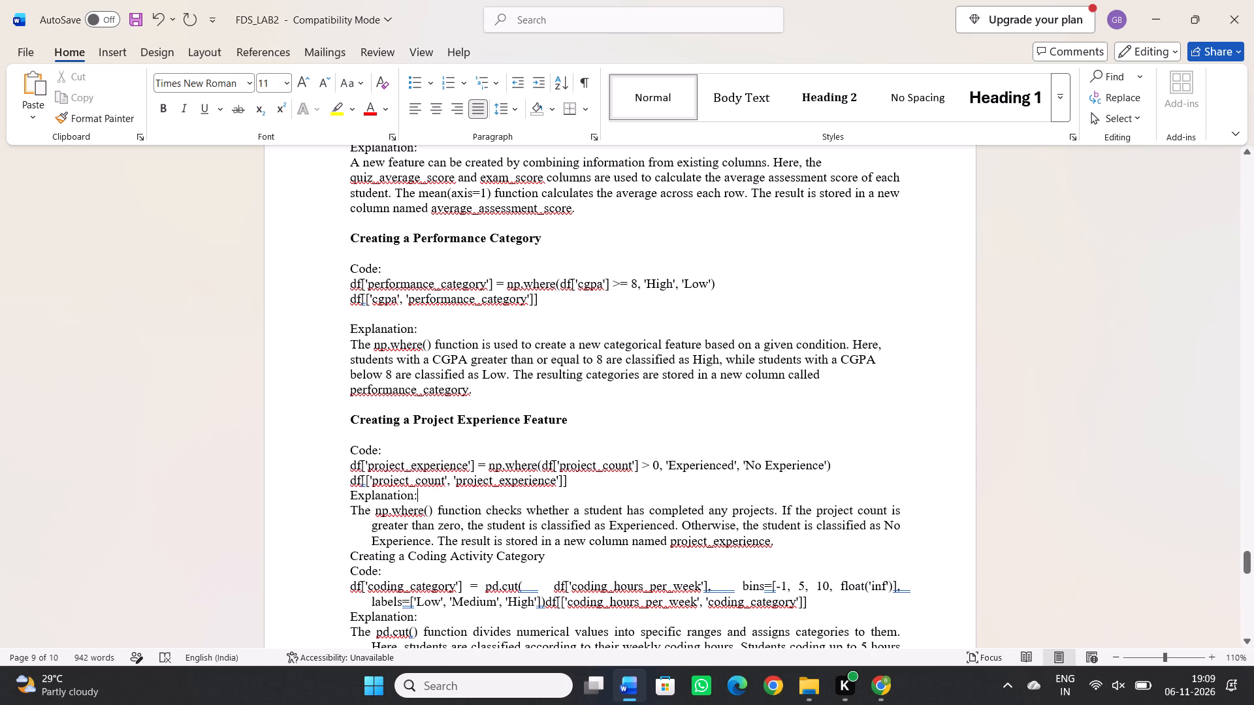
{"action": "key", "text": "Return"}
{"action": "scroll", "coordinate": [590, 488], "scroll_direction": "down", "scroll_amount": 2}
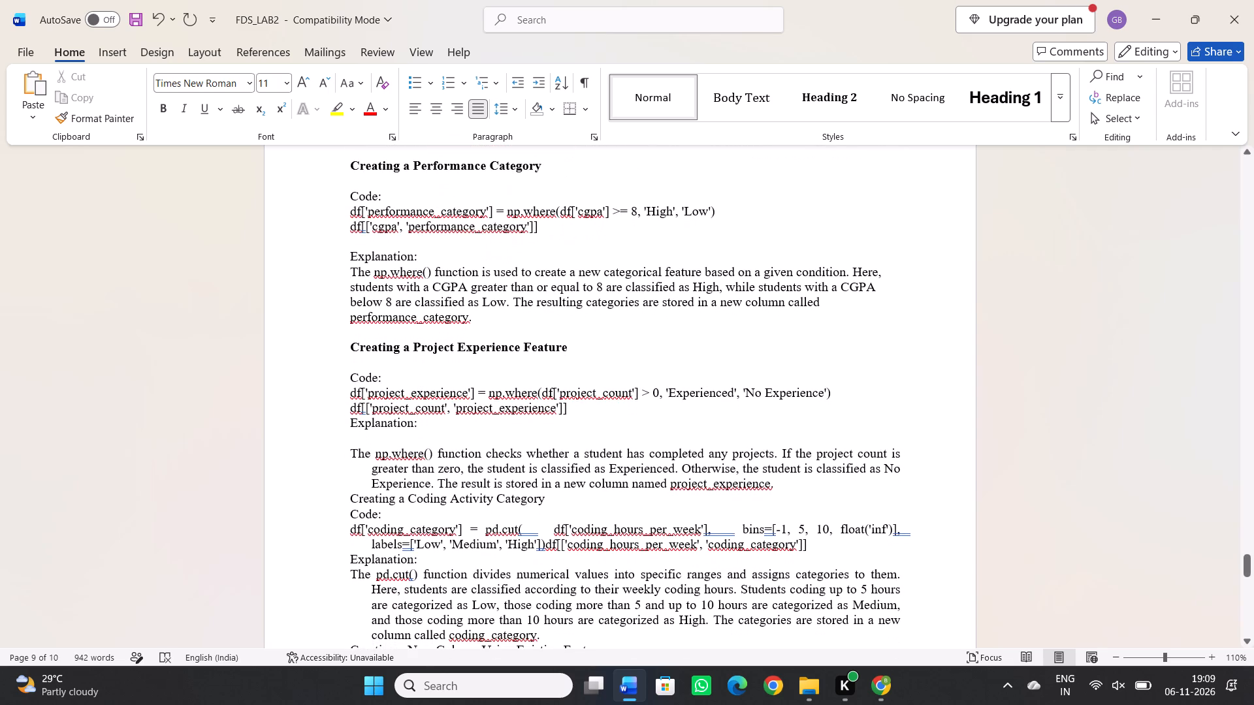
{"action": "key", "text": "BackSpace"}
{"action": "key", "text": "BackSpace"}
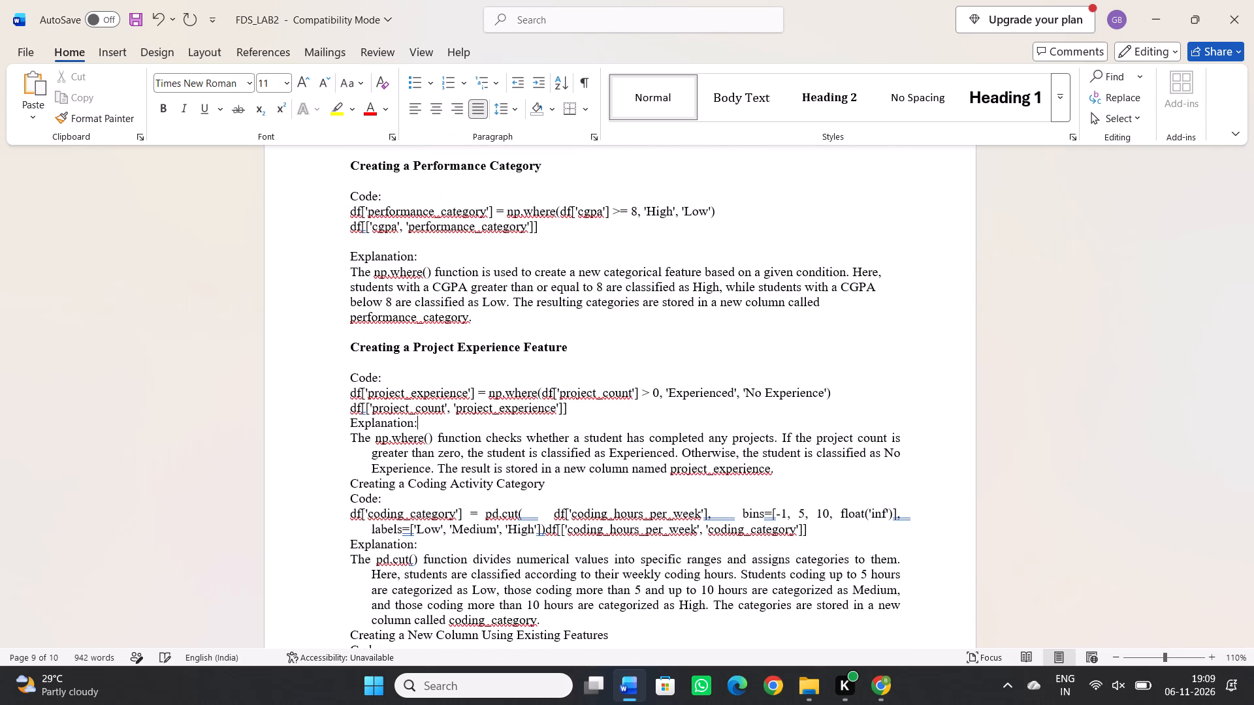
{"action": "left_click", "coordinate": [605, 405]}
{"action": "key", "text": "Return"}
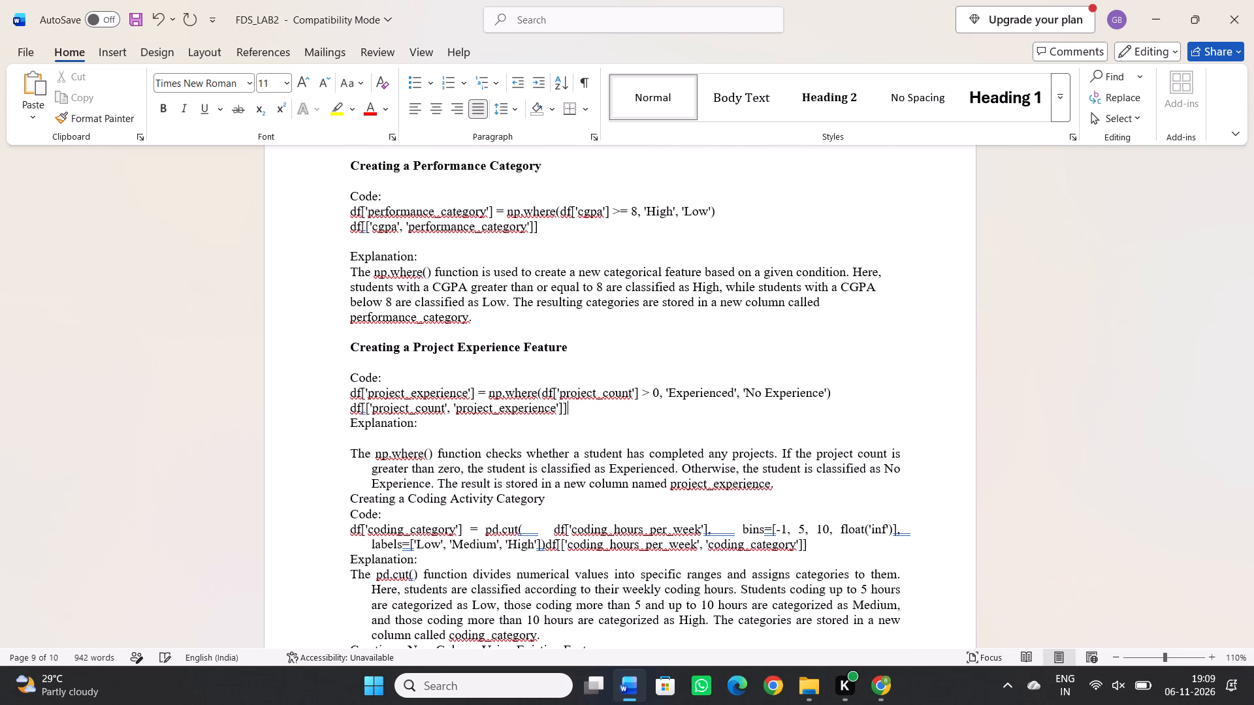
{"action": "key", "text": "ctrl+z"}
Add blank lines before "Explanation:" and after the explanation paragraph in the Project Experience Feature section.
{"action": "left_click", "coordinate": [585, 405]}
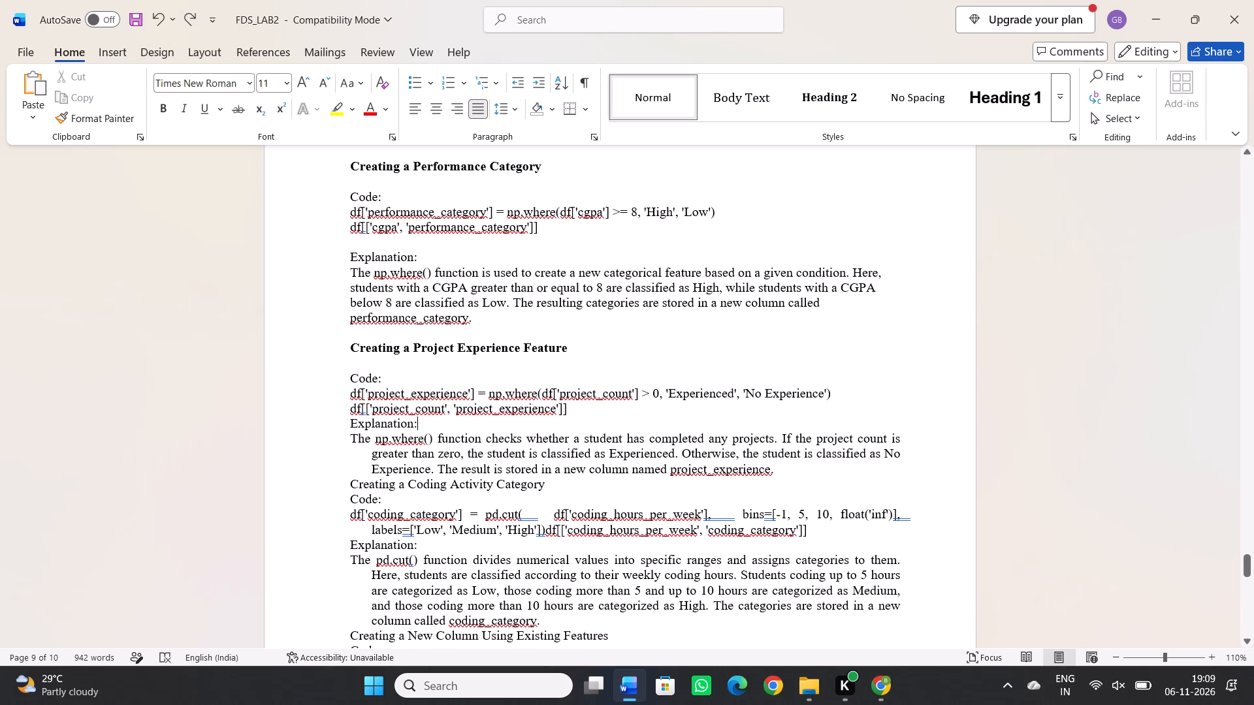
{"action": "key", "text": "Return"}
{"action": "scroll", "coordinate": [585, 405], "scroll_direction": "down", "scroll_amount": 1}
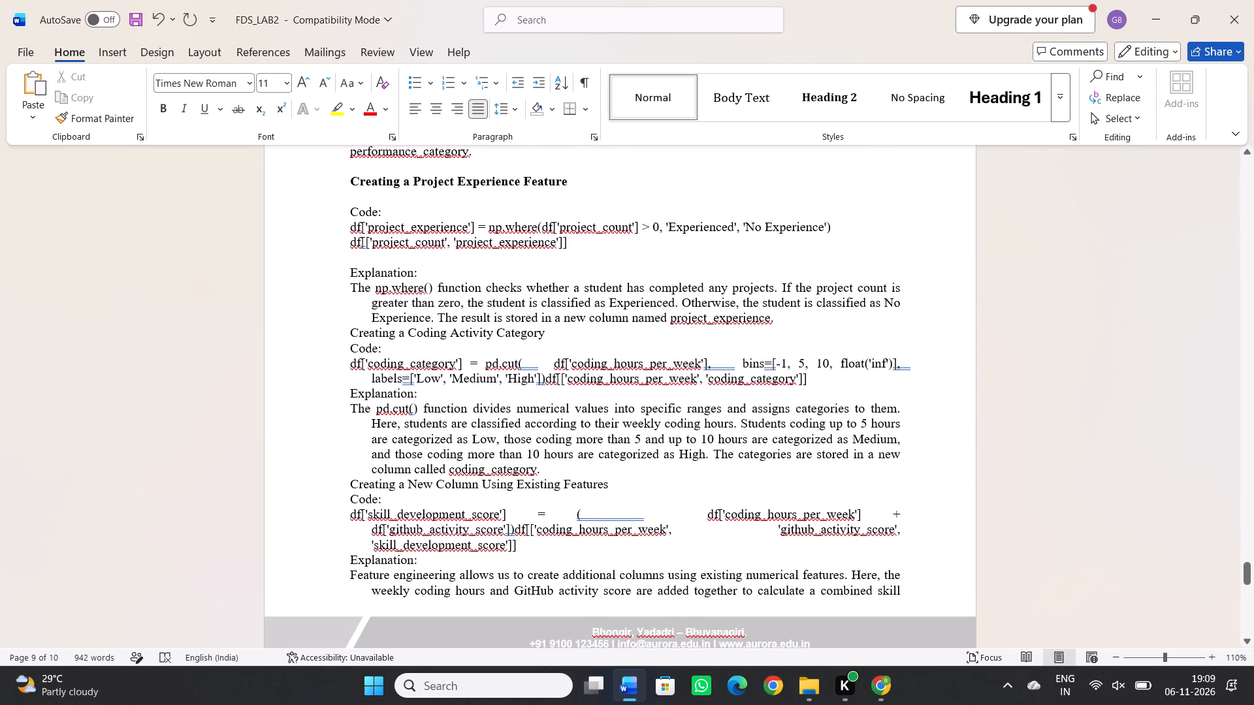
{"action": "left_click", "coordinate": [797, 317]}
{"action": "key", "text": "Return"}
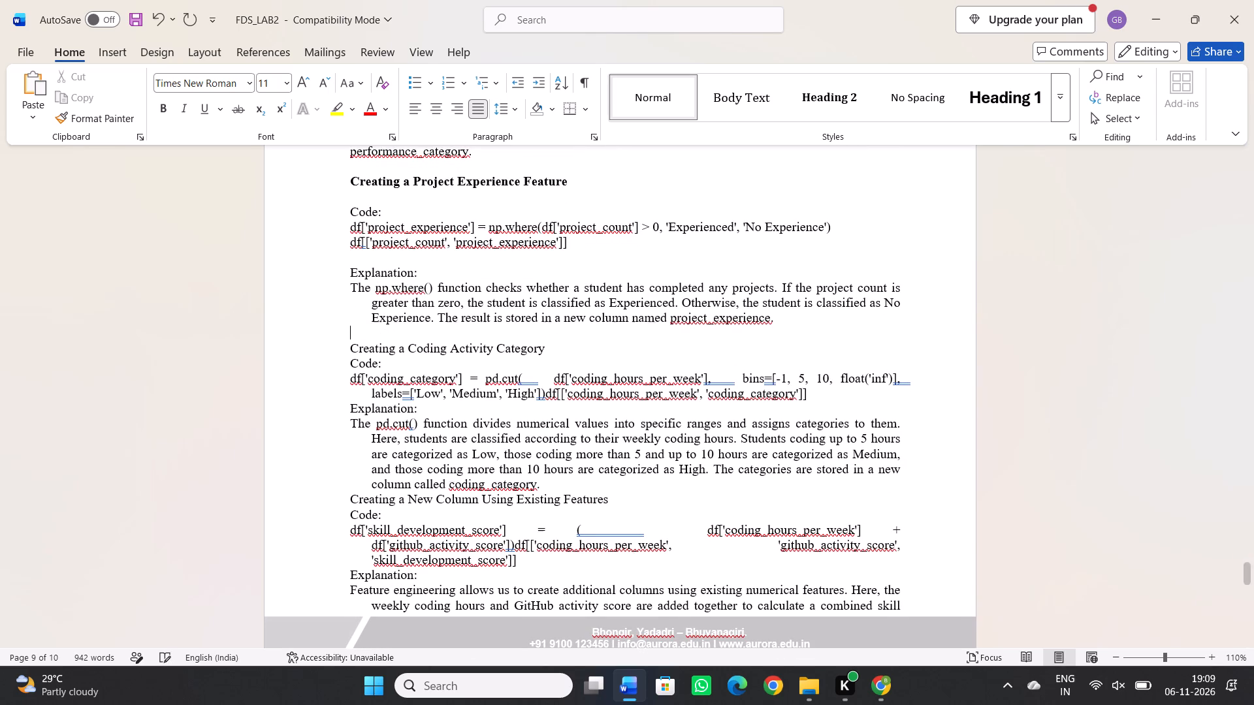
Make the "Creating a Coding Activity Category" heading bold and add a blank line below it.
{"action": "left_click", "coordinate": [584, 340]}
{"action": "left_click_drag", "start_coordinate": [342, 348], "coordinate": [599, 351]}
{"action": "key", "text": "ctrl+b"}
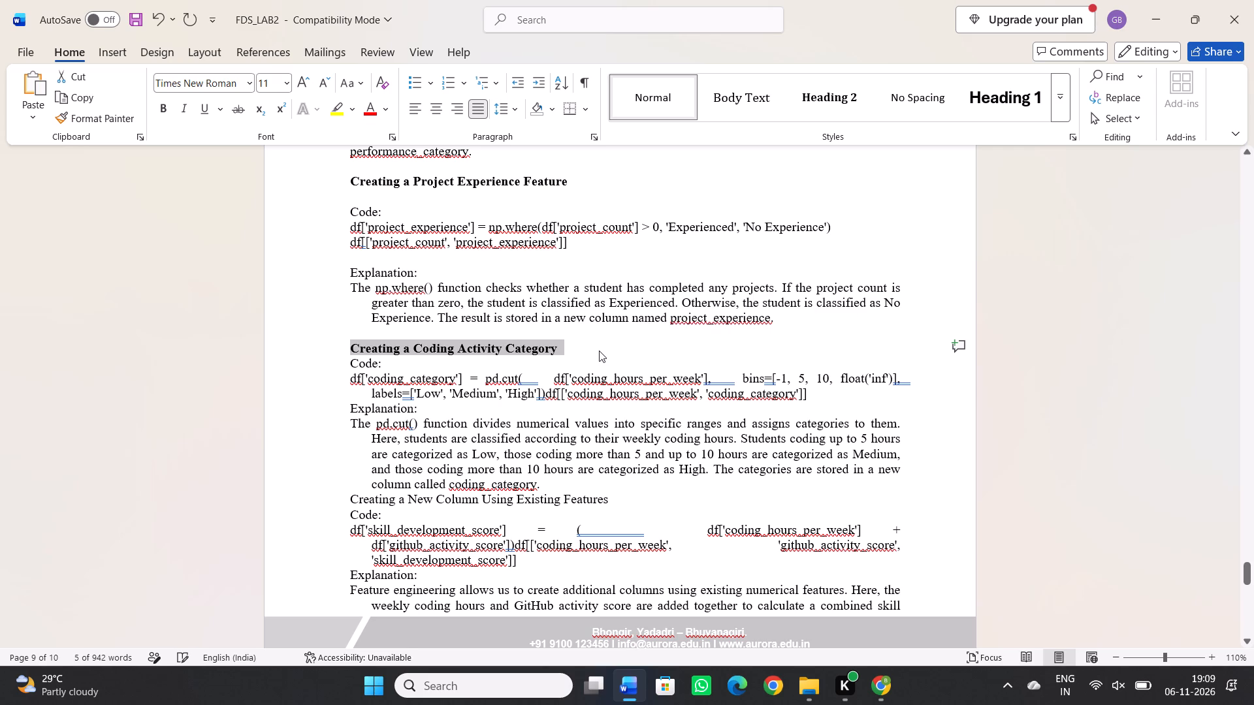
{"action": "left_click", "coordinate": [599, 351]}
{"action": "key", "text": "Return"}
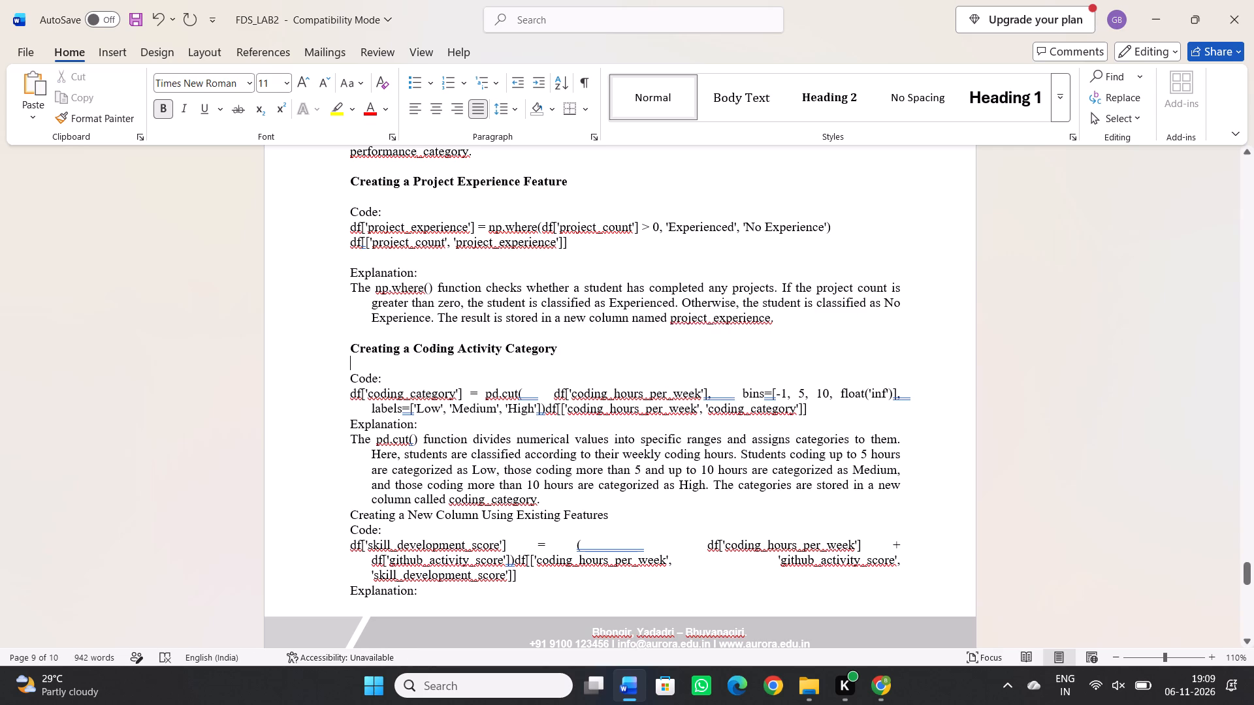
Move the second coding_category code statement, df[['coding_hours_per_week', 'coding_category']], onto its own line.
{"action": "left_click", "coordinate": [547, 413]}
{"action": "key", "text": "Return"}
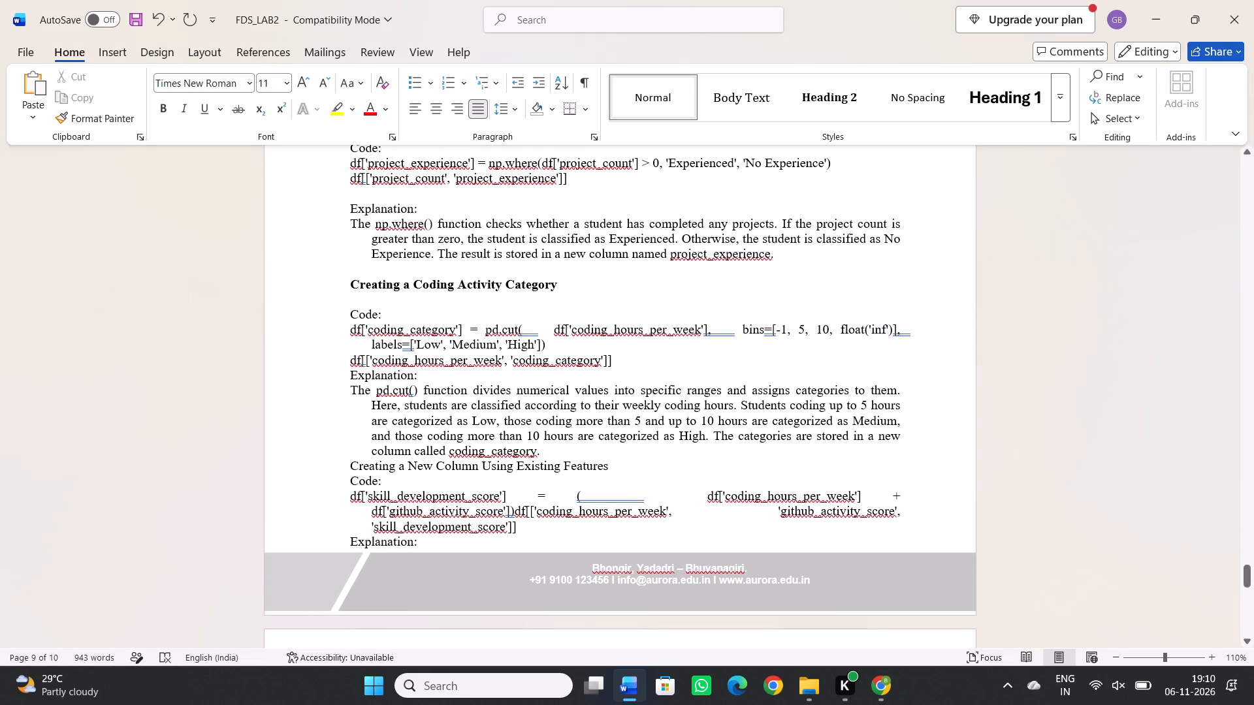
{"action": "left_click", "coordinate": [555, 333]}
{"action": "key", "text": "BackSpace"}
{"action": "key", "text": "BackSpace"}
{"action": "key", "text": "BackSpace"}
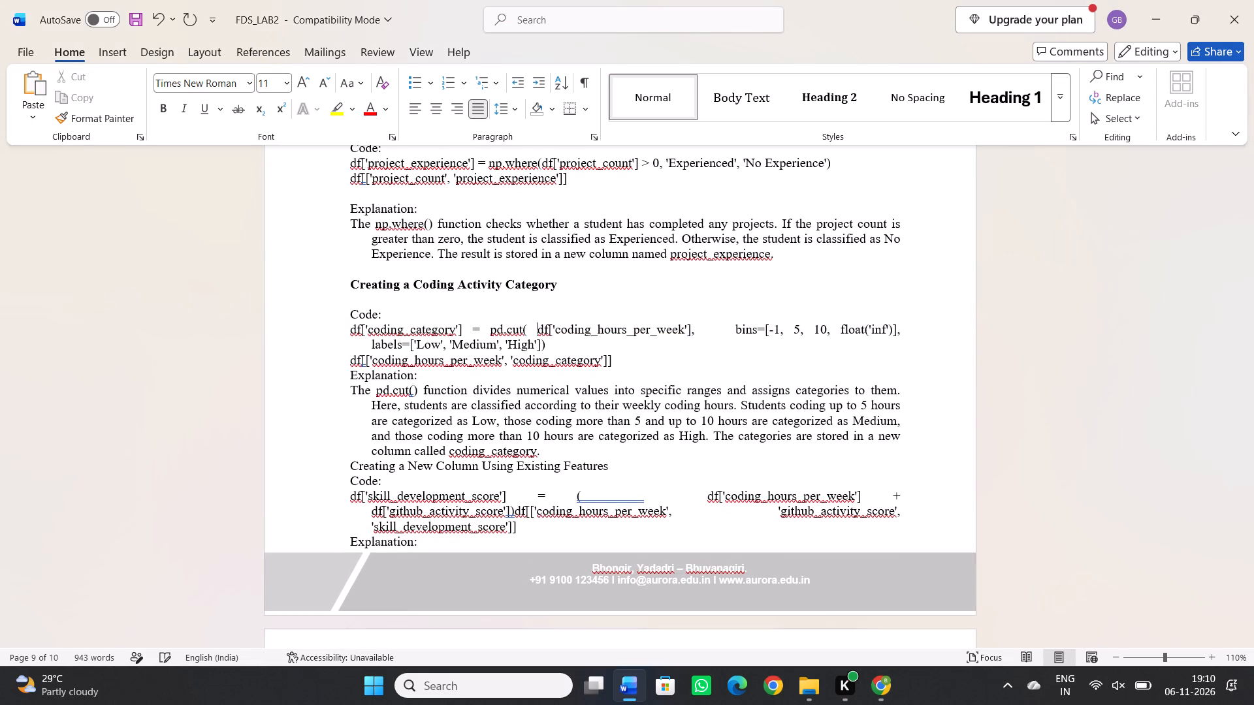
{"action": "key", "text": "BackSpace"}
{"action": "left_click", "coordinate": [733, 333]}
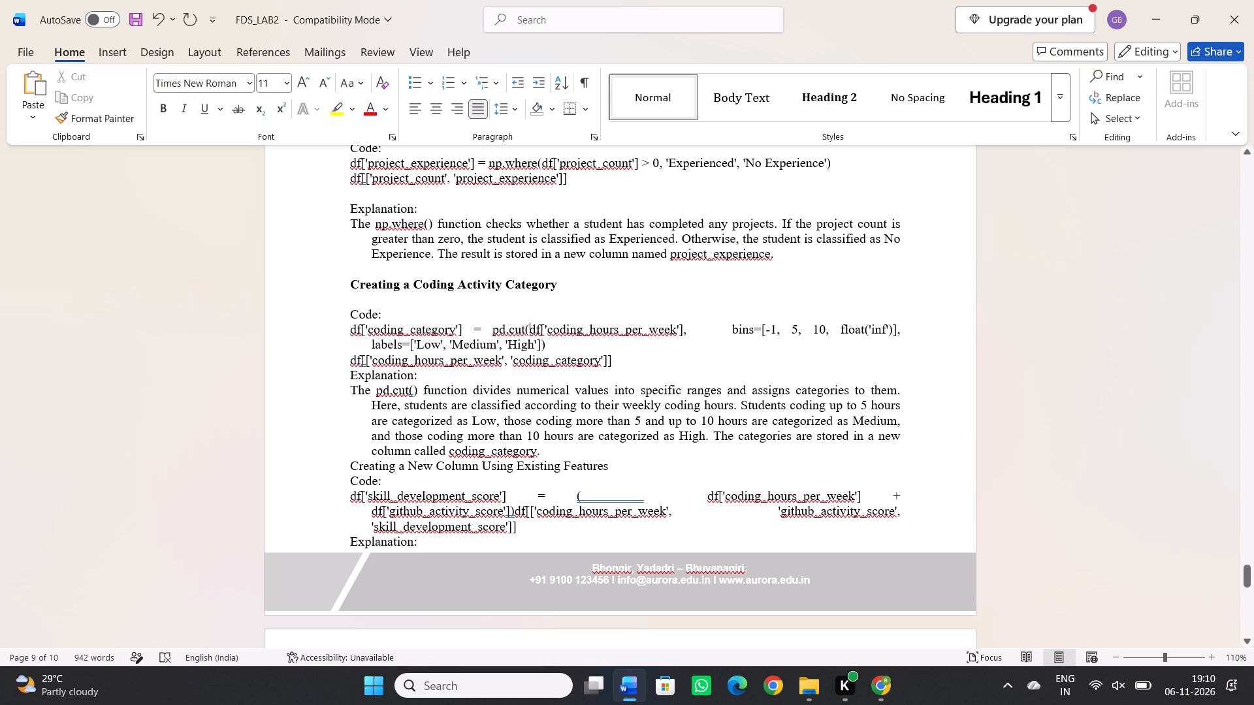
{"action": "key", "text": "BackSpace"}
{"action": "key", "text": "BackSpace"}
{"action": "key", "text": "BackSpace"}
{"action": "key", "text": "BackSpace"}
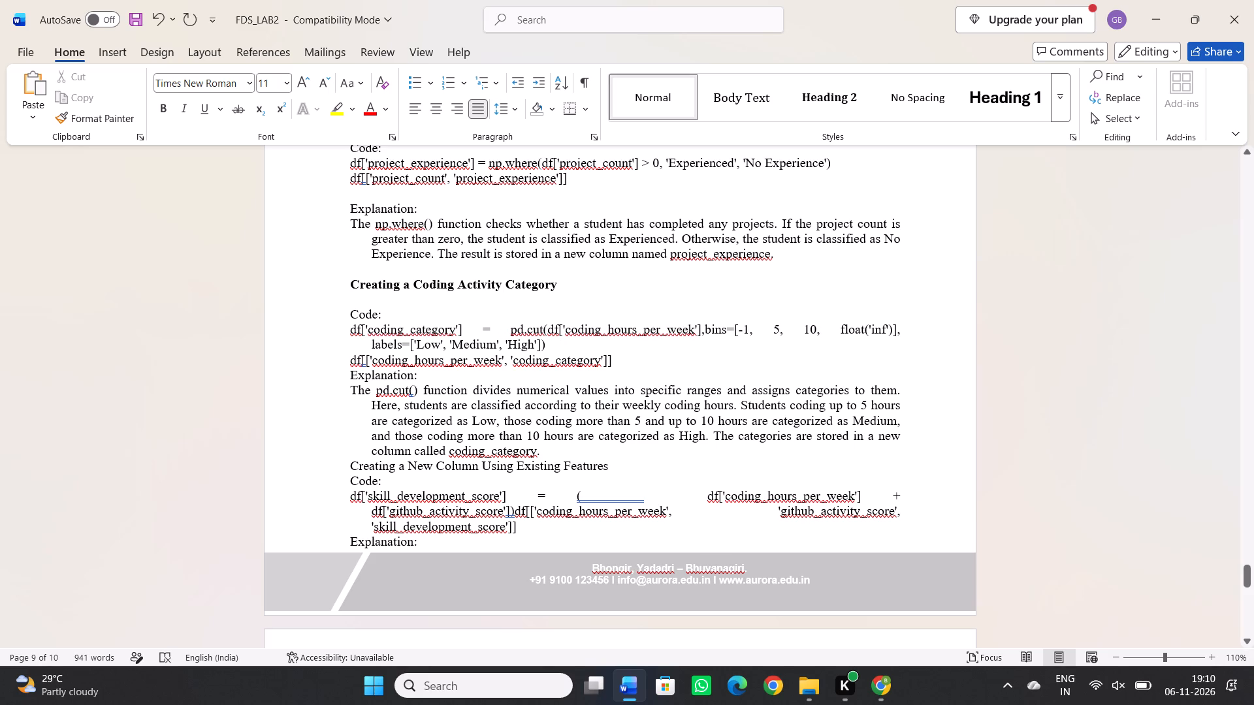
Add a blank line before the Coding Activity Category "Explanation:" and break its paragraph so every line starts at the left margin.
{"action": "left_click", "coordinate": [639, 362]}
{"action": "key", "text": "Return"}
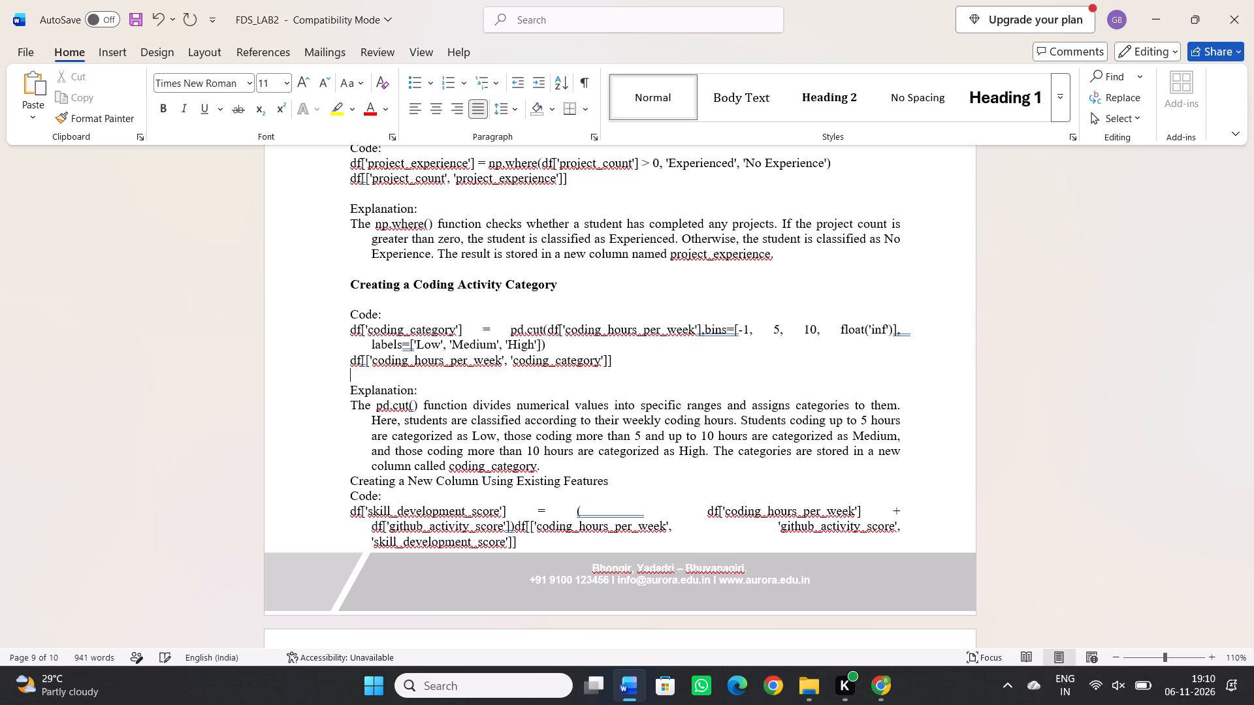
{"action": "left_click", "coordinate": [374, 422]}
{"action": "key", "text": "Return"}
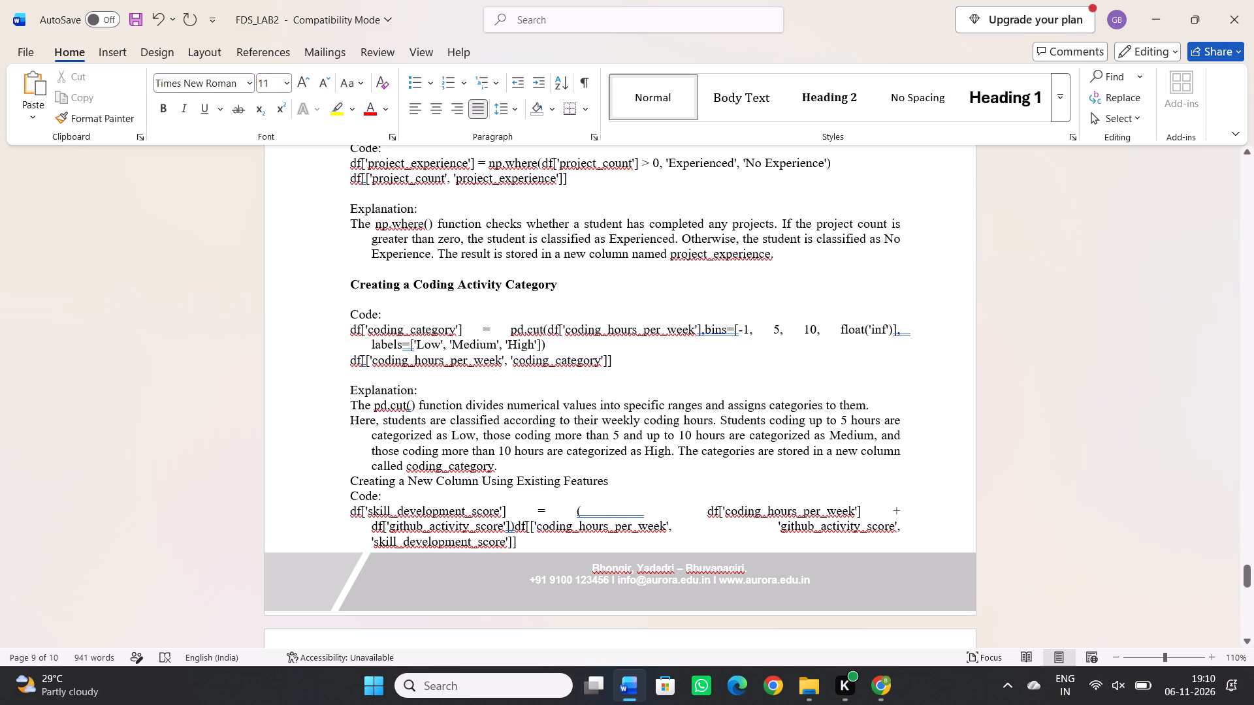
{"action": "left_click", "coordinate": [375, 432]}
{"action": "key", "text": "Left"}
{"action": "key", "text": "Return"}
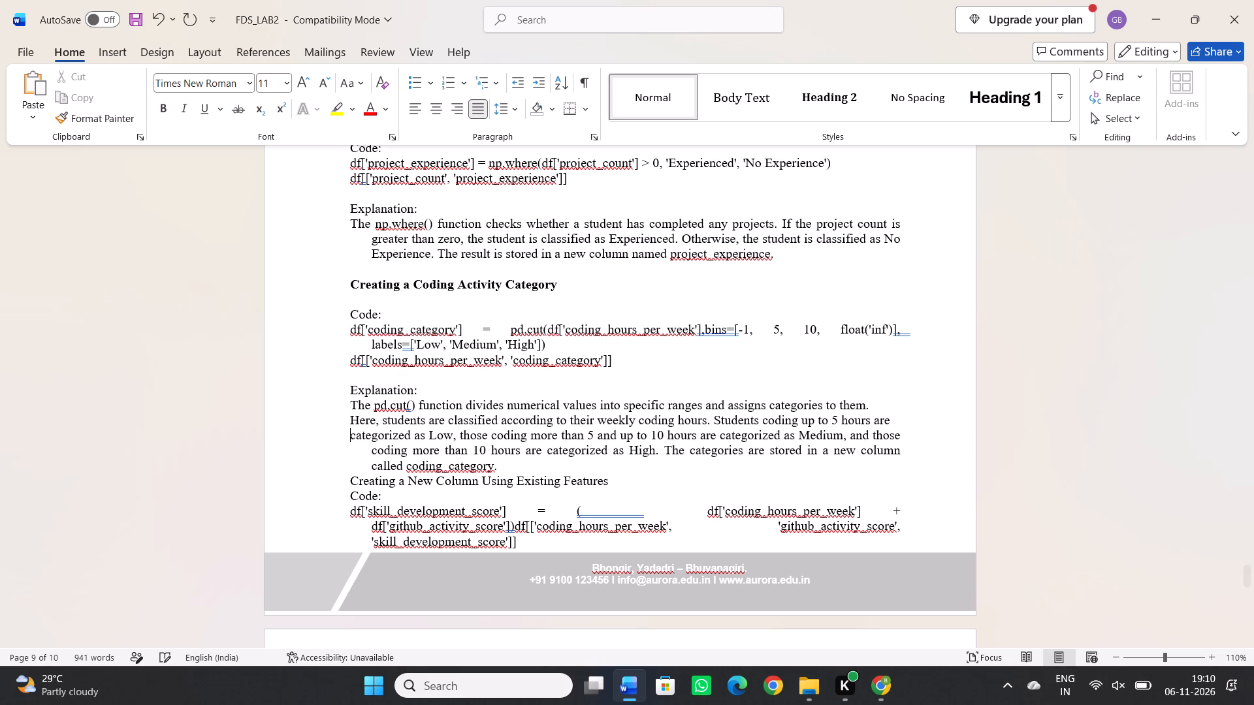
{"action": "left_click", "coordinate": [374, 446]}
{"action": "key", "text": "Return"}
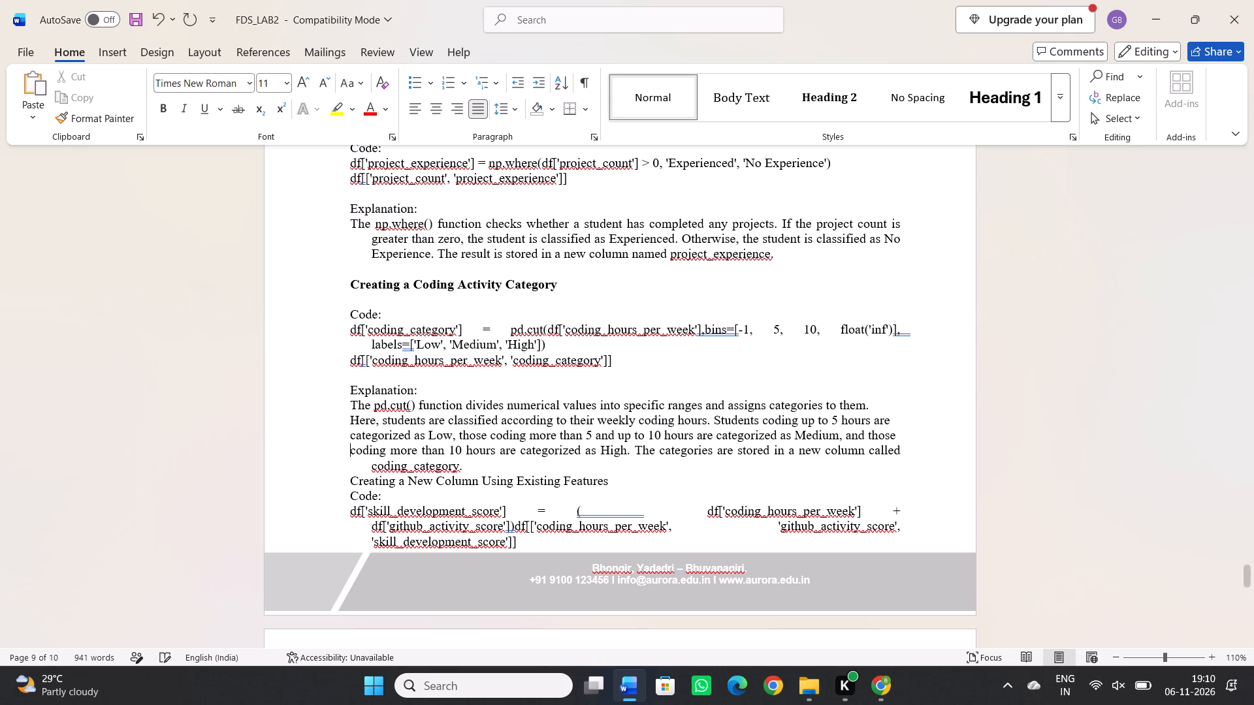
{"action": "left_click", "coordinate": [372, 465]}
{"action": "key", "text": "Return"}
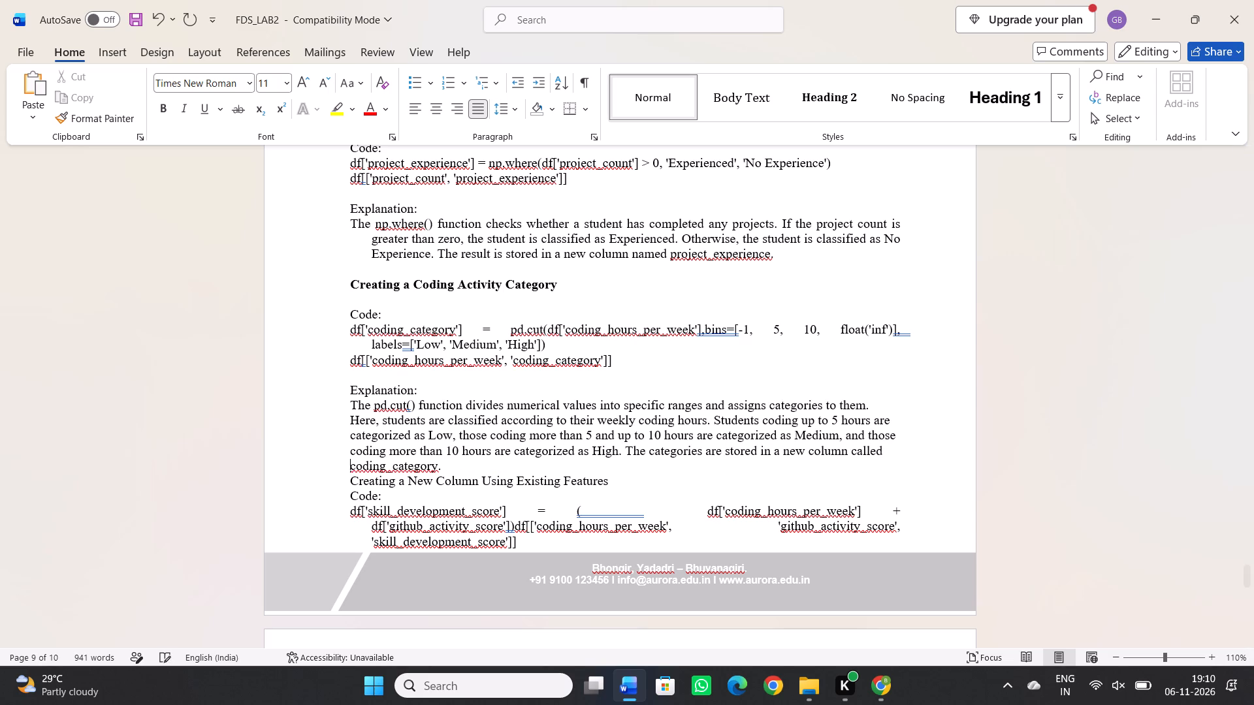
Insert blank lines after the coding_category explanation so "Creating a New Column Using Existing Features" starts at the top of the next page.
{"action": "scroll", "coordinate": [570, 352], "scroll_direction": "down", "scroll_amount": 1}
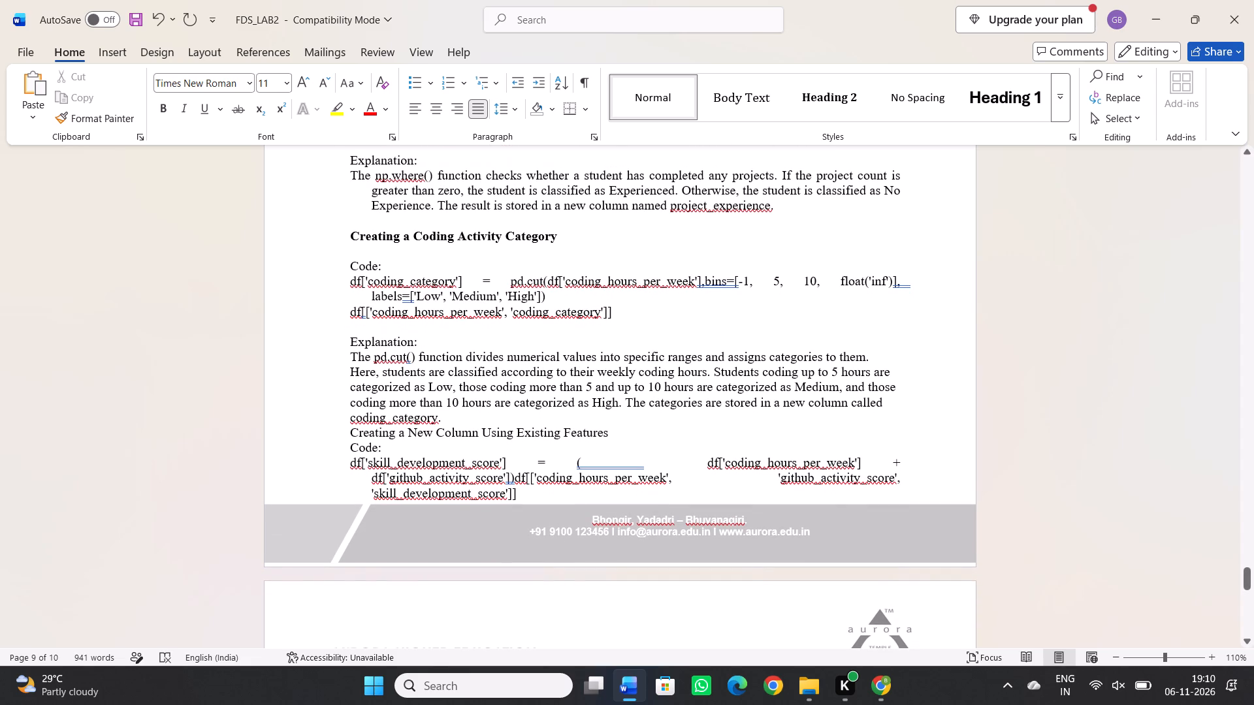
{"action": "left_click", "coordinate": [459, 422]}
{"action": "key", "text": "Return"}
{"action": "key", "text": "Return"}
{"action": "key", "text": "Return"}
{"action": "key", "text": "Return"}
{"action": "key", "text": "Return"}
{"action": "key", "text": "Return"}
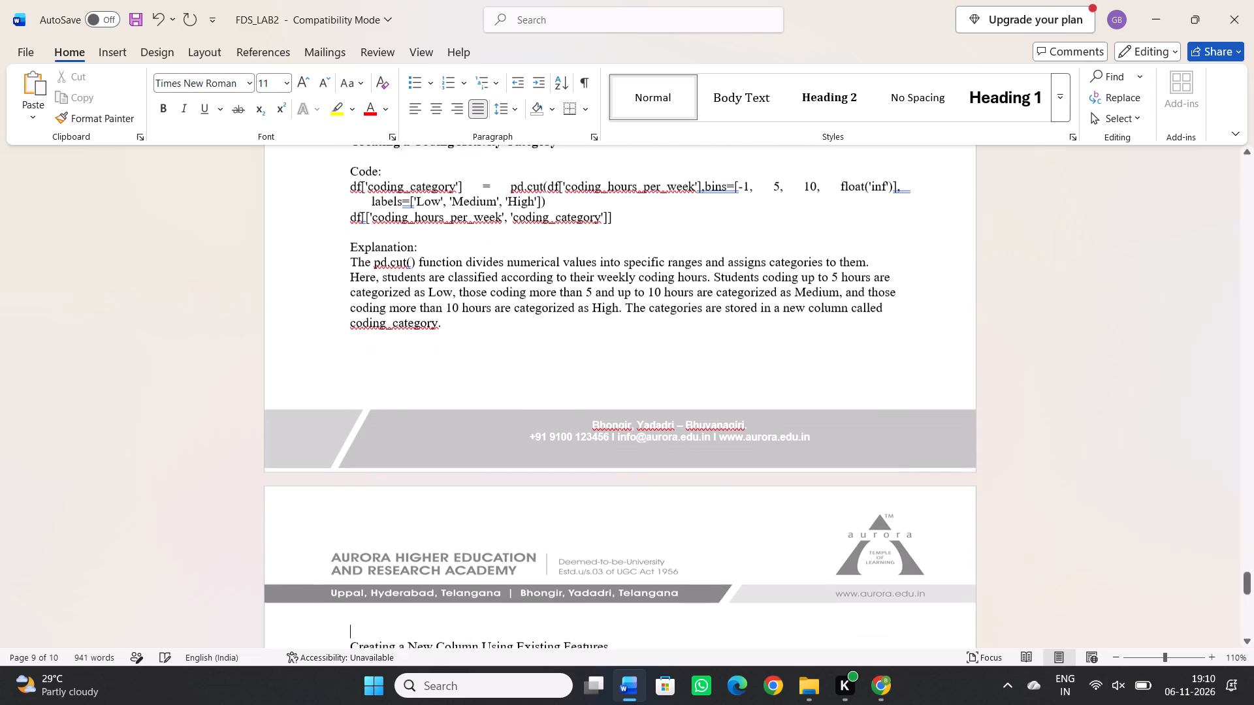
{"action": "key", "text": "Return"}
{"action": "key", "text": "BackSpace"}
{"action": "key", "text": "BackSpace"}
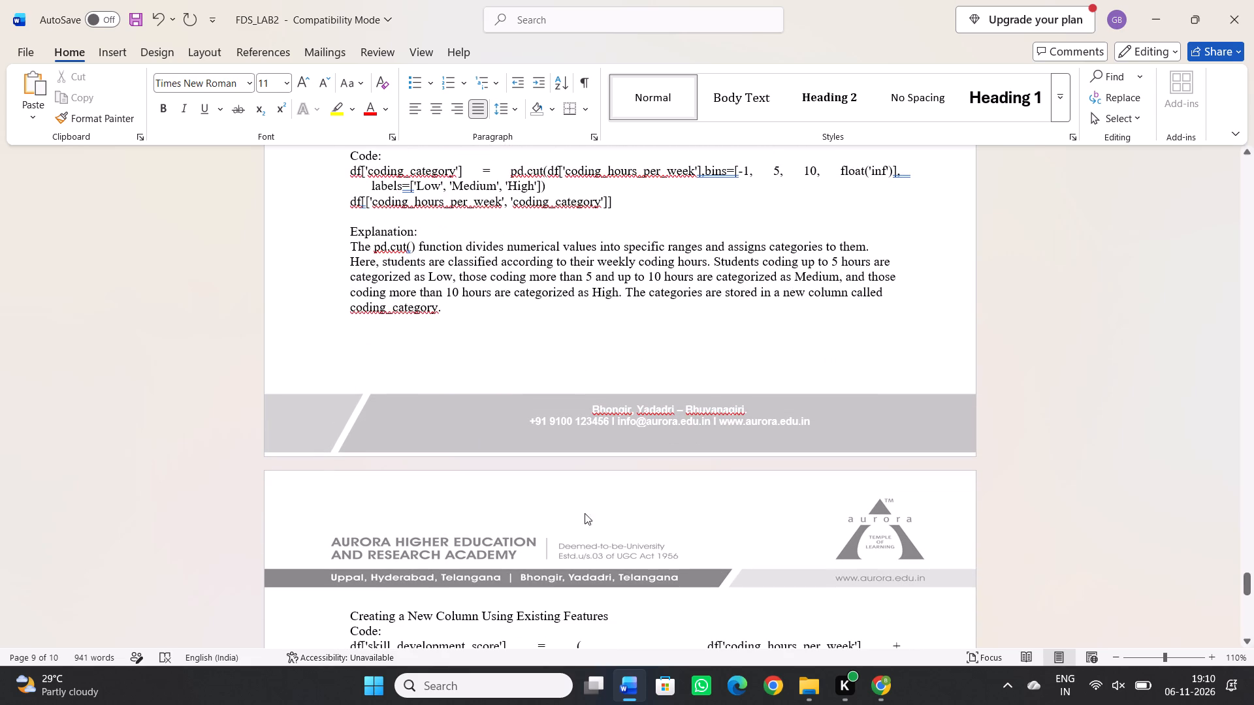
Make the "Creating a New Column Using Existing Features" heading bold.
{"action": "scroll", "coordinate": [609, 570], "scroll_direction": "down", "scroll_amount": 1}
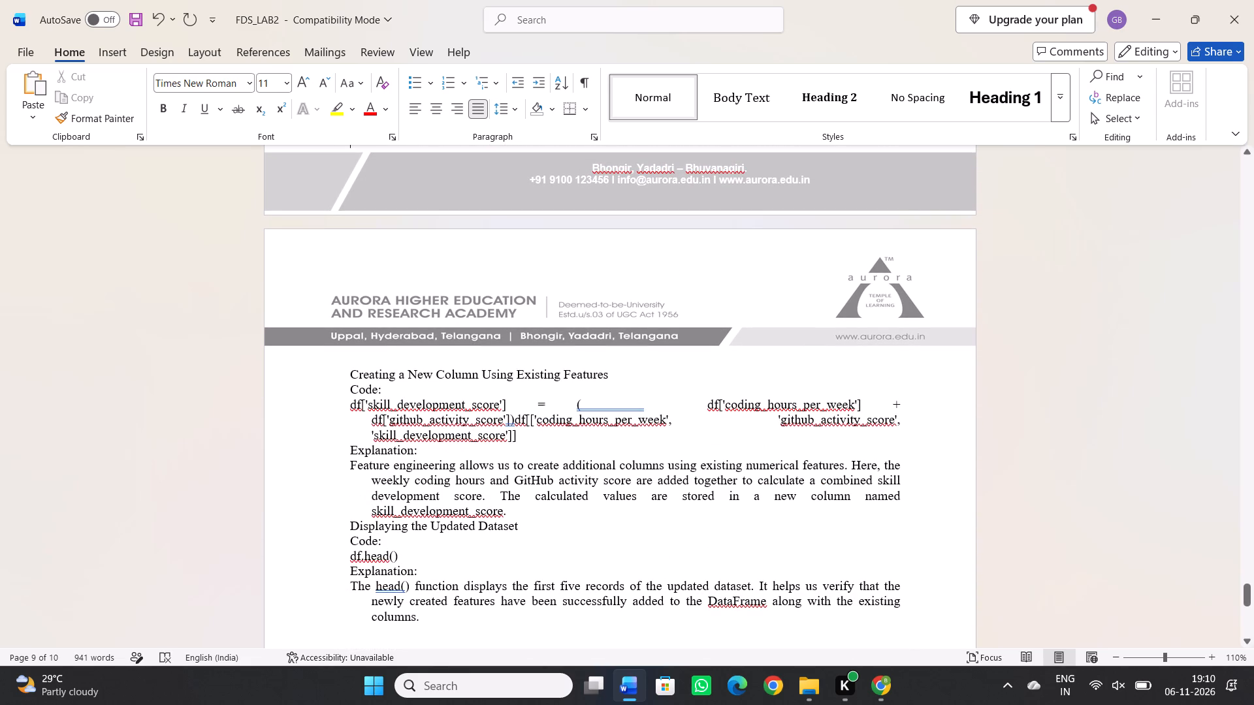
{"action": "left_click_drag", "start_coordinate": [622, 372], "coordinate": [339, 375]}
{"action": "key", "text": "ctrl+b"}
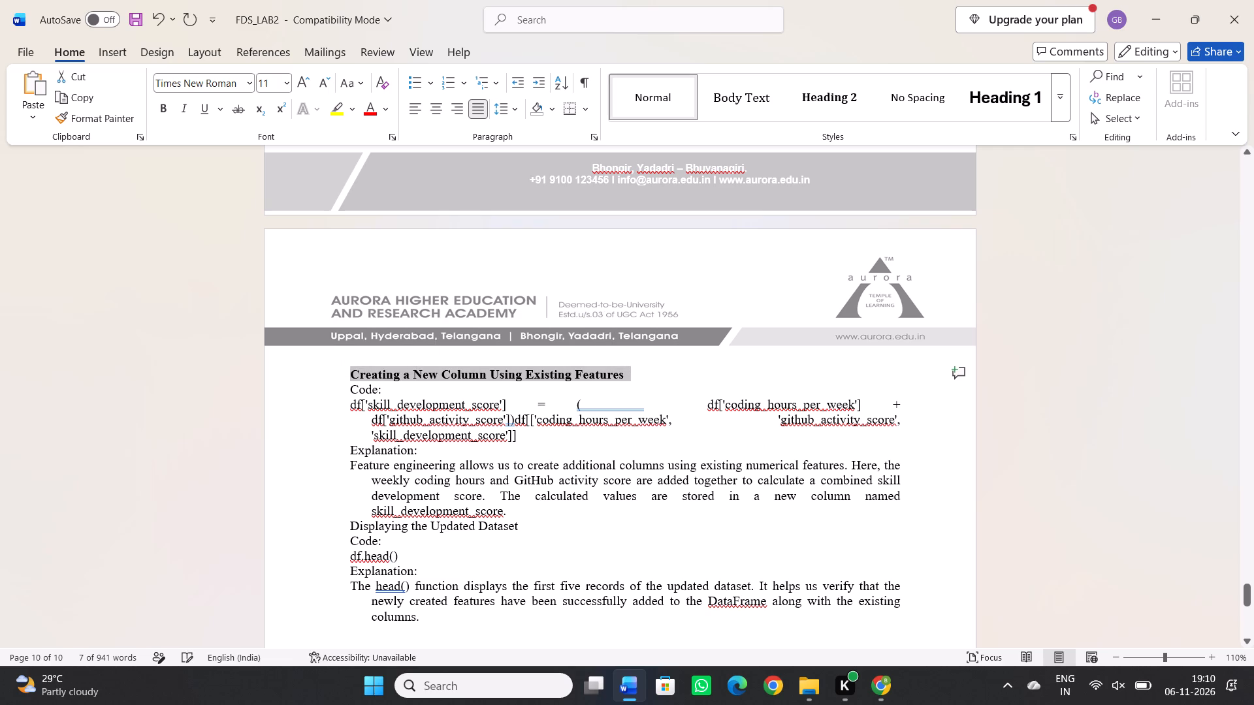
{"action": "left_click", "coordinate": [702, 435]}
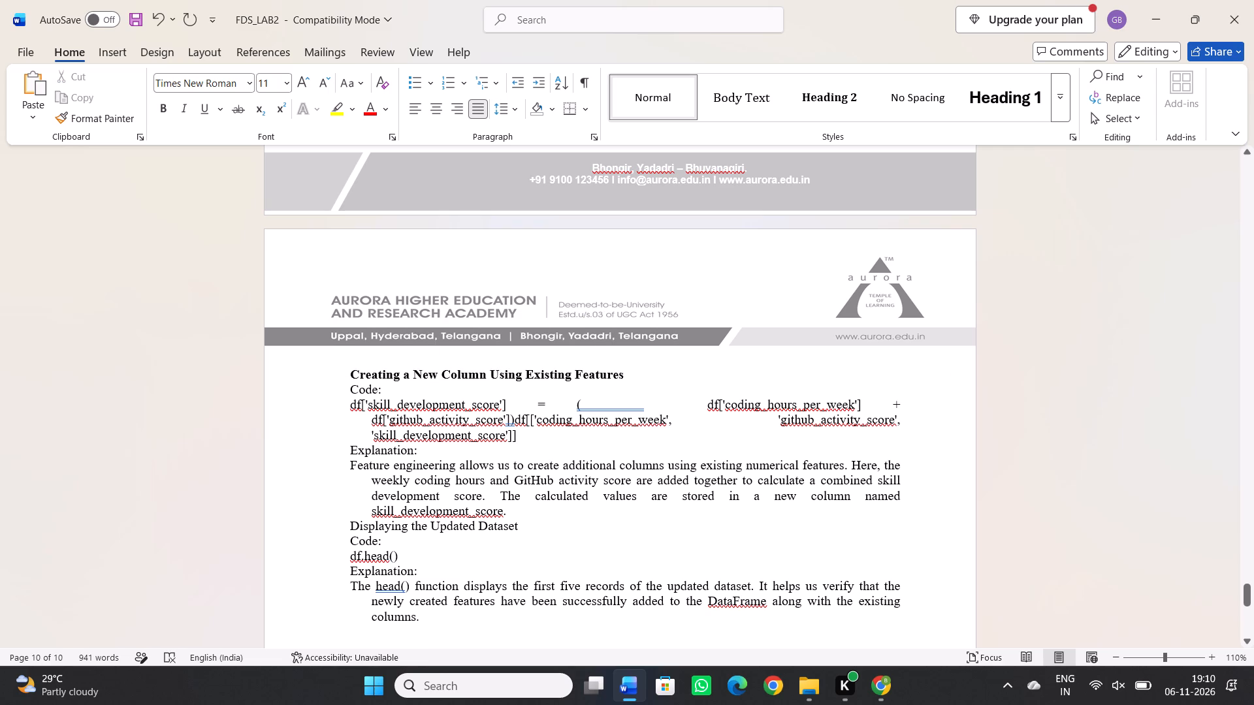
Move the second skill_development_score code statement, df[['coding_hours_per_week', 'github_activity_score', 'skill_development_score']], onto its own line.
{"action": "left_click", "coordinate": [516, 420]}
{"action": "key", "text": "Return"}
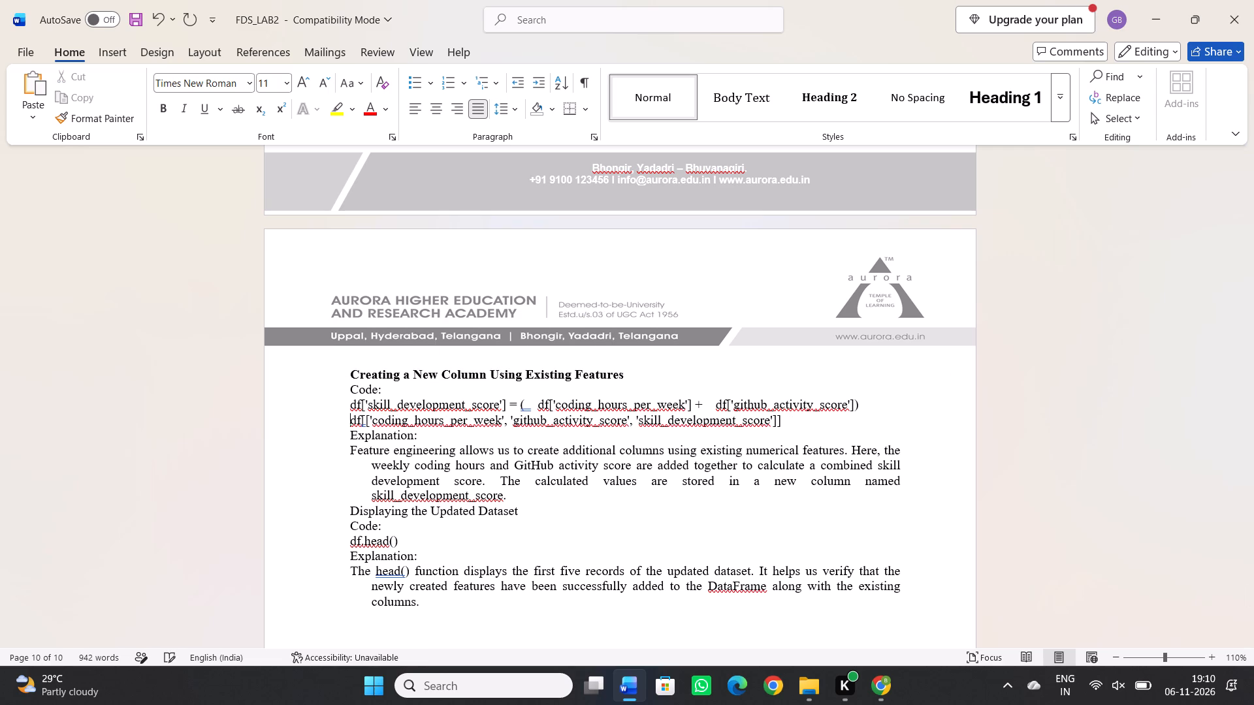
Add blank lines below the "Creating a New Column Using Existing Features" heading and before that section's "Explanation:".
{"action": "left_click", "coordinate": [647, 377]}
{"action": "key", "text": "Return"}
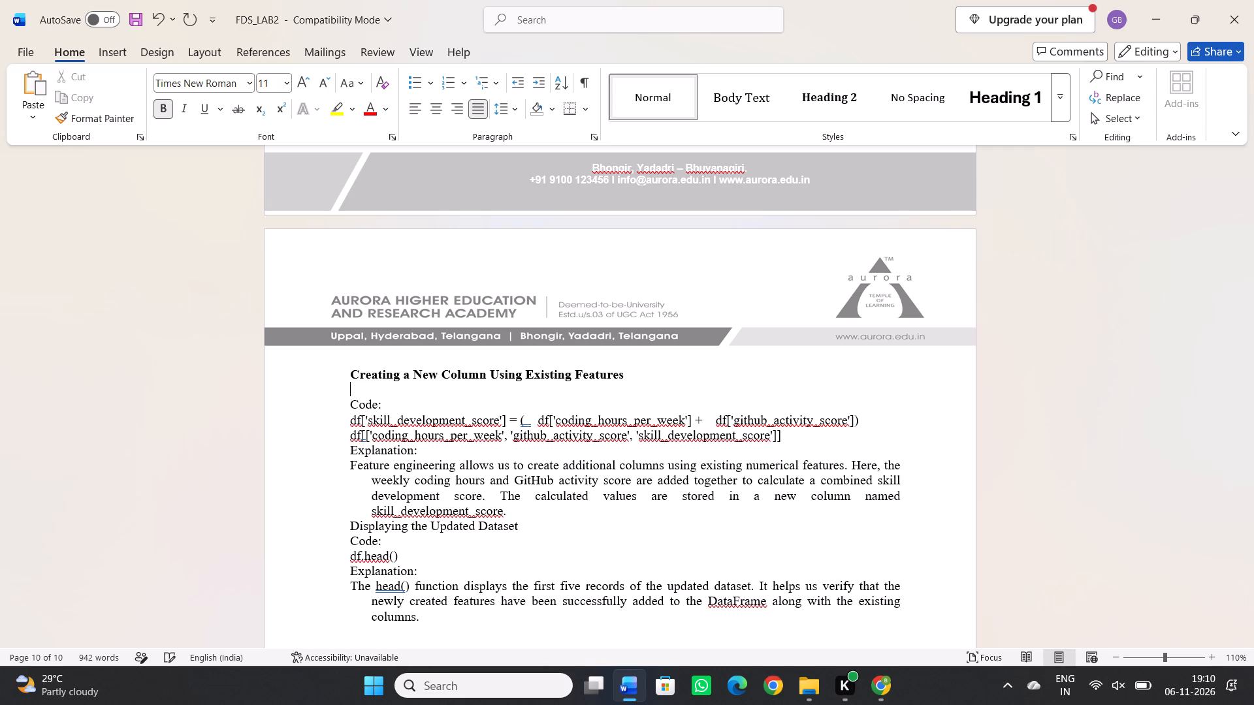
{"action": "scroll", "coordinate": [569, 372], "scroll_direction": "down", "scroll_amount": 1}
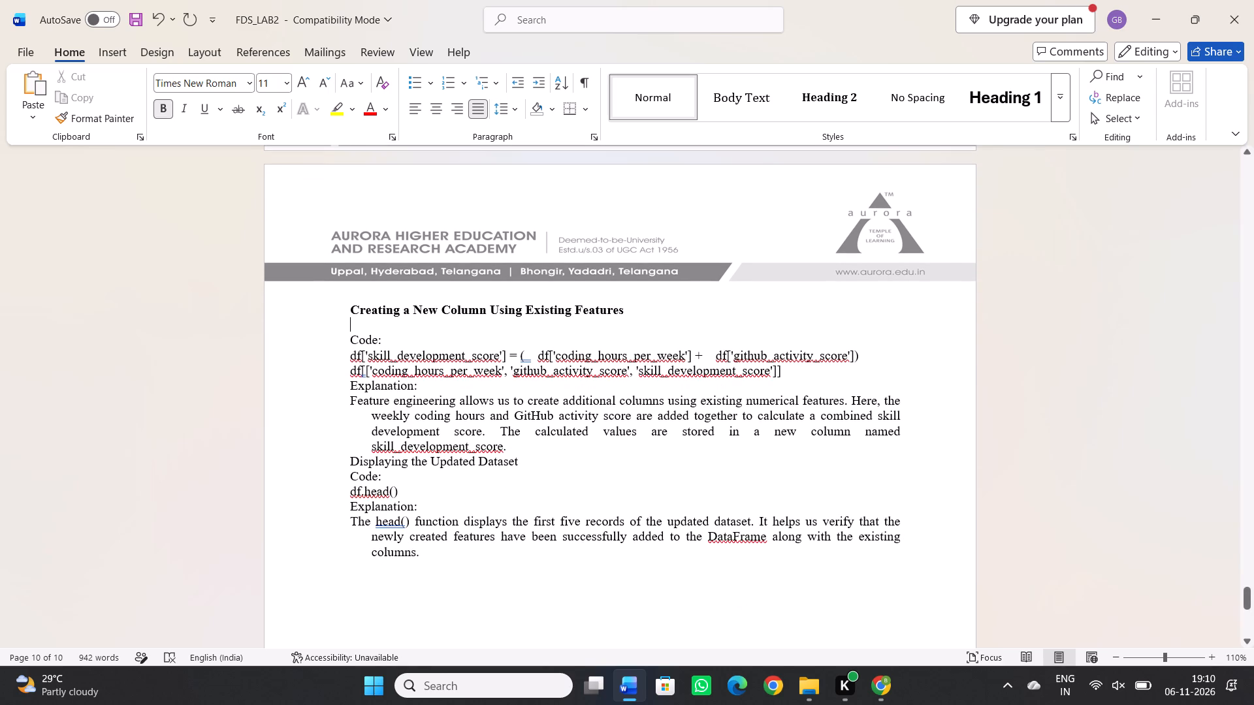
{"action": "left_click", "coordinate": [794, 375]}
{"action": "key", "text": "Return"}
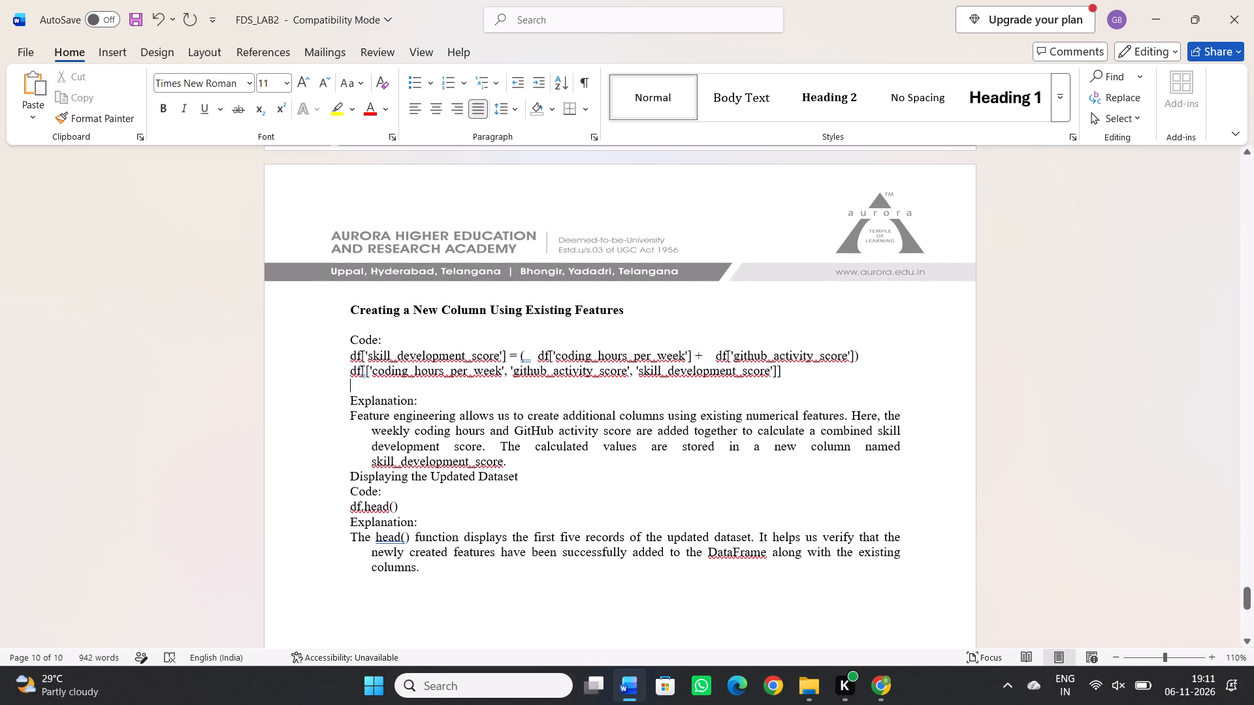
Break the skill_development_score explanation so every line starts at the left margin, and add a blank line after it.
{"action": "left_click", "coordinate": [369, 436]}
{"action": "key", "text": "Return"}
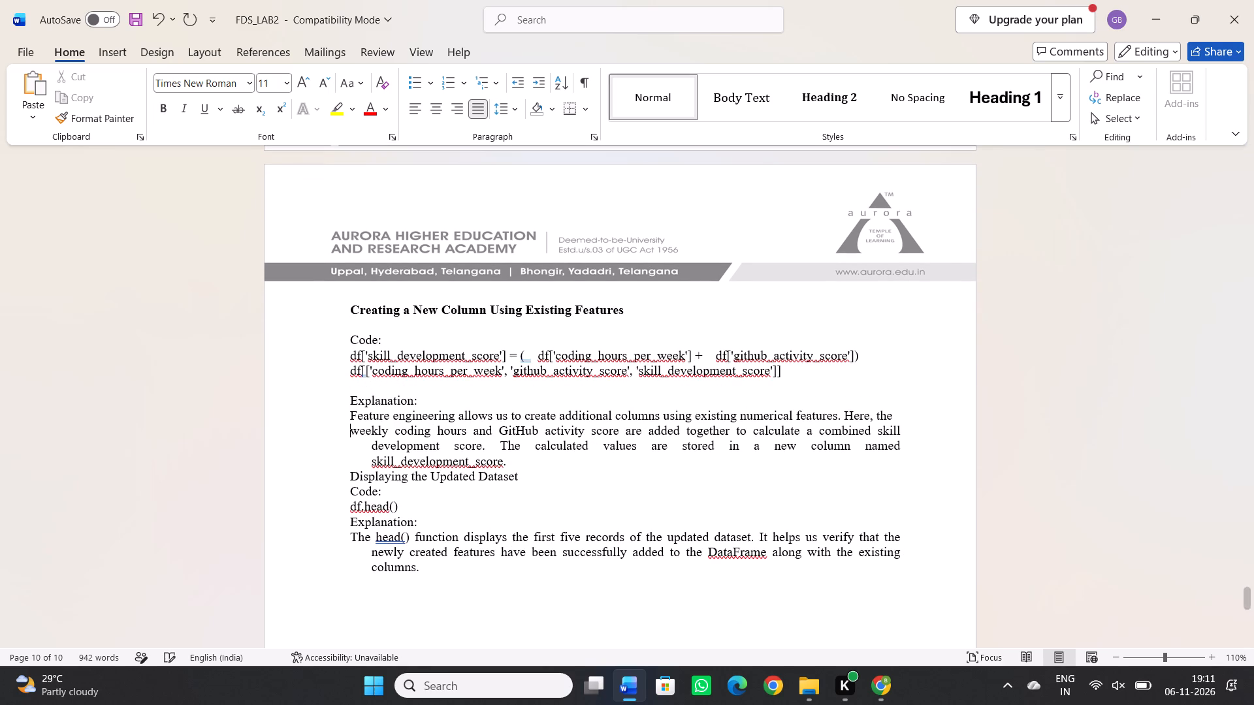
{"action": "left_click", "coordinate": [369, 451]}
{"action": "key", "text": "Return"}
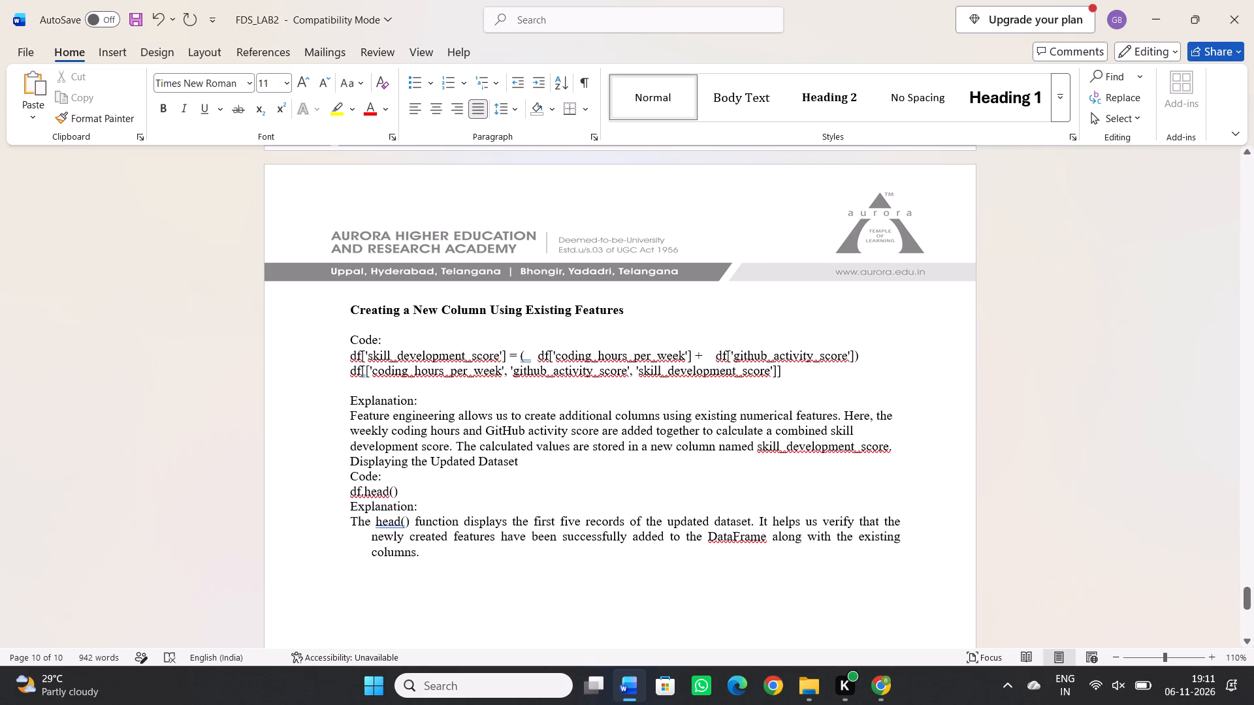
{"action": "left_click", "coordinate": [892, 445]}
{"action": "key", "text": "Return"}
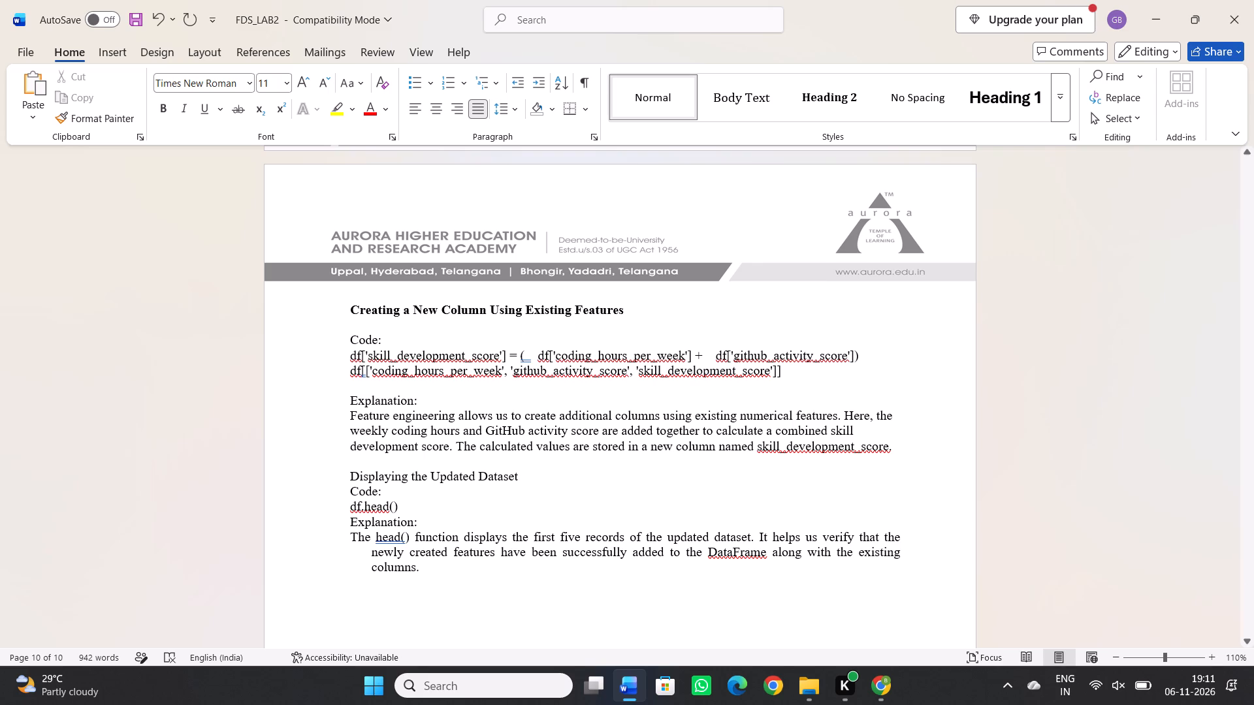
Make the "Displaying the Updated Dataset" heading bold and add a blank line below it.
{"action": "left_click_drag", "start_coordinate": [532, 484], "coordinate": [392, 482]}
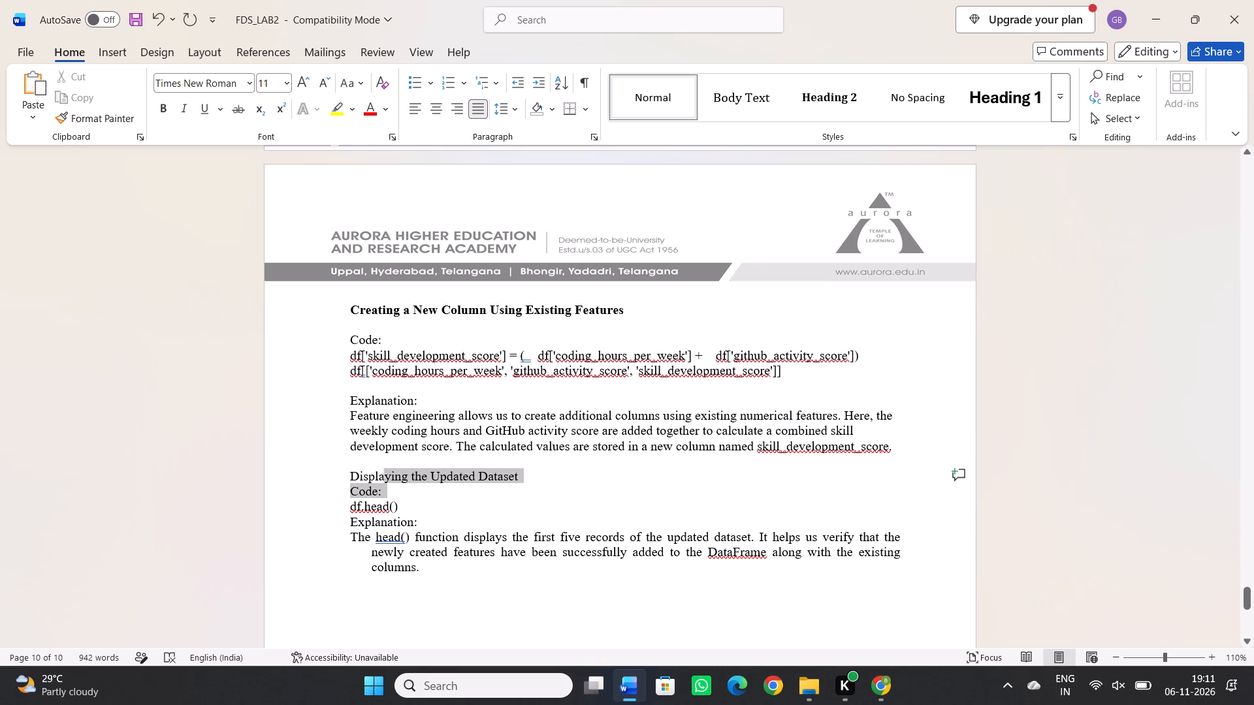
{"action": "left_click_drag", "start_coordinate": [392, 482], "coordinate": [349, 478]}
{"action": "left_click", "coordinate": [349, 478]}
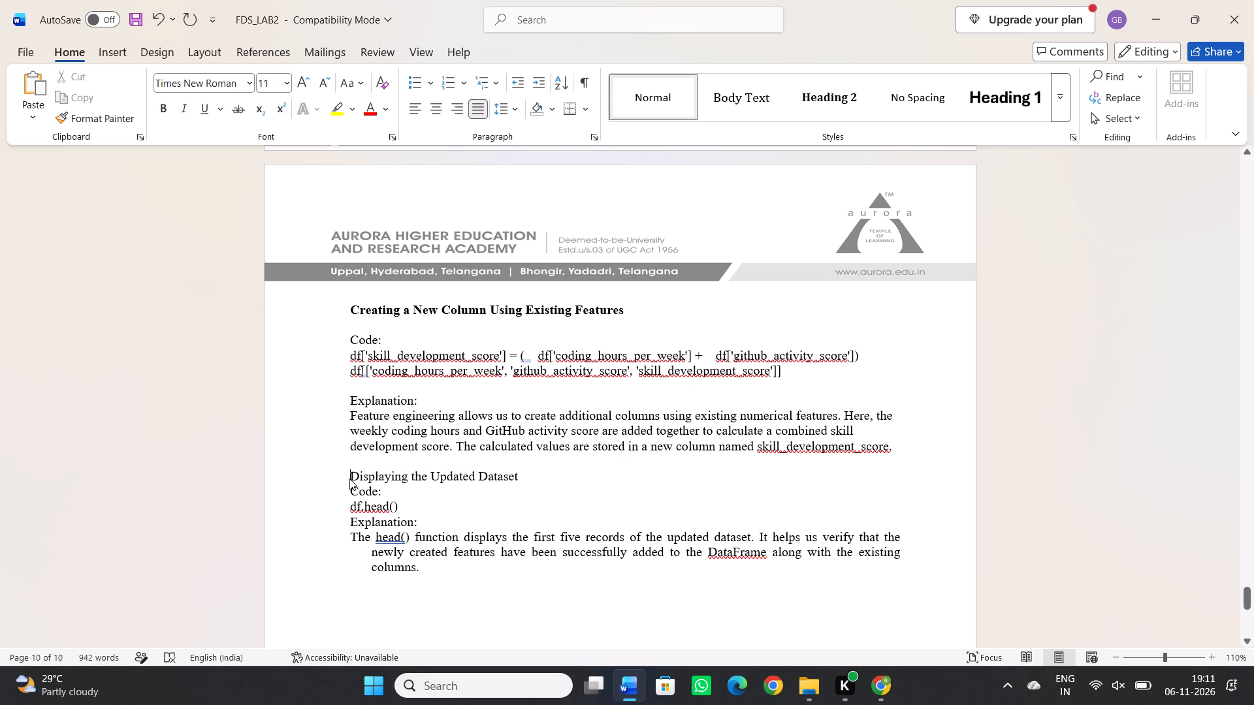
{"action": "left_click_drag", "start_coordinate": [349, 478], "coordinate": [528, 469]}
{"action": "left_click_drag", "start_coordinate": [528, 469], "coordinate": [344, 462]}
{"action": "key", "text": "ctrl+b"}
{"action": "left_click", "coordinate": [419, 485]}
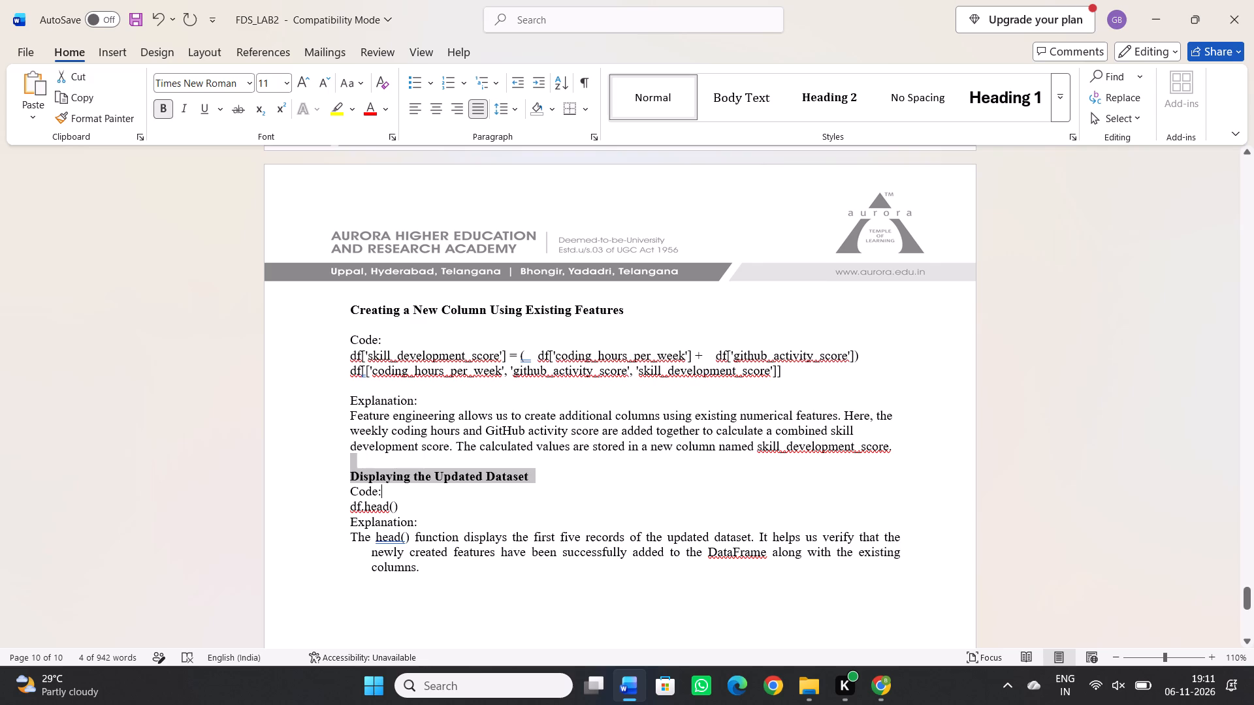
{"action": "left_click", "coordinate": [530, 481]}
{"action": "key", "text": "Return"}
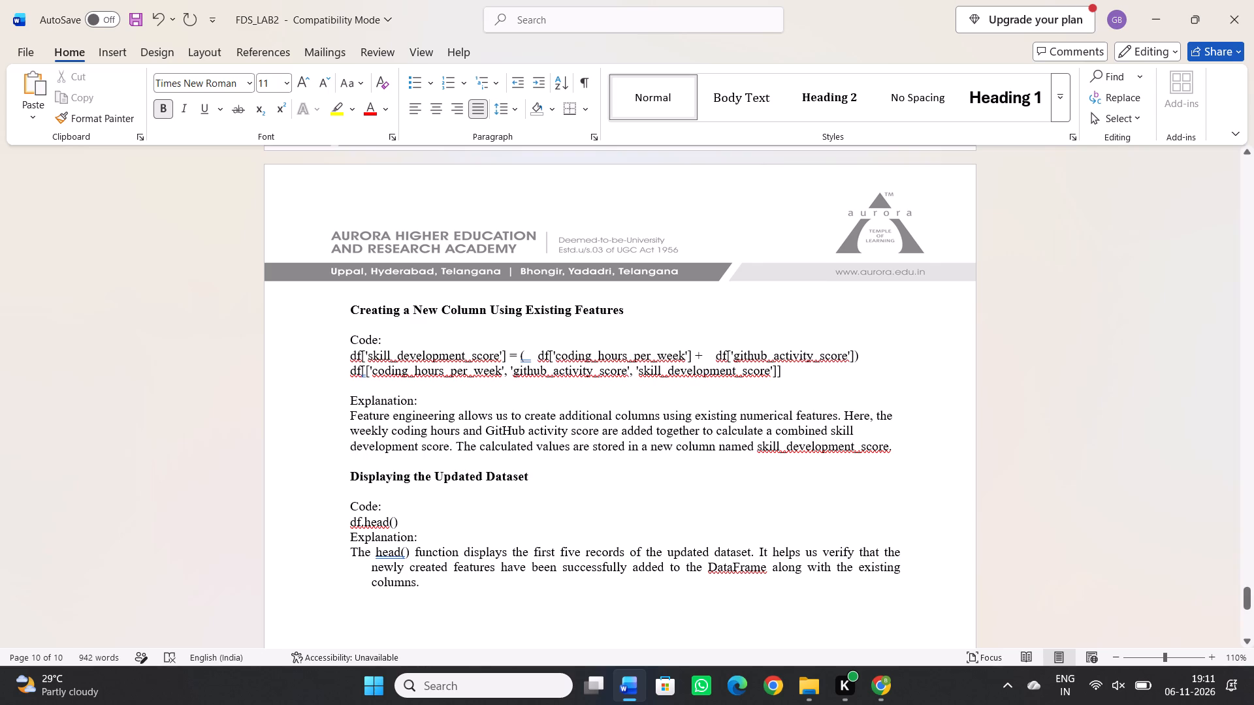
Add a blank line after df.head() and break the head() explanation so its second line starts at the left margin.
{"action": "left_click", "coordinate": [402, 521]}
{"action": "key", "text": "Return"}
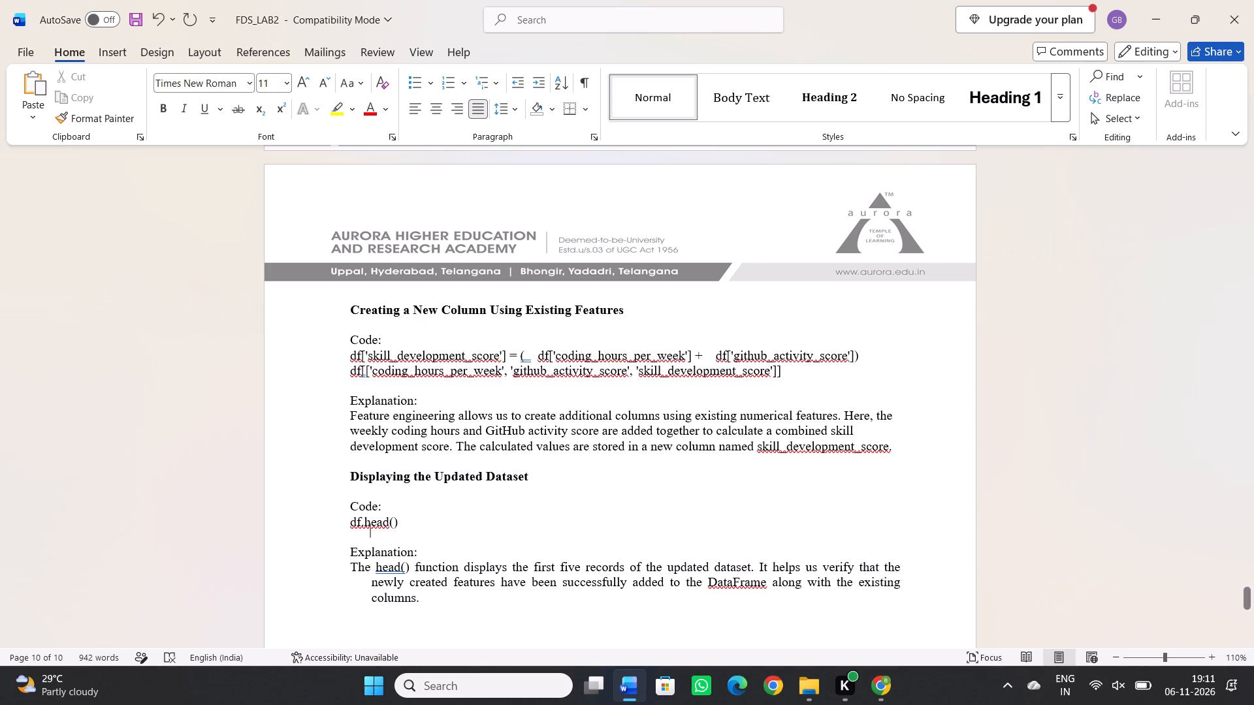
{"action": "left_click", "coordinate": [372, 584]}
{"action": "key", "text": "Return"}
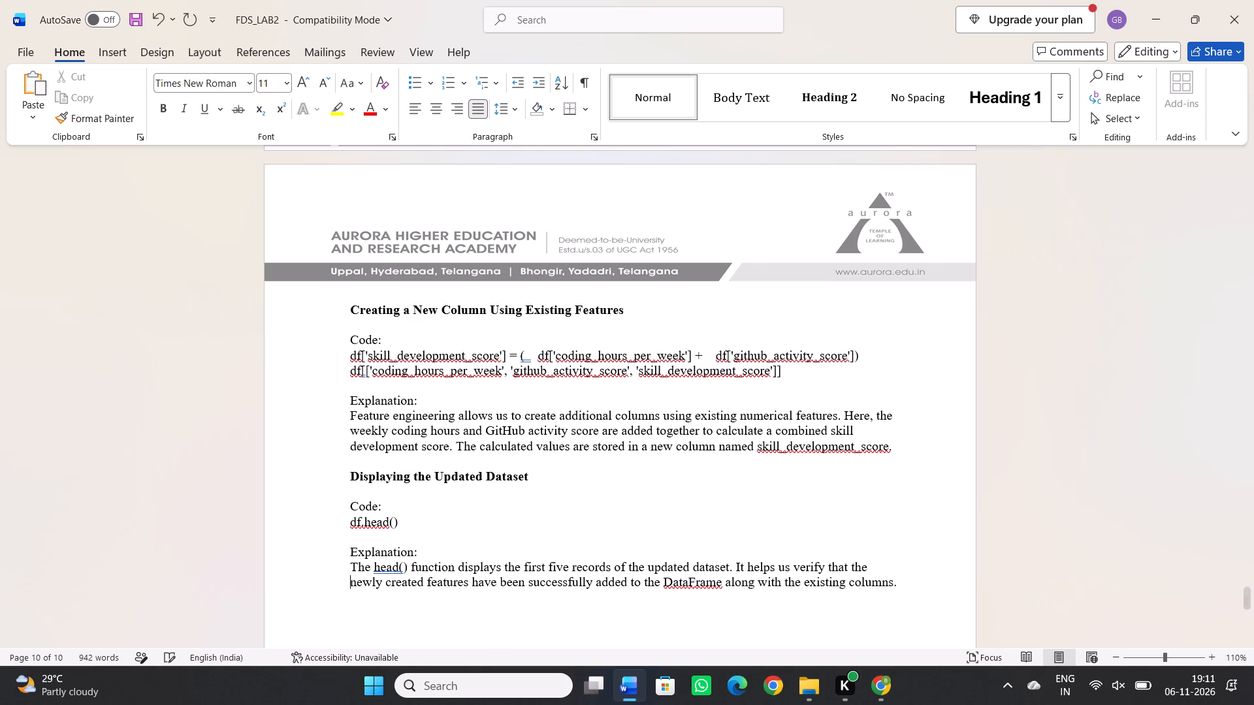
{"action": "scroll", "coordinate": [566, 627], "scroll_direction": "down", "scroll_amount": 5}
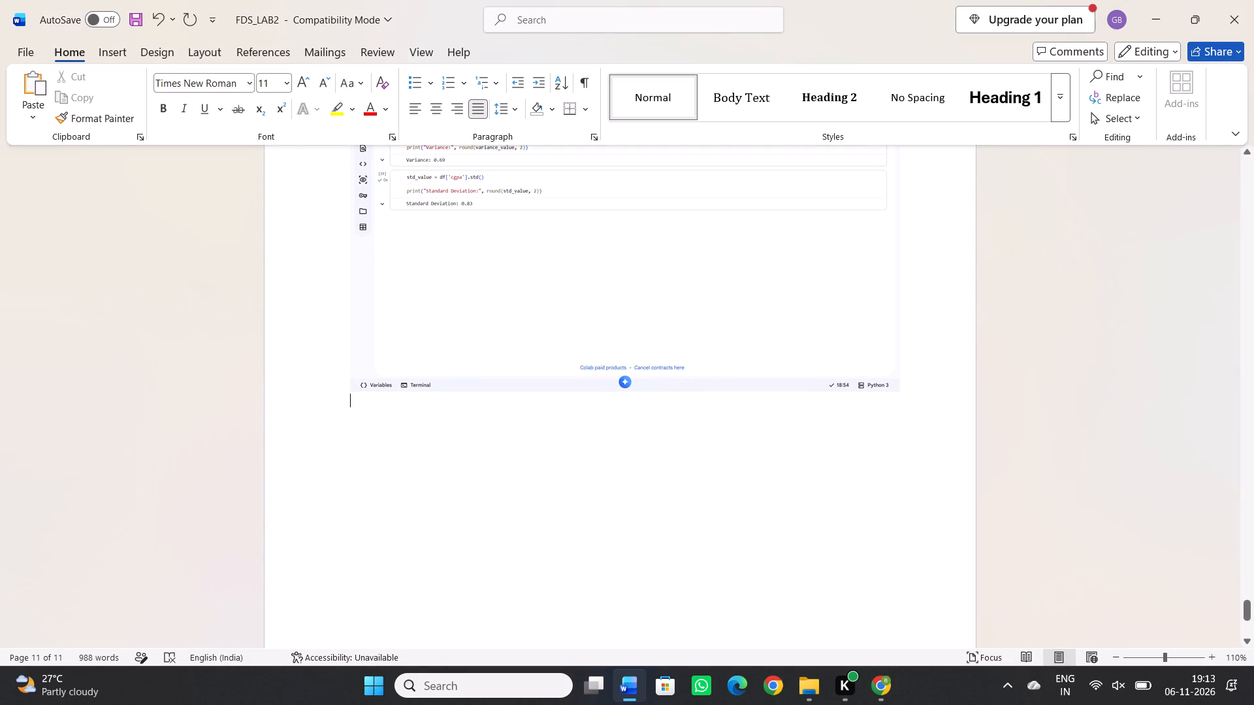
{"action": "key", "text": "Return"}
{"action": "key", "text": "Return"}
{"action": "key", "text": "ctrl+v"}
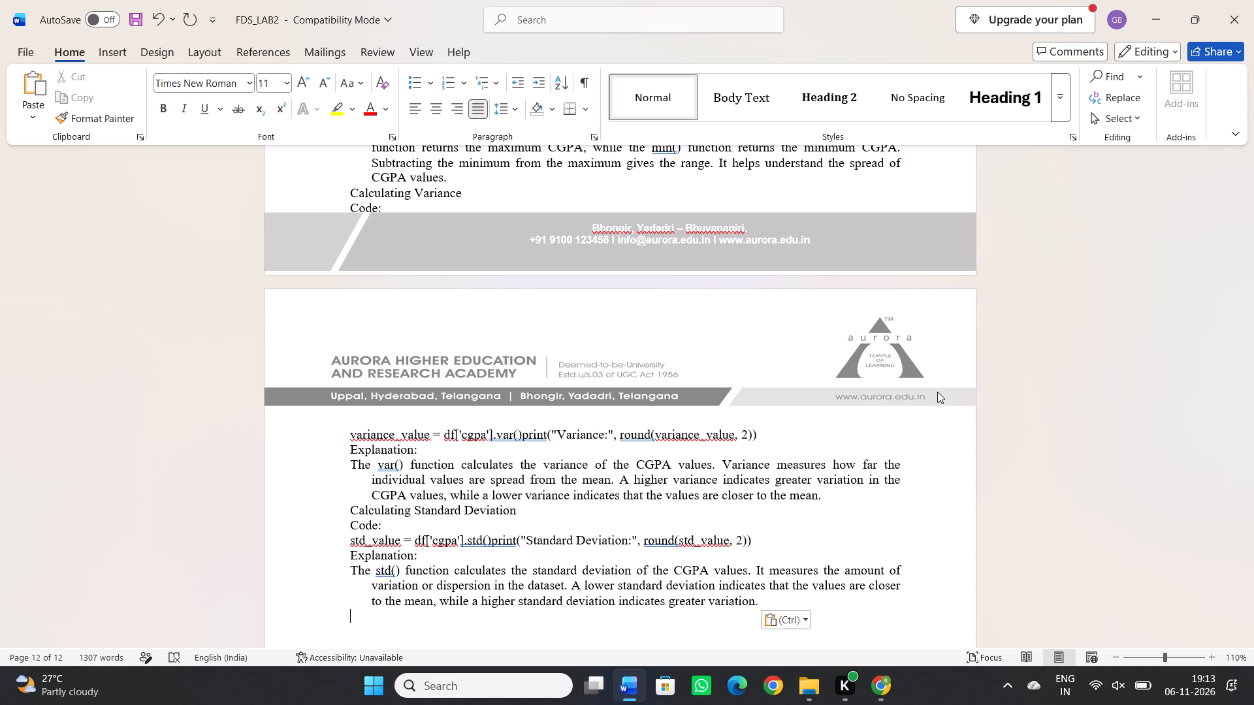
Bold the "Calculating Mean" heading, add a blank line below it, put its print statement on its own line and add a blank line before "Explanation:".
{"action": "scroll", "coordinate": [815, 329], "scroll_direction": "up", "scroll_amount": 3}
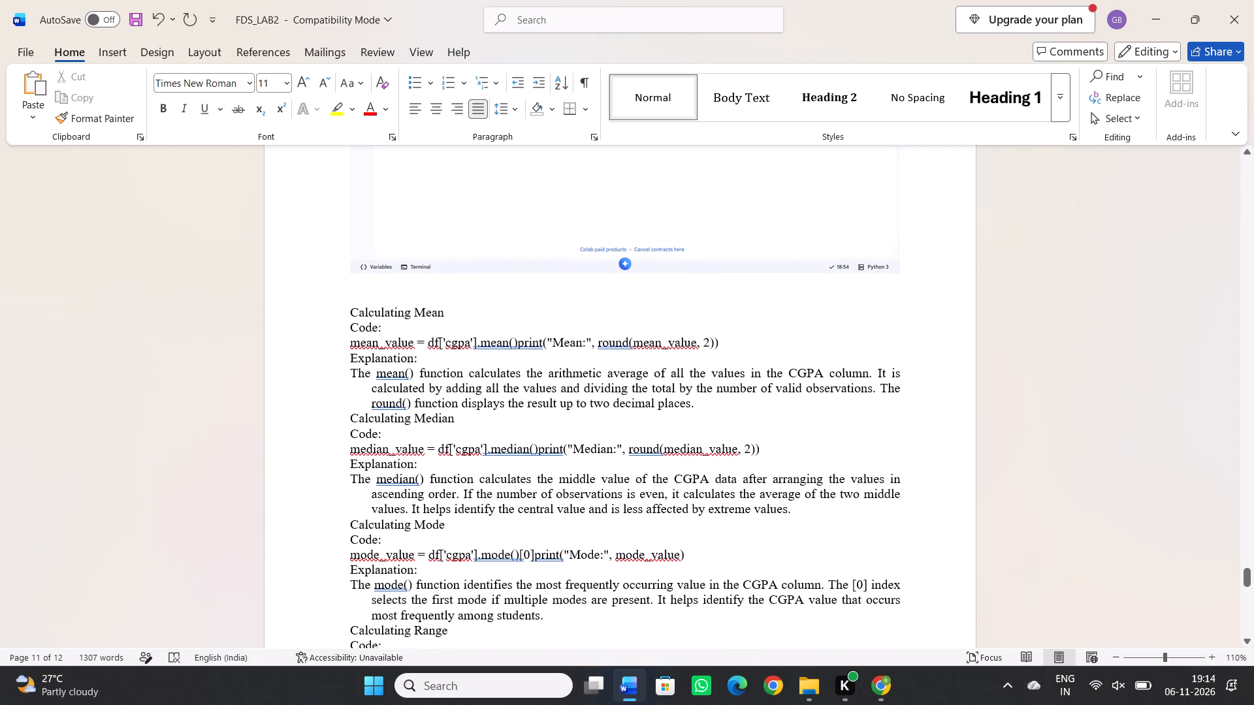
{"action": "left_click_drag", "start_coordinate": [445, 312], "coordinate": [354, 307]}
{"action": "key", "text": "ctrl+b"}
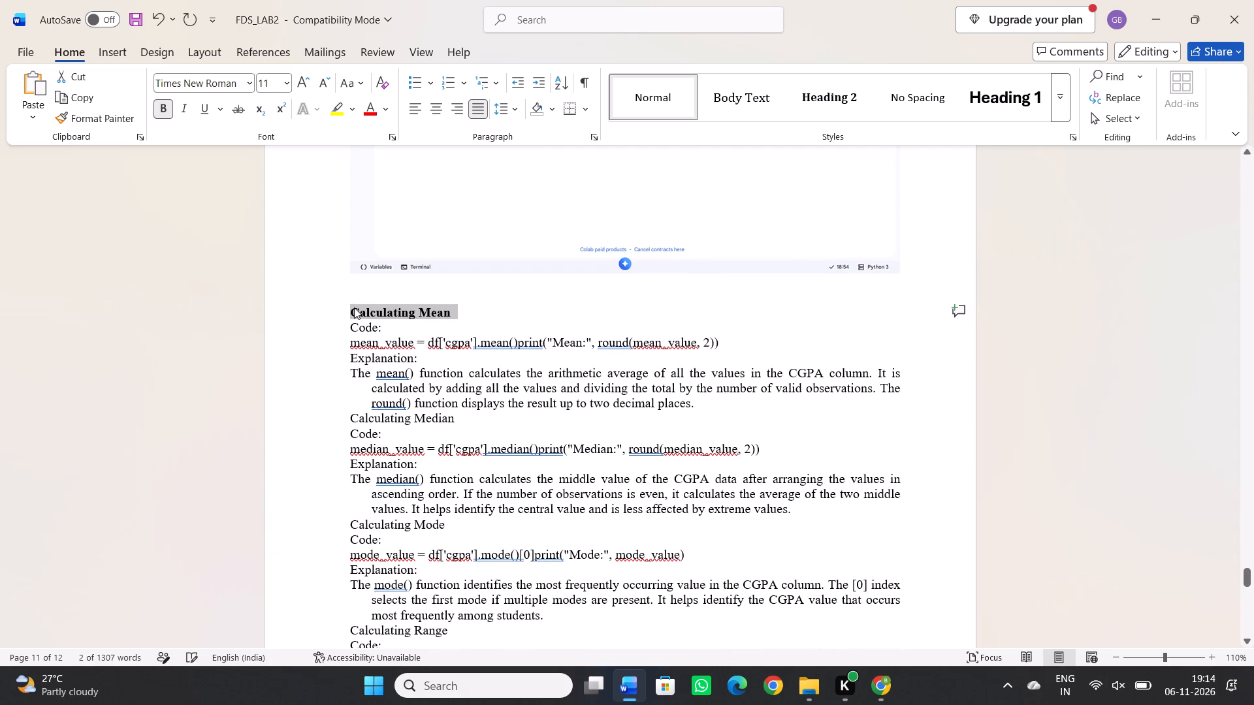
{"action": "left_click", "coordinate": [461, 311]}
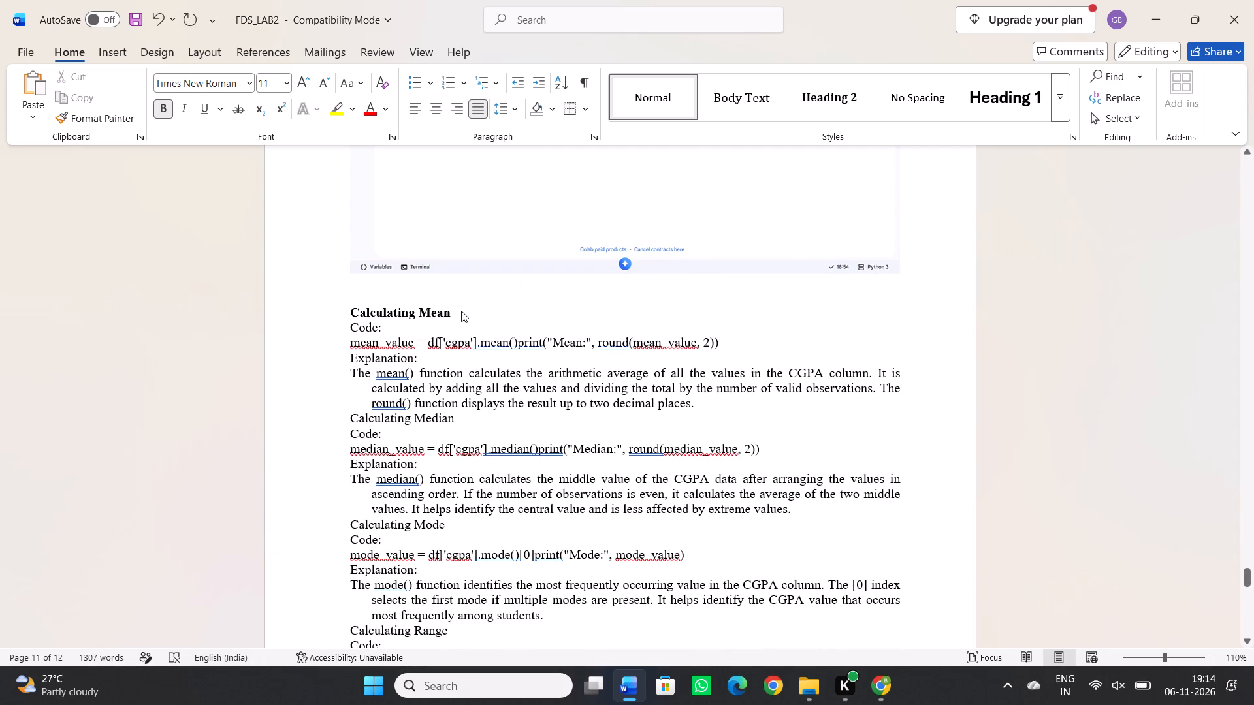
{"action": "key", "text": "Return"}
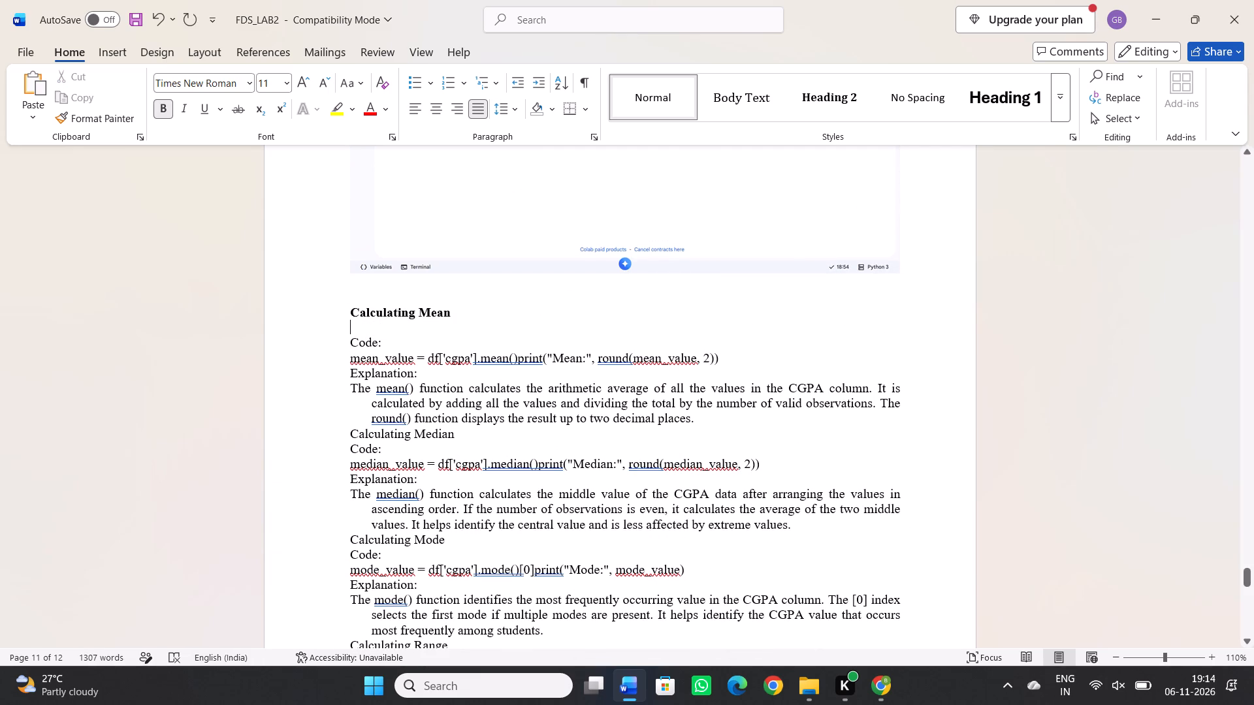
{"action": "left_click", "coordinate": [743, 354]}
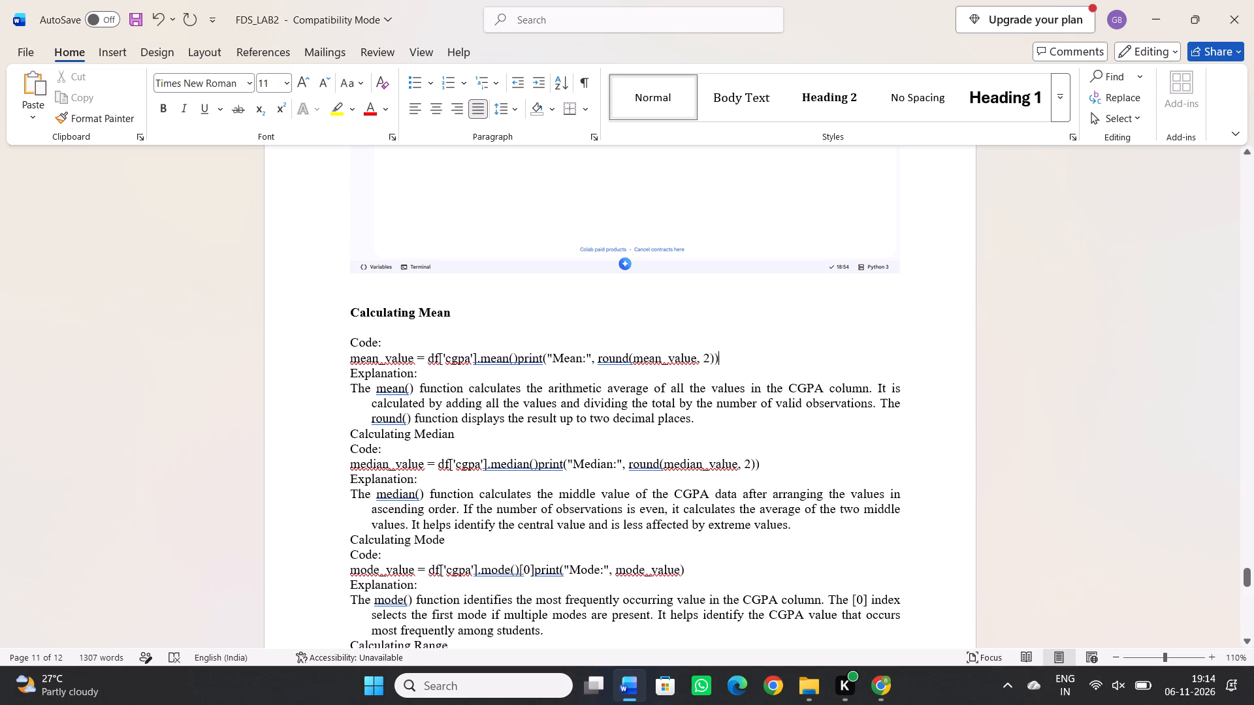
{"action": "left_click", "coordinate": [518, 352]}
{"action": "key", "text": "Return"}
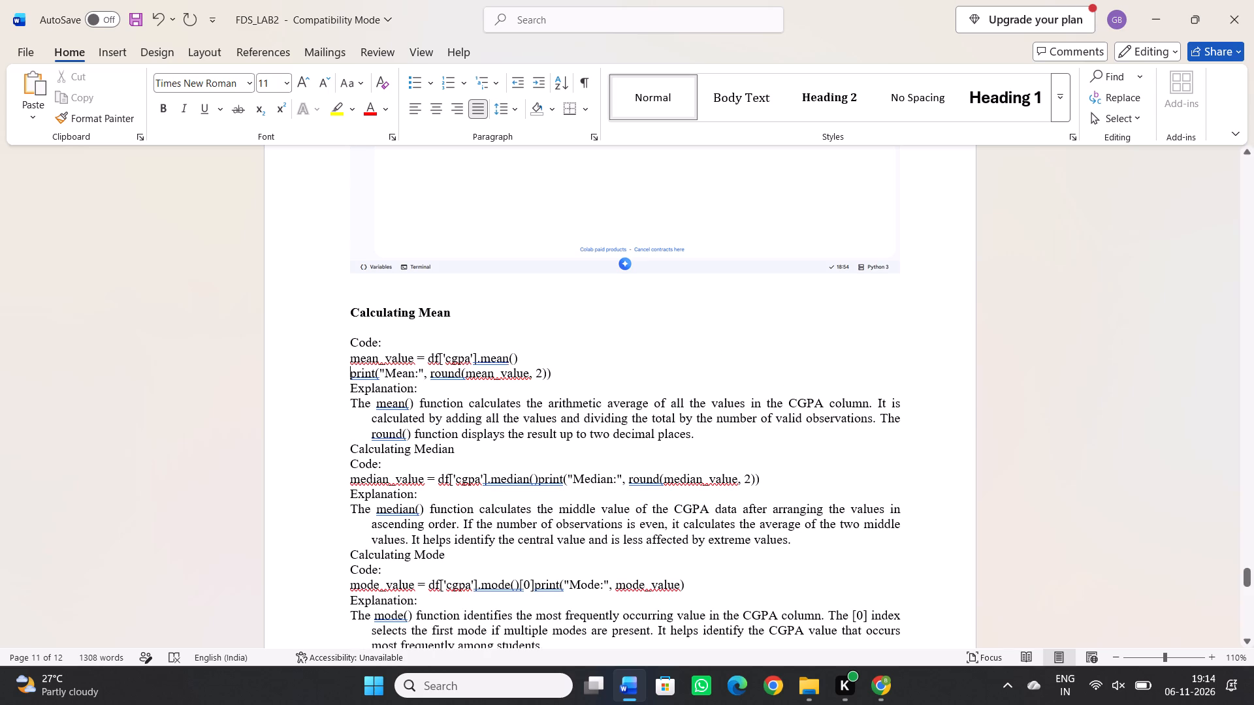
{"action": "left_click", "coordinate": [581, 369]}
{"action": "key", "text": "Return"}
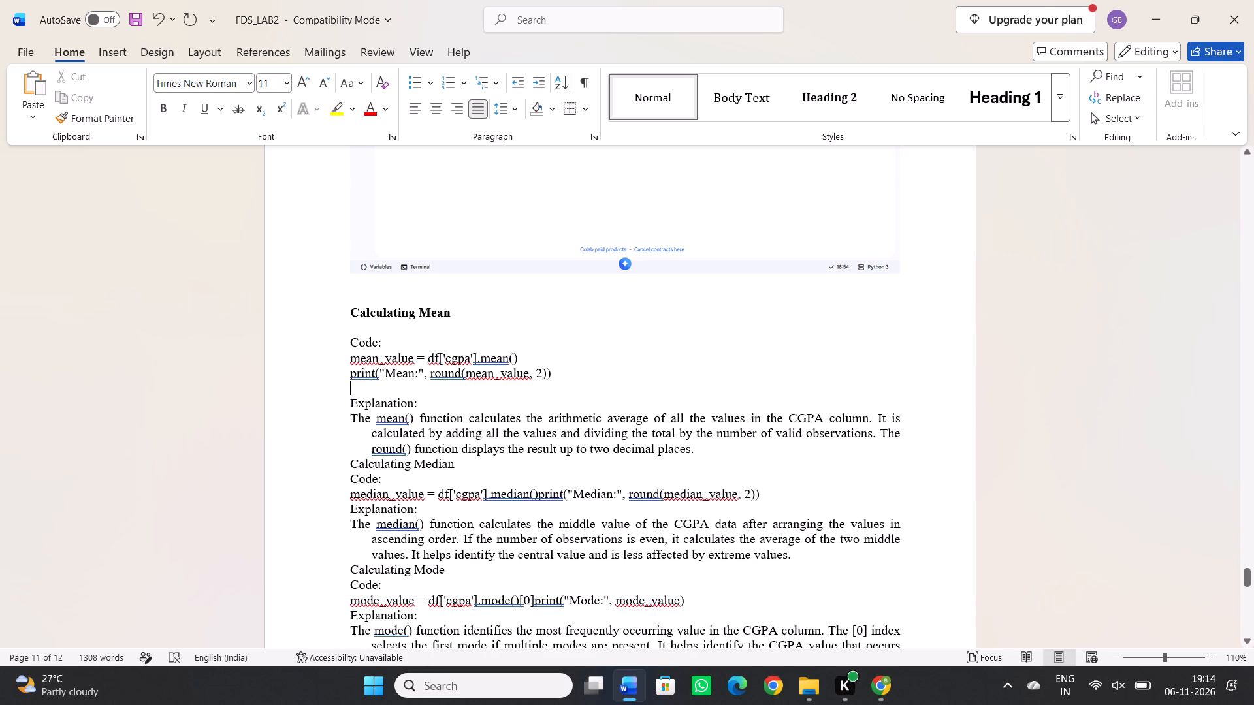
Break the mean() explanation's indented lines into separate lines flush with the margin and add a blank line after it.
{"action": "left_click", "coordinate": [374, 436]}
{"action": "key", "text": "Return"}
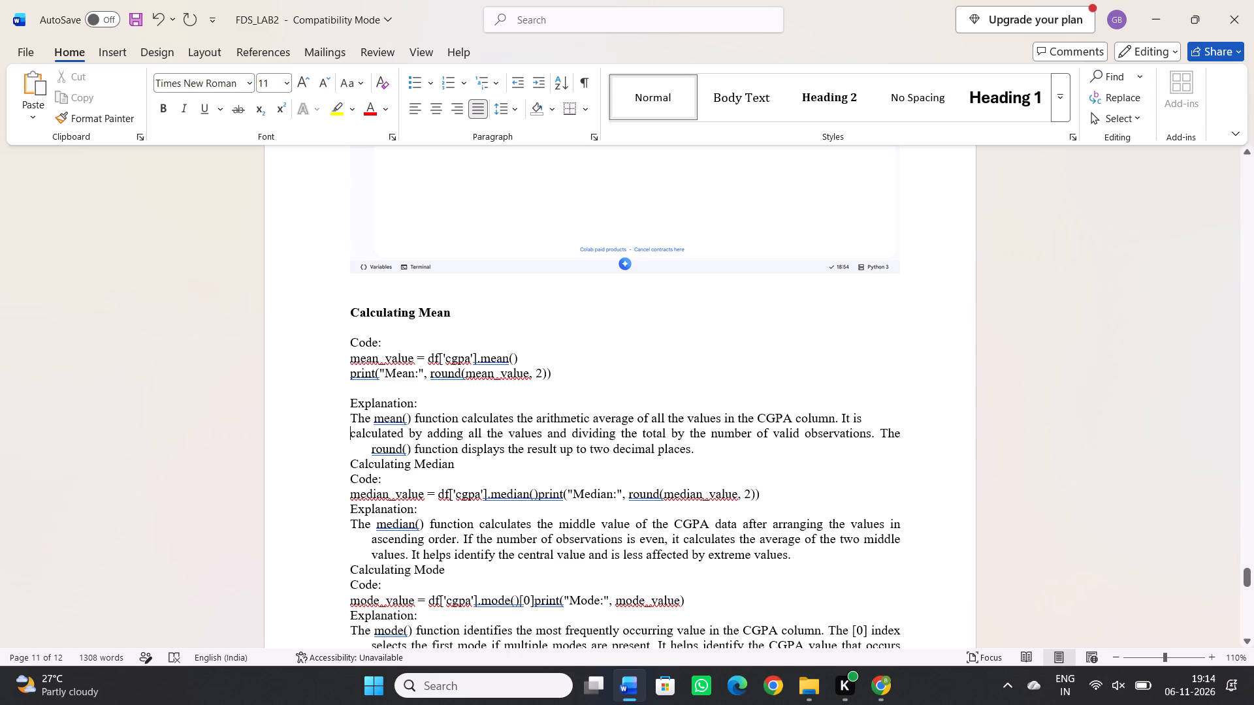
{"action": "left_click", "coordinate": [372, 446]}
{"action": "key", "text": "Return"}
{"action": "left_click", "coordinate": [683, 454]}
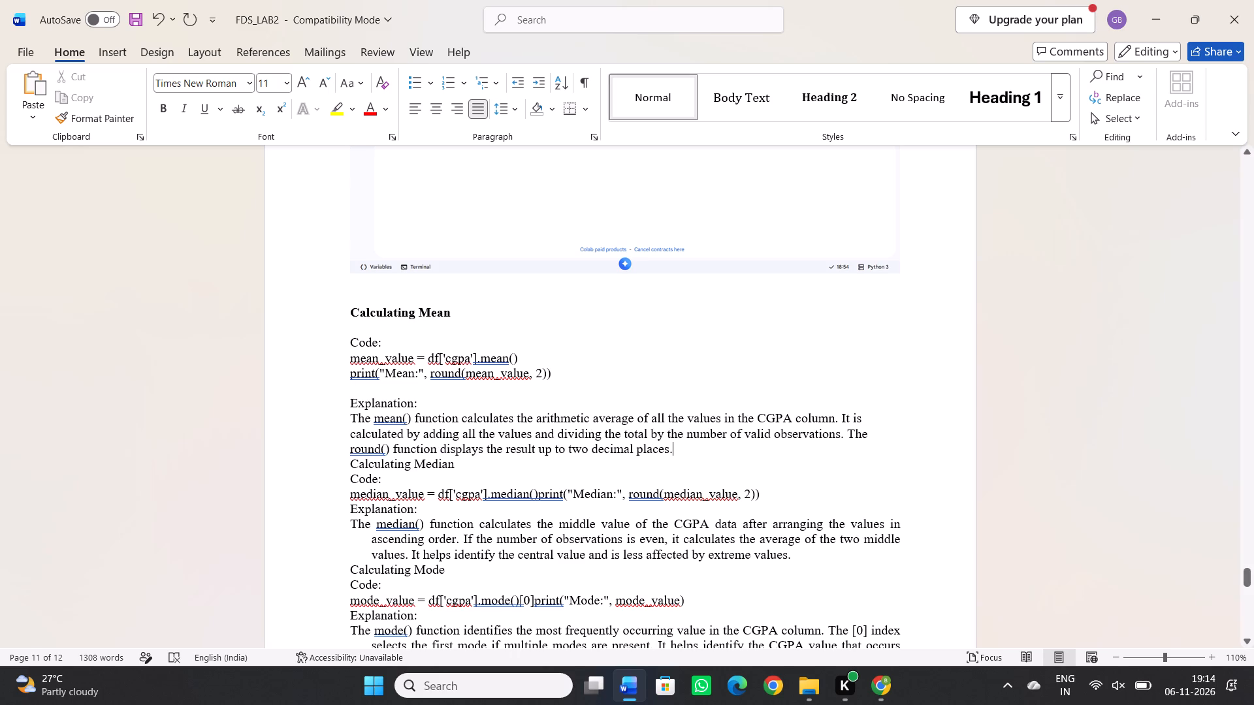
{"action": "key", "text": "Return"}
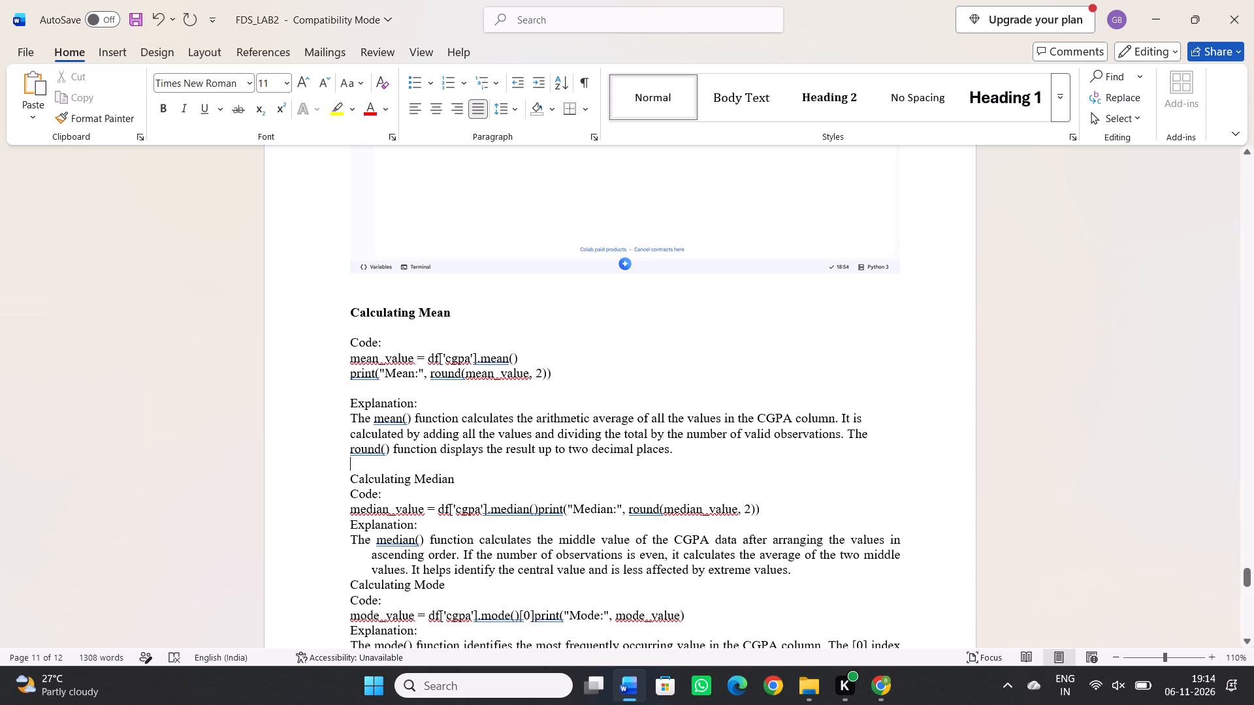
Bold the "Calculating Median" heading, add a blank line below it, put its print statement on its own line and add a blank line before "Explanation:".
{"action": "left_click_drag", "start_coordinate": [462, 477], "coordinate": [358, 482]}
{"action": "key", "text": "ctrl+b"}
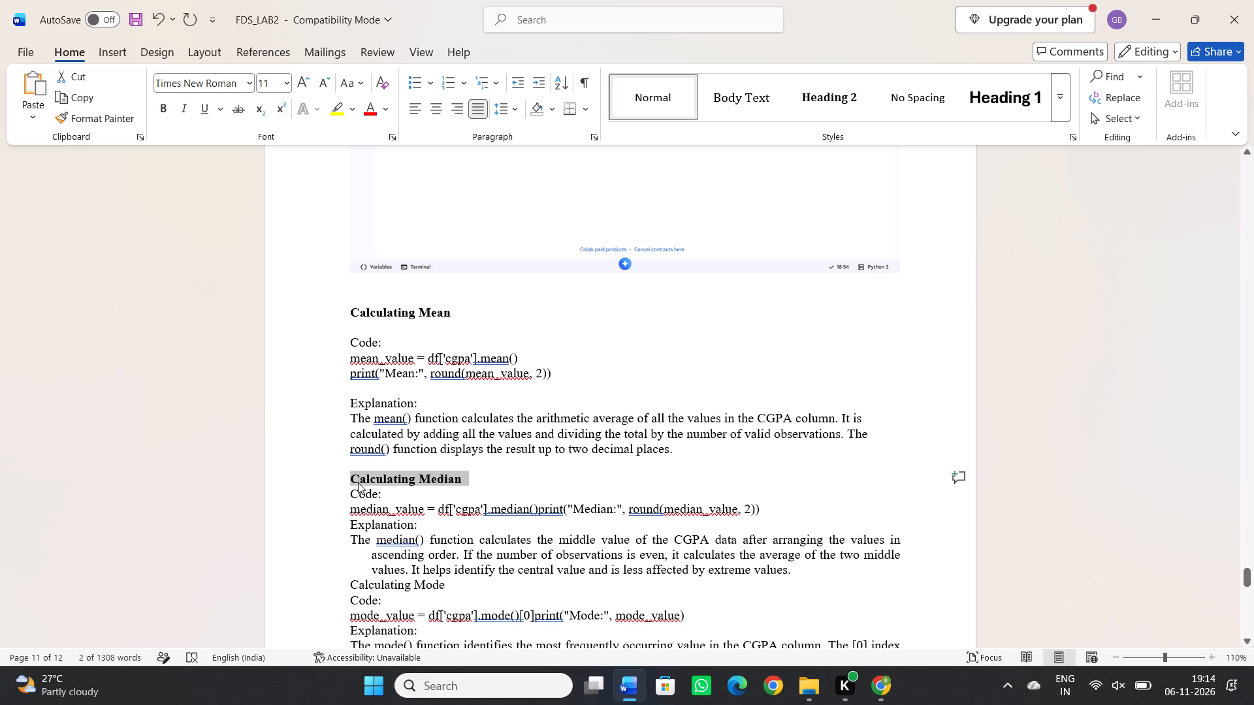
{"action": "left_click", "coordinate": [474, 474]}
{"action": "key", "text": "Return"}
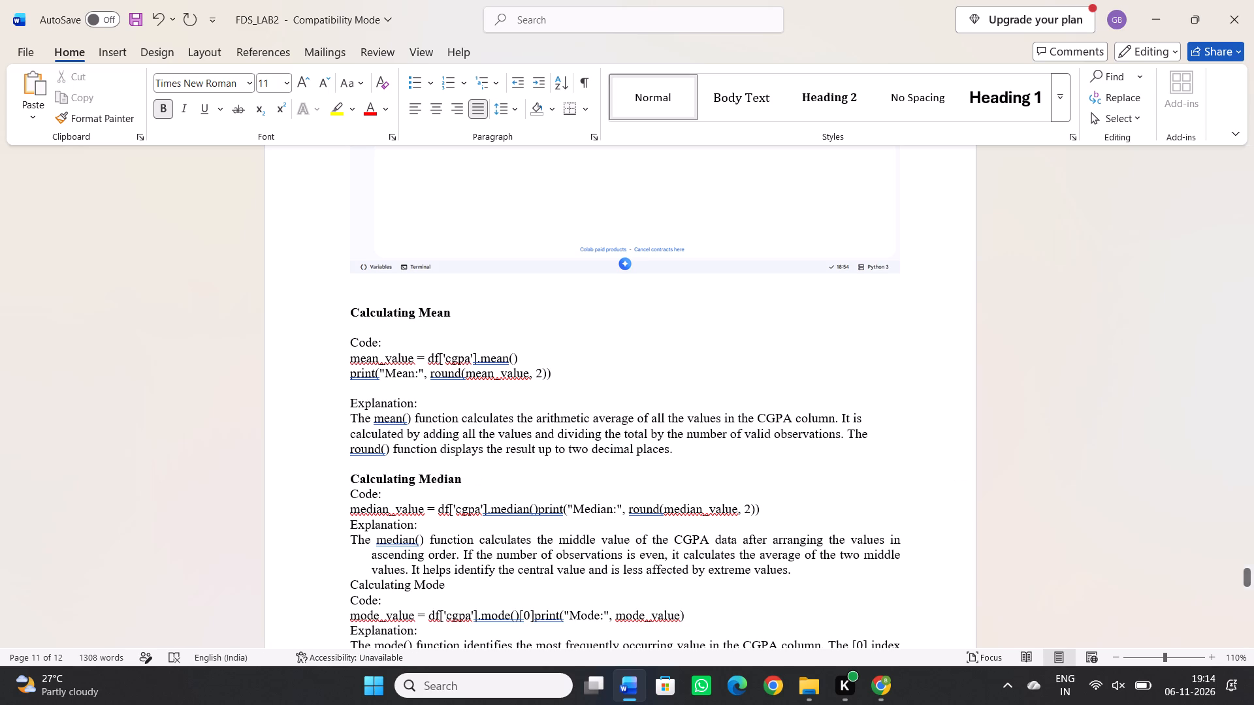
{"action": "left_click", "coordinate": [537, 524]}
{"action": "key", "text": "Return"}
{"action": "scroll", "coordinate": [537, 524], "scroll_direction": "down", "scroll_amount": 1}
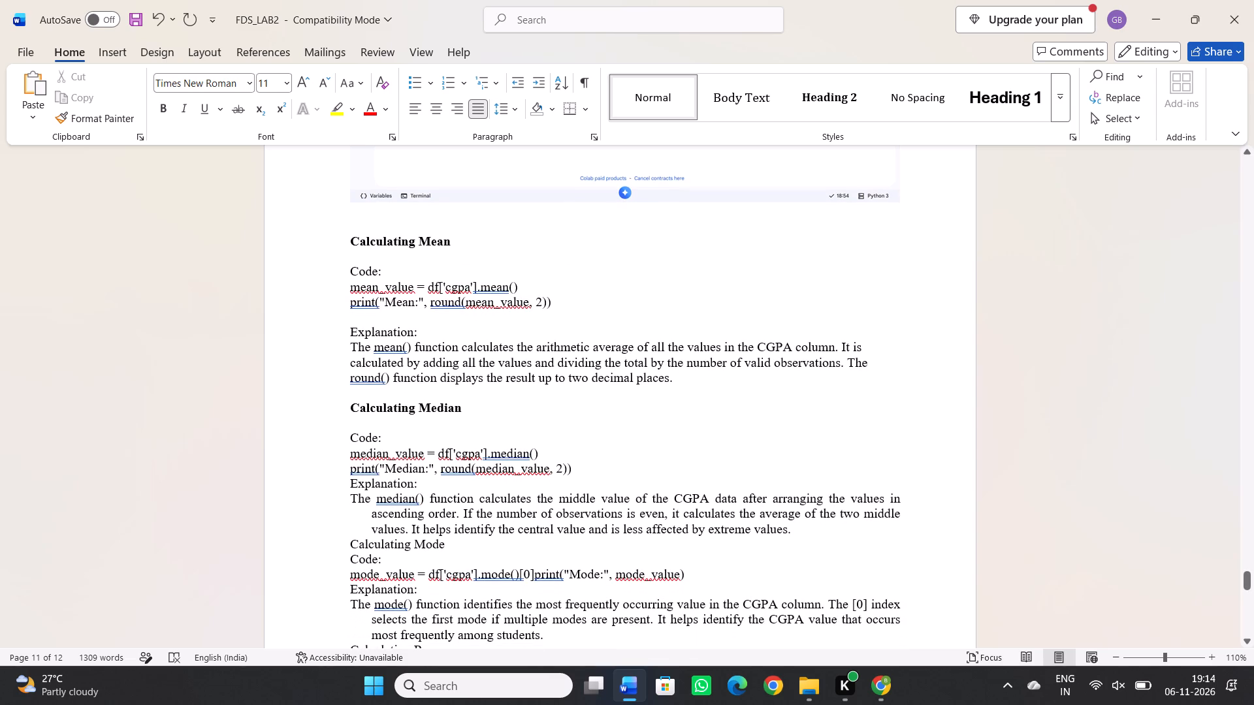
{"action": "left_click", "coordinate": [579, 469]}
{"action": "key", "text": "Return"}
Break the median() explanation's indented lines into separate lines flush with the margin and add a blank line before "Calculating Mode".
{"action": "scroll", "coordinate": [579, 469], "scroll_direction": "down", "scroll_amount": 1}
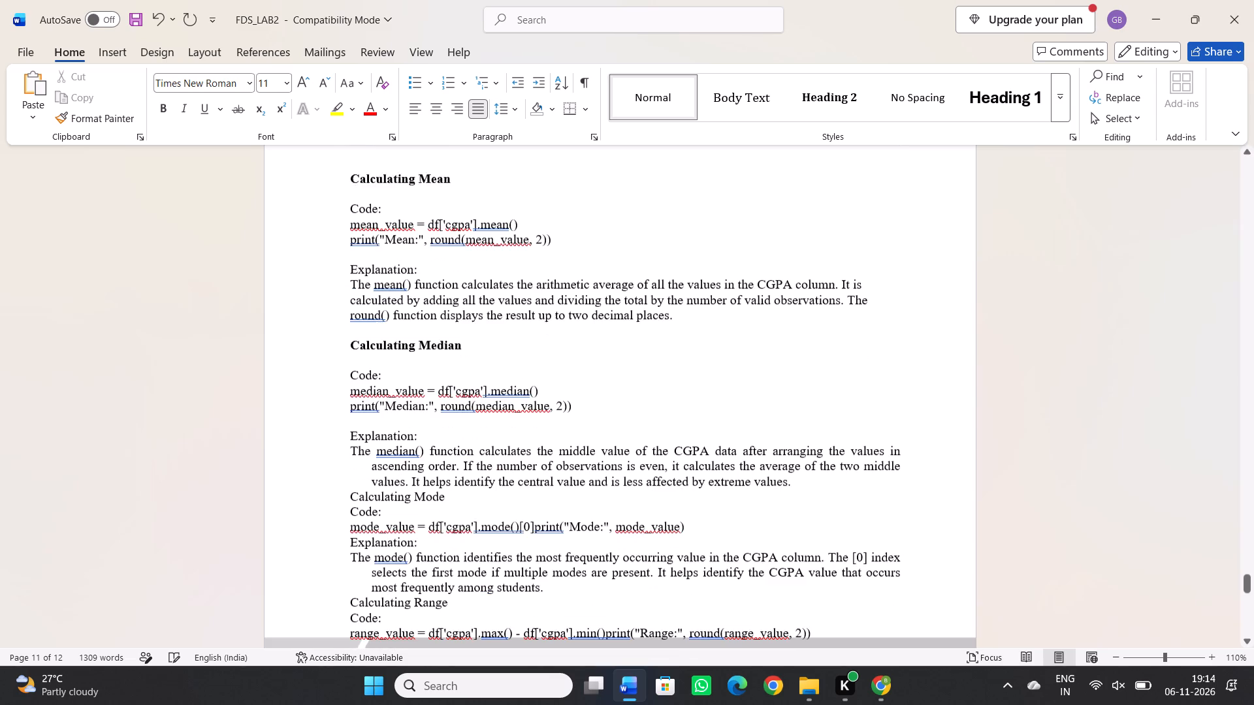
{"action": "scroll", "coordinate": [579, 469], "scroll_direction": "down", "scroll_amount": 1}
{"action": "left_click", "coordinate": [372, 429]}
{"action": "key", "text": "Return"}
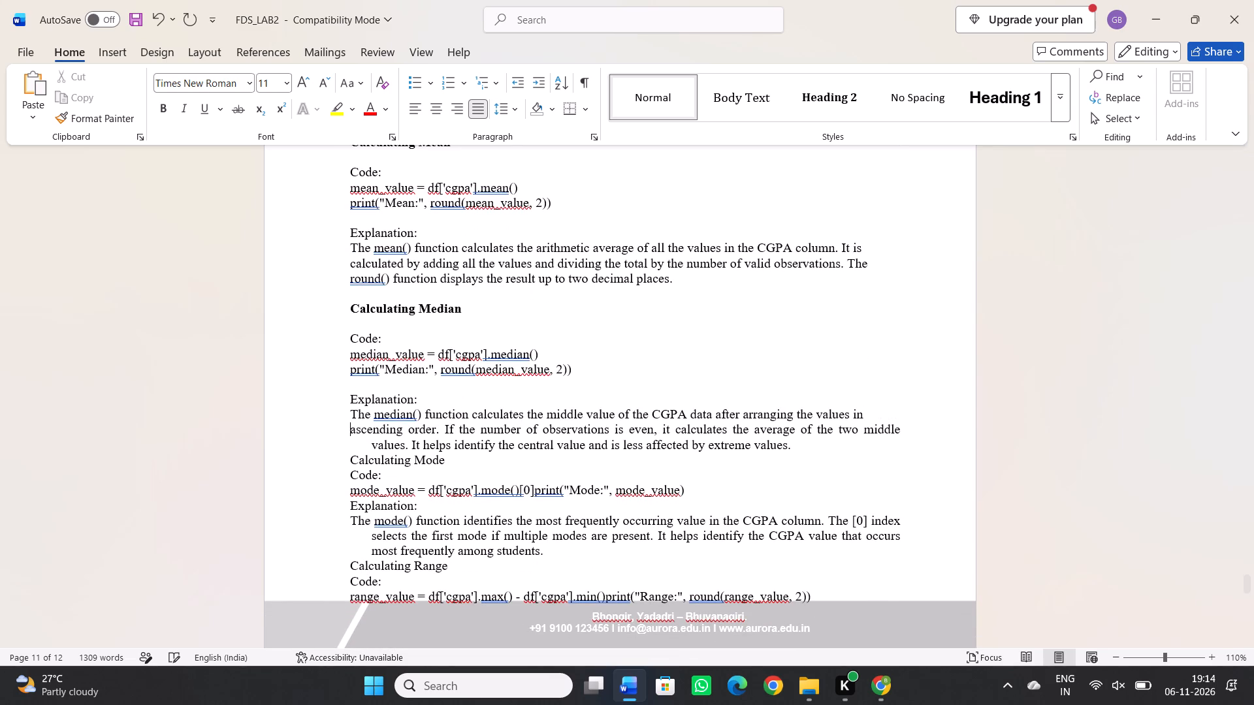
{"action": "left_click", "coordinate": [372, 444]}
{"action": "key", "text": "Return"}
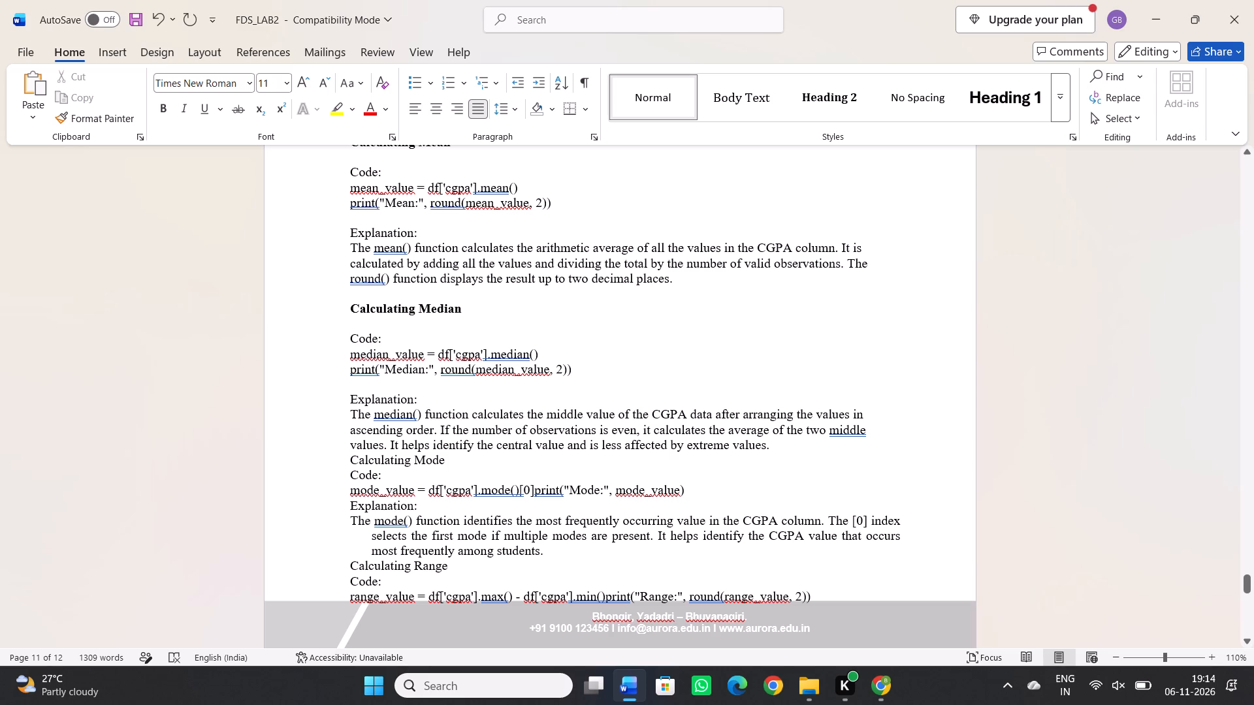
{"action": "left_click", "coordinate": [779, 449]}
{"action": "key", "text": "Return"}
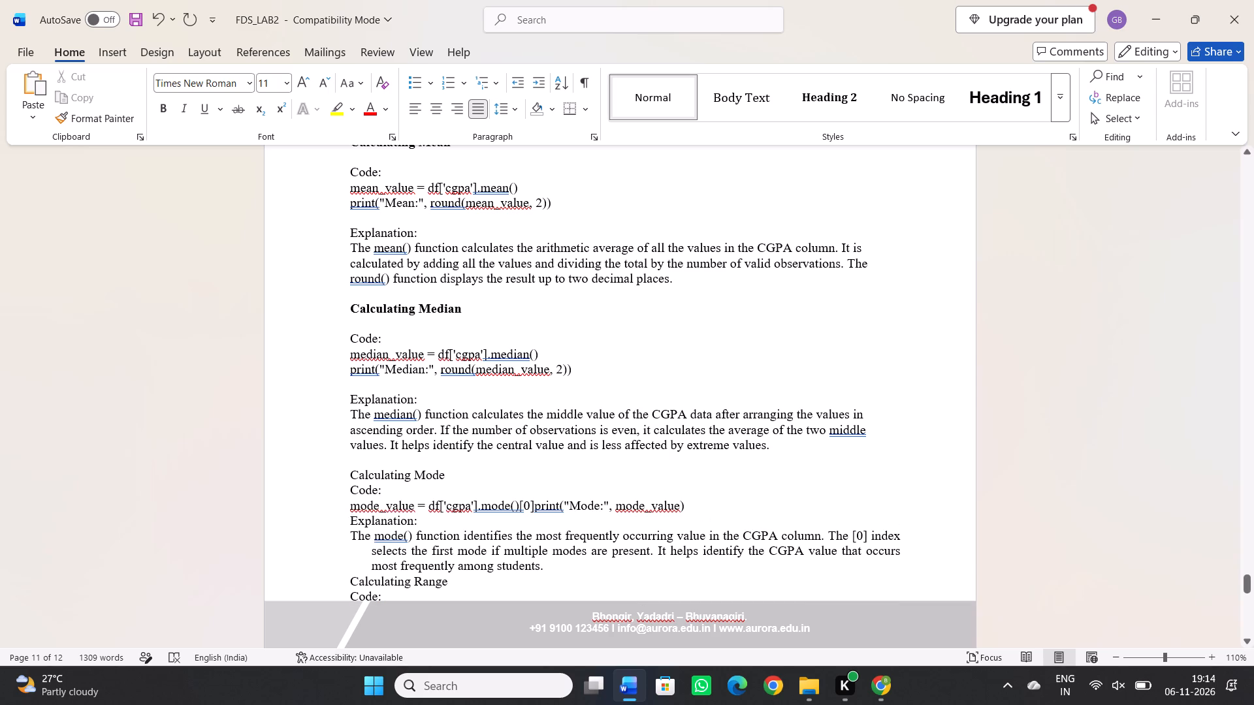
Bold the "Calculating Mode" heading, add a blank line below it and add a blank line before its "Explanation:" label.
{"action": "left_click_drag", "start_coordinate": [455, 472], "coordinate": [330, 474]}
{"action": "key", "text": "ctrl+b"}
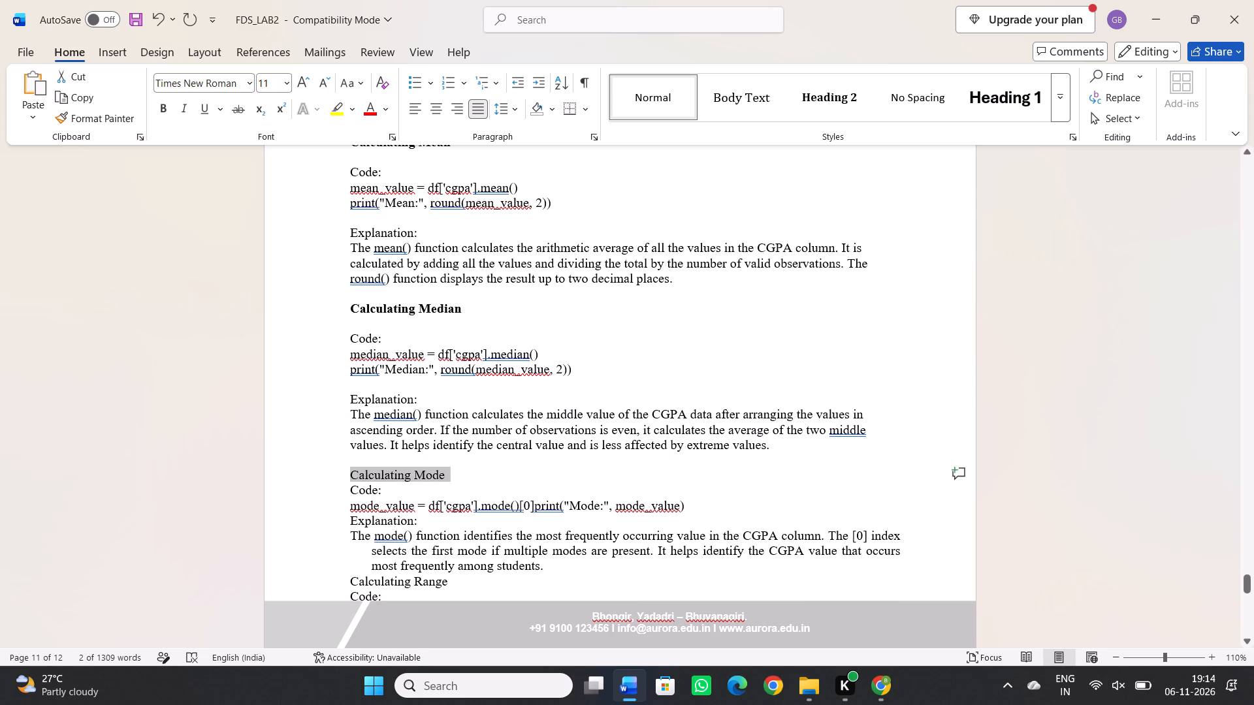
{"action": "left_click", "coordinate": [516, 499]}
{"action": "left_click", "coordinate": [483, 474]}
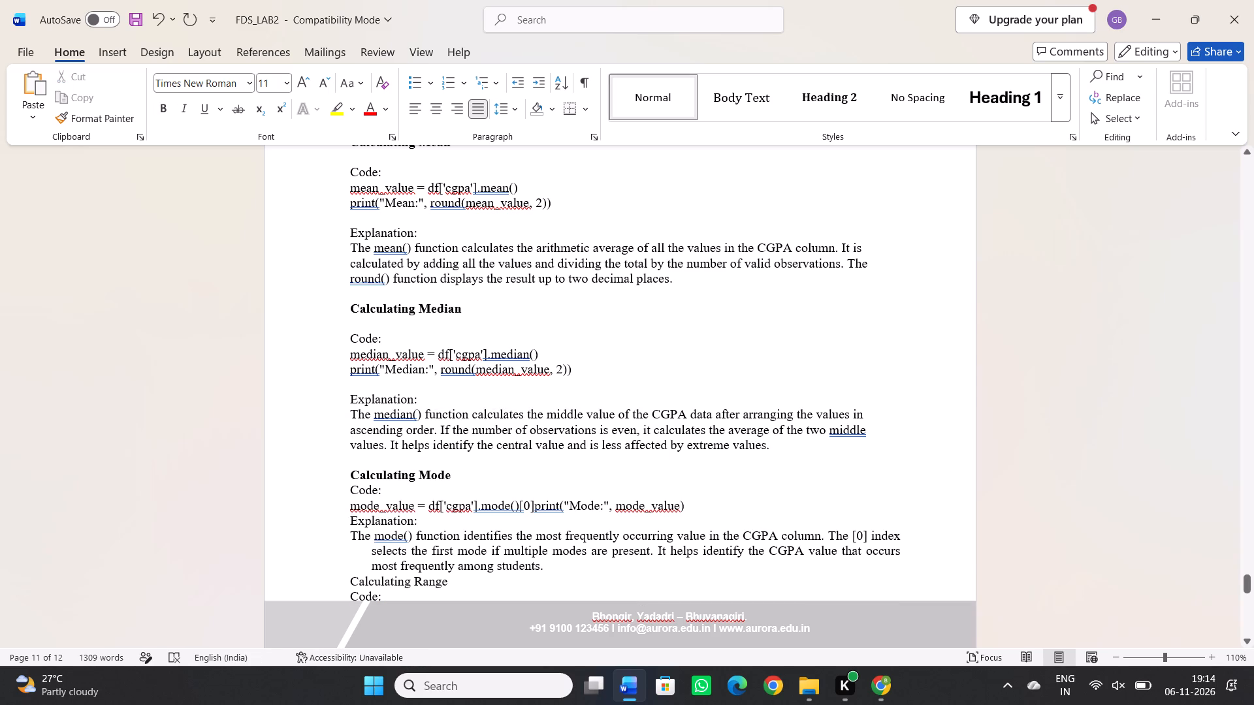
{"action": "key", "text": "Return"}
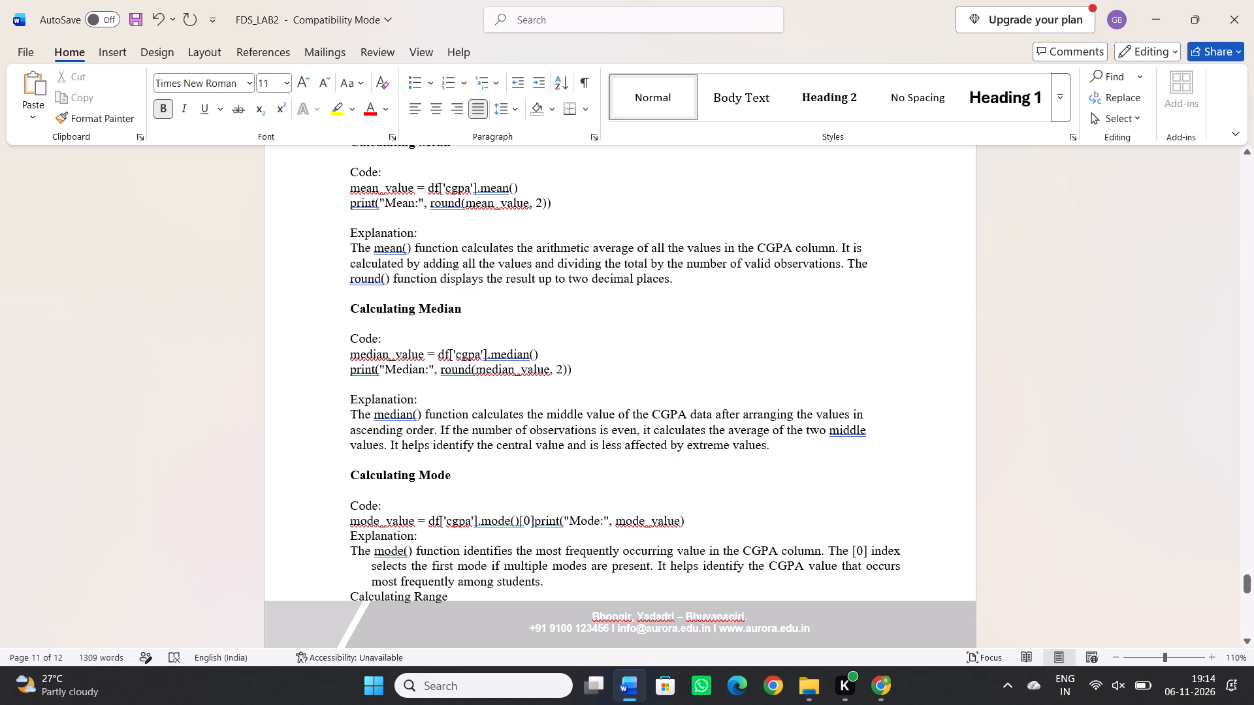
{"action": "left_click", "coordinate": [699, 529]}
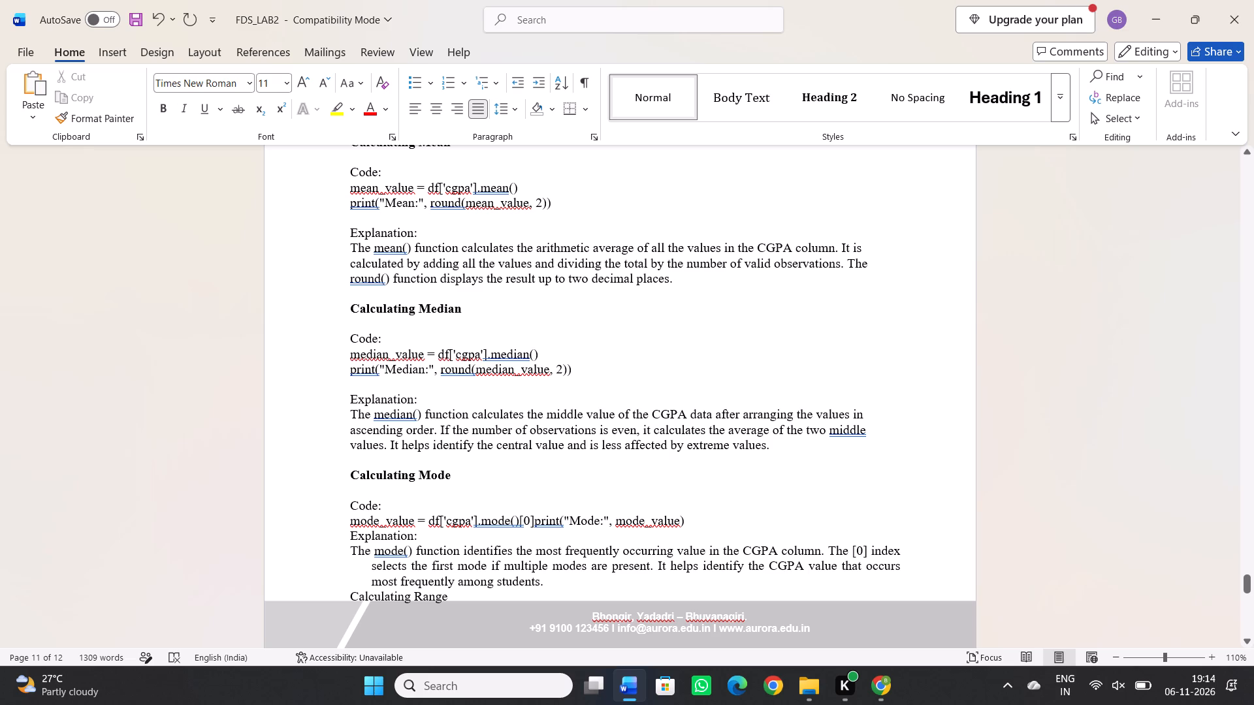
{"action": "left_click", "coordinate": [694, 520]}
{"action": "key", "text": "Return"}
Break the mode() explanation's indented lines into separate lines flush with the margin.
{"action": "scroll", "coordinate": [694, 520], "scroll_direction": "down", "scroll_amount": 1}
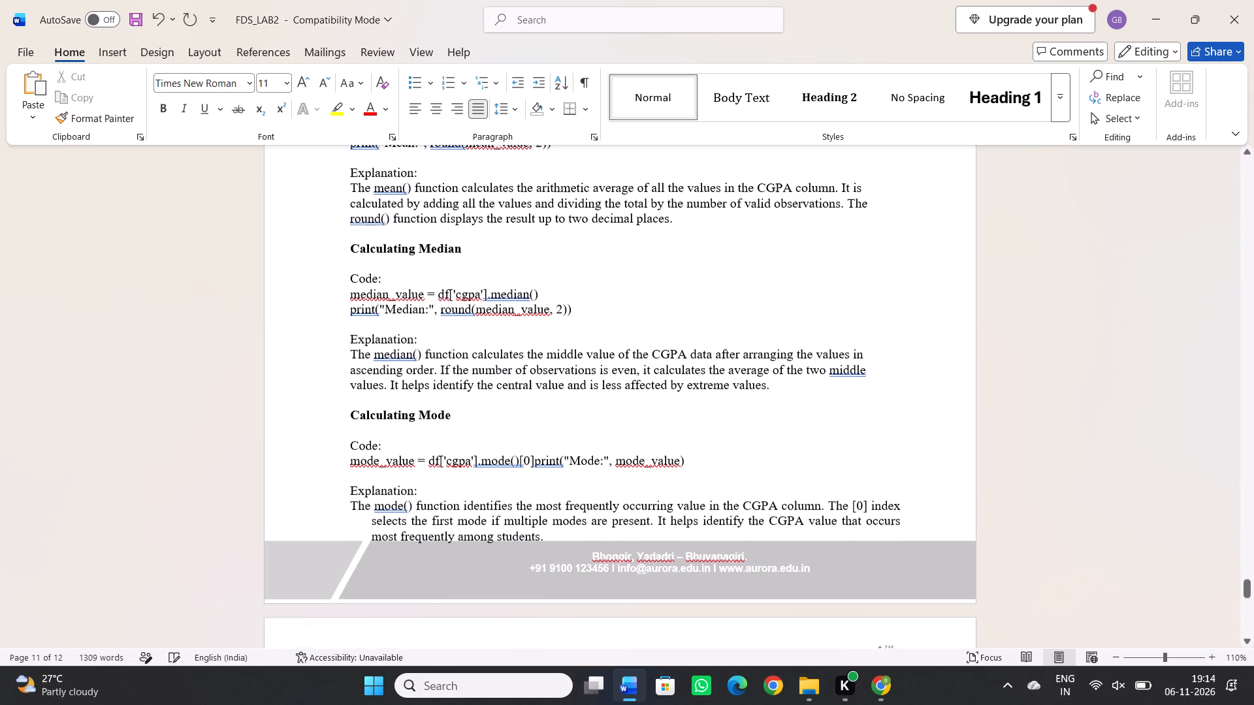
{"action": "scroll", "coordinate": [694, 520], "scroll_direction": "down", "scroll_amount": 1}
{"action": "left_click", "coordinate": [371, 435]}
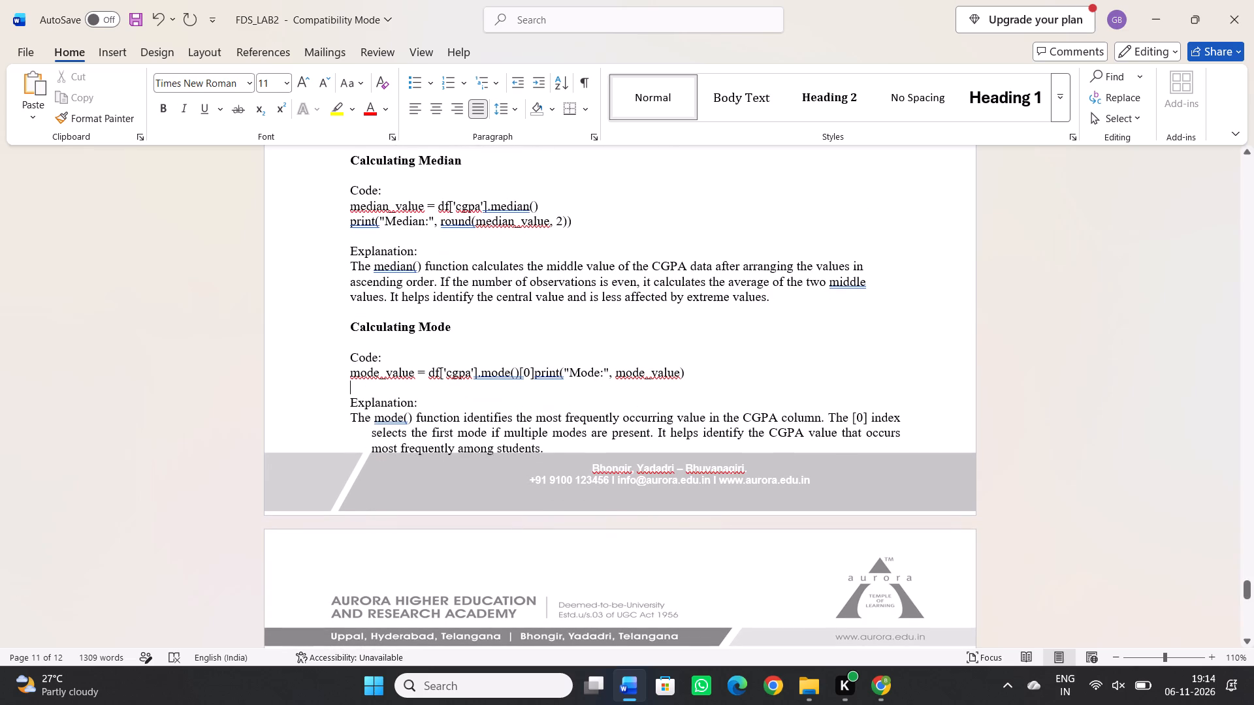
{"action": "key", "text": "Return"}
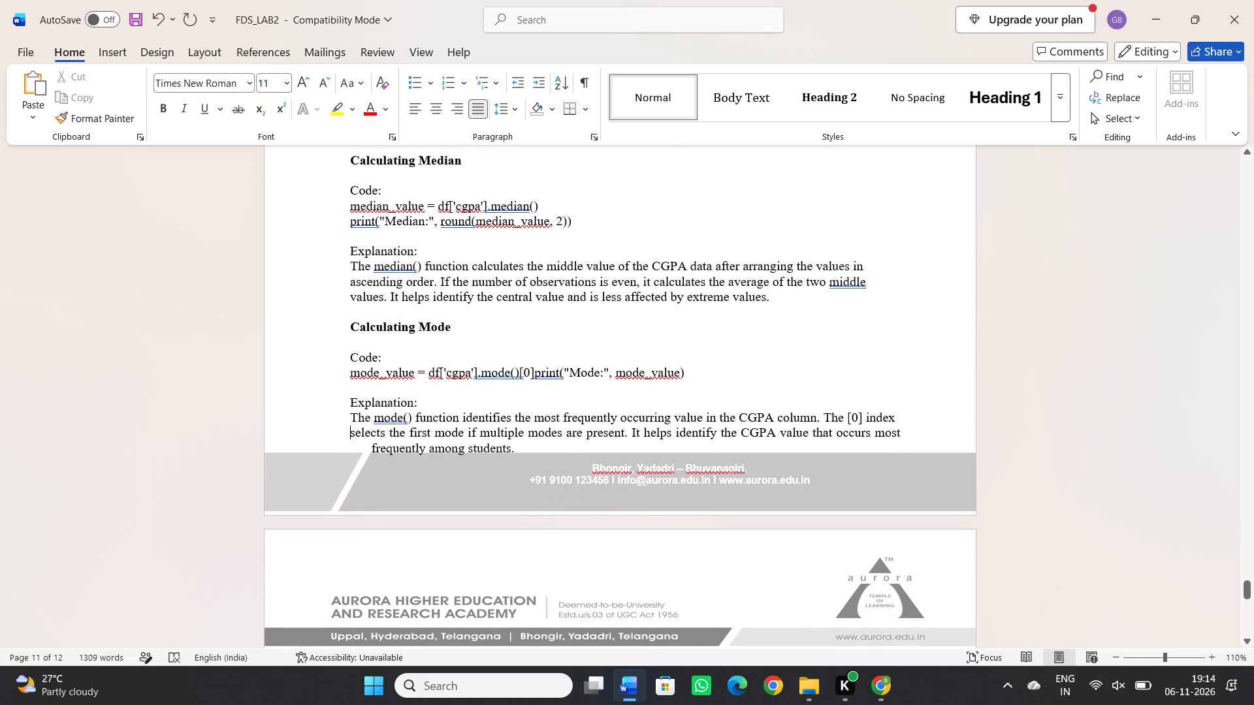
{"action": "left_click", "coordinate": [373, 447]}
{"action": "key", "text": "Return"}
Bold the "Calculating Range" heading, add a blank line below it, put its print statement on its own line and add a blank line before "Explanation:".
{"action": "scroll", "coordinate": [373, 447], "scroll_direction": "down", "scroll_amount": 1}
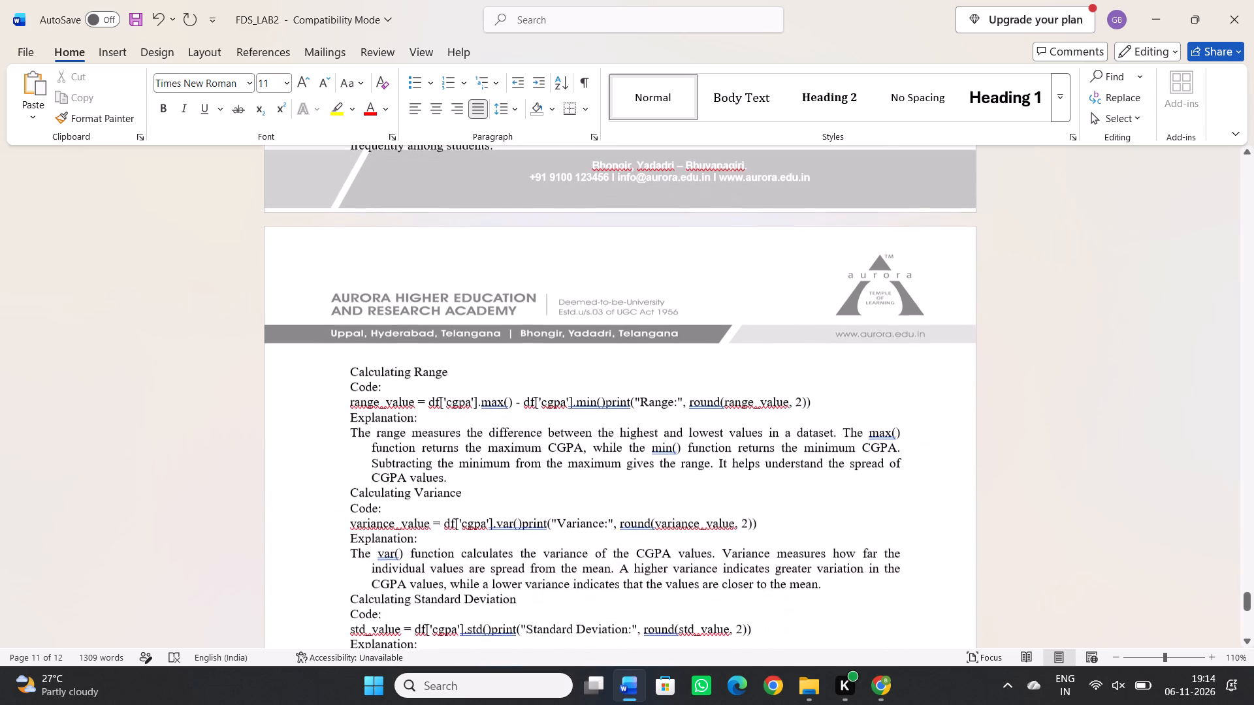
{"action": "left_click_drag", "start_coordinate": [451, 368], "coordinate": [351, 373]}
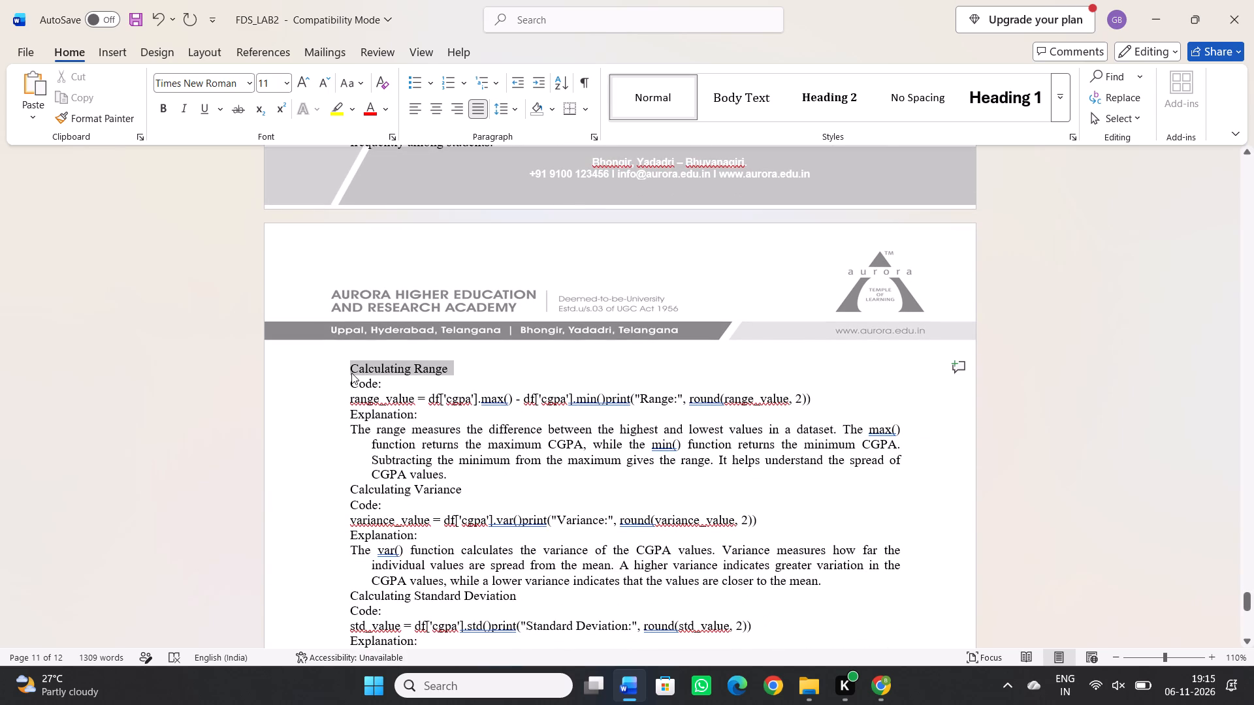
{"action": "key", "text": "ctrl+b"}
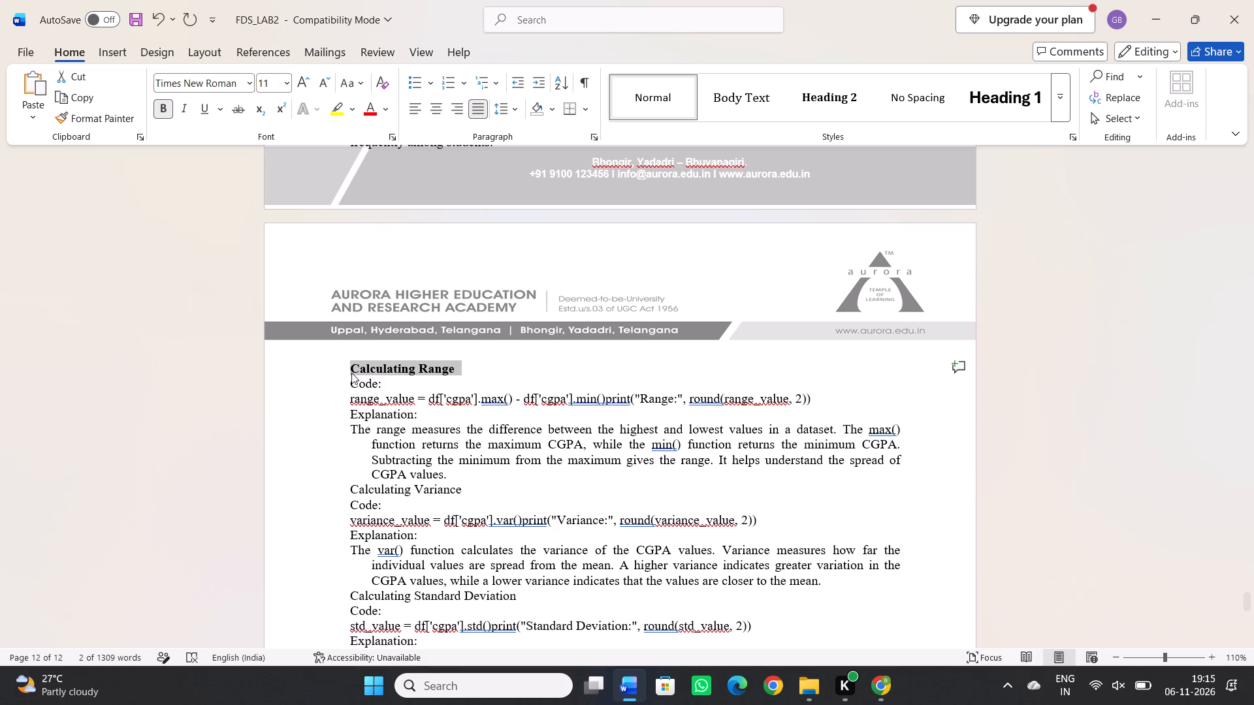
{"action": "left_click", "coordinate": [504, 369]}
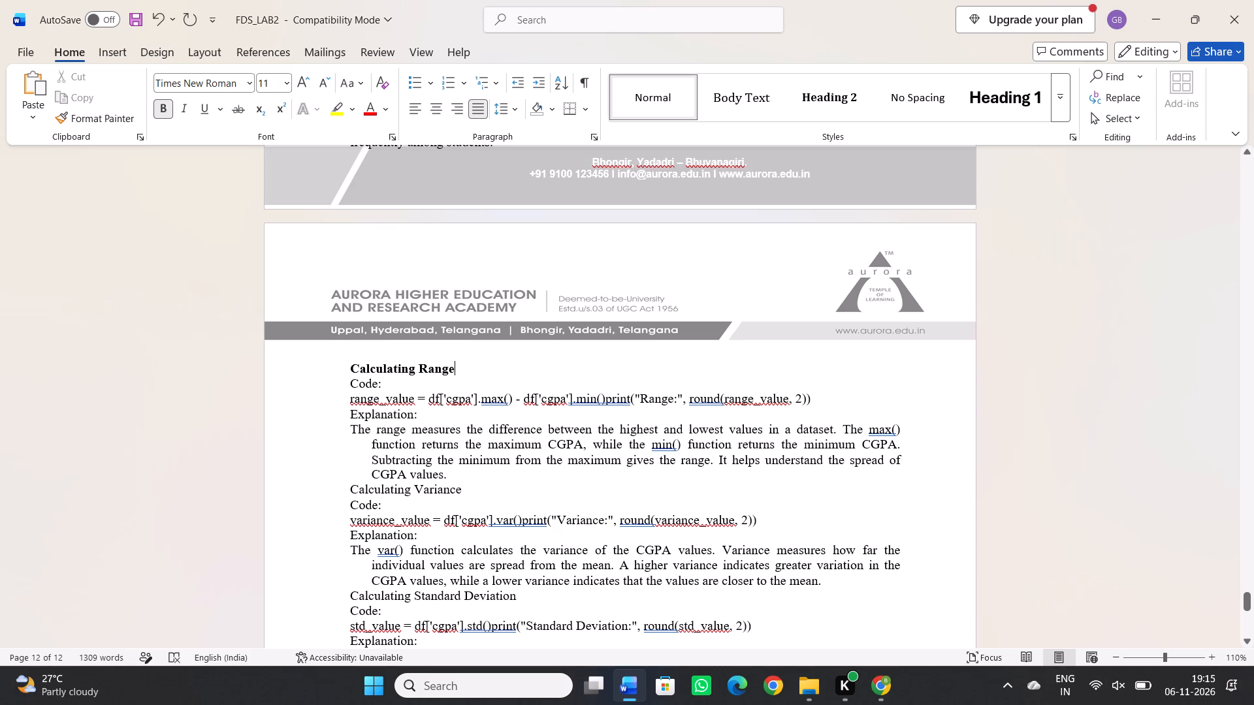
{"action": "key", "text": "Return"}
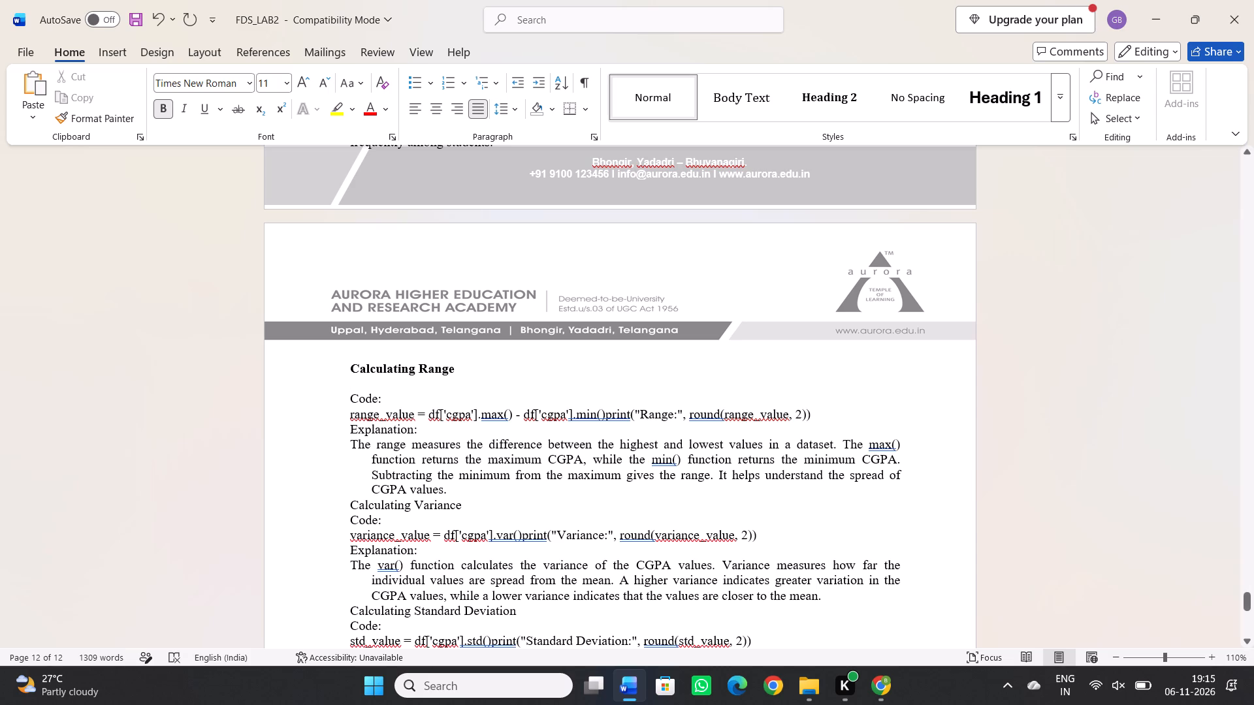
{"action": "left_click", "coordinate": [605, 416]}
{"action": "key", "text": "Return"}
{"action": "left_click", "coordinate": [581, 431]}
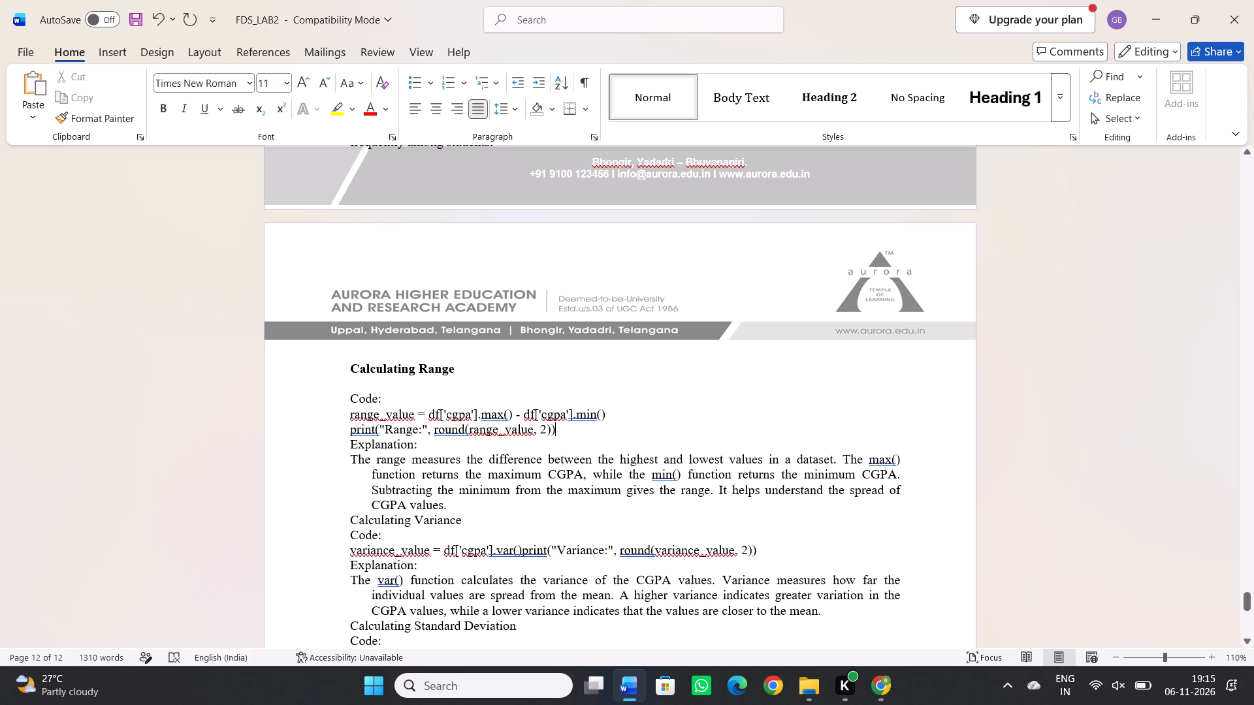
{"action": "key", "text": "Return"}
Break the range explanation's indented lines into separate lines flush with the margin and add a blank line before "Calculating Variance".
{"action": "left_click", "coordinate": [371, 492]}
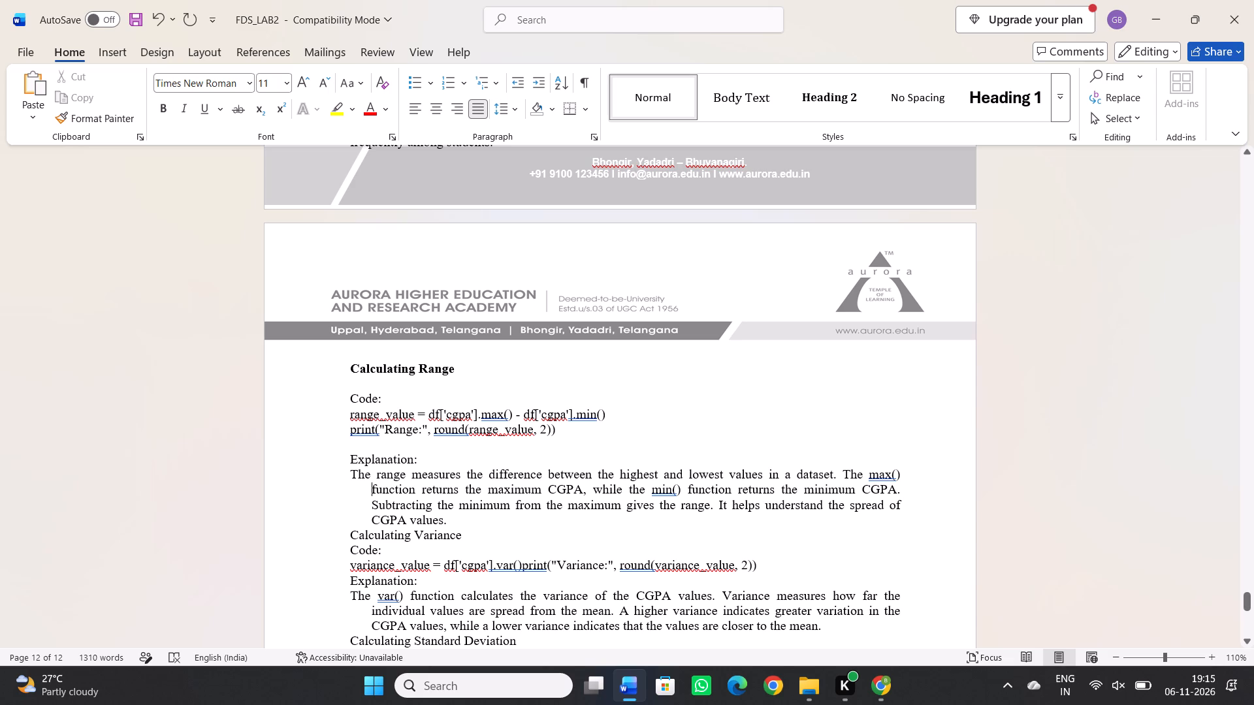
{"action": "key", "text": "Return"}
{"action": "left_click", "coordinate": [370, 510]}
{"action": "key", "text": "Return"}
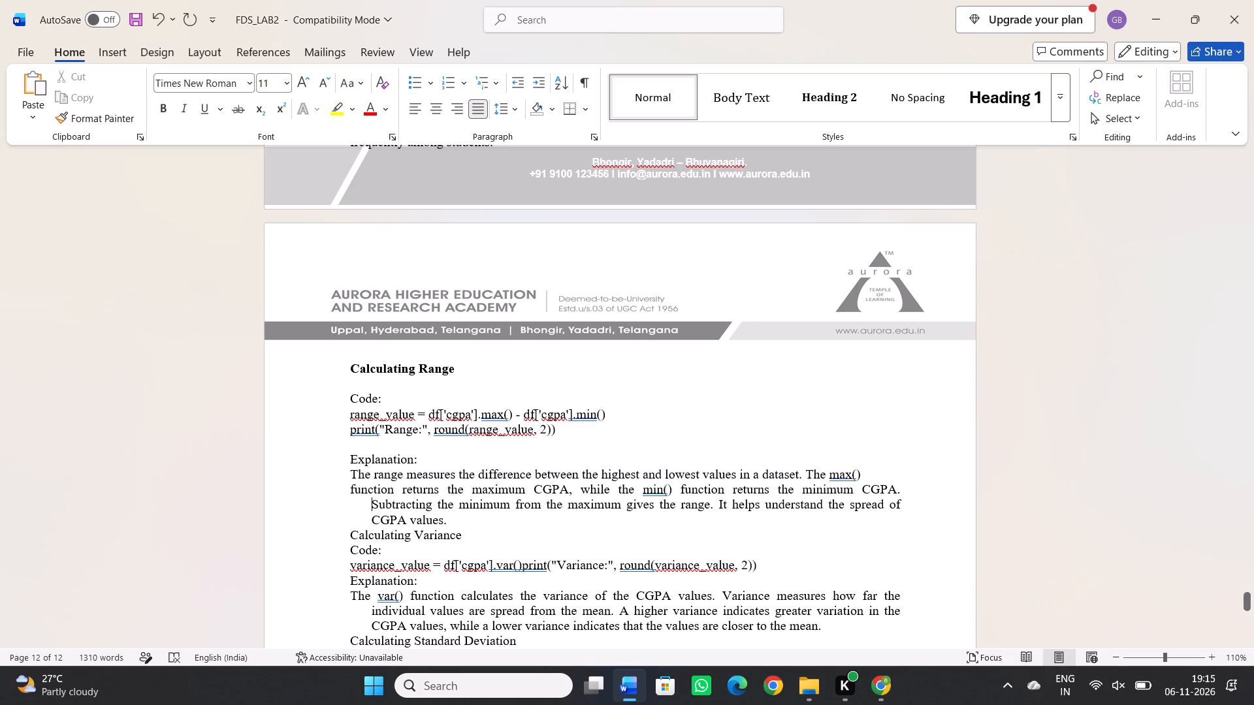
{"action": "left_click", "coordinate": [372, 518]}
{"action": "key", "text": "Return"}
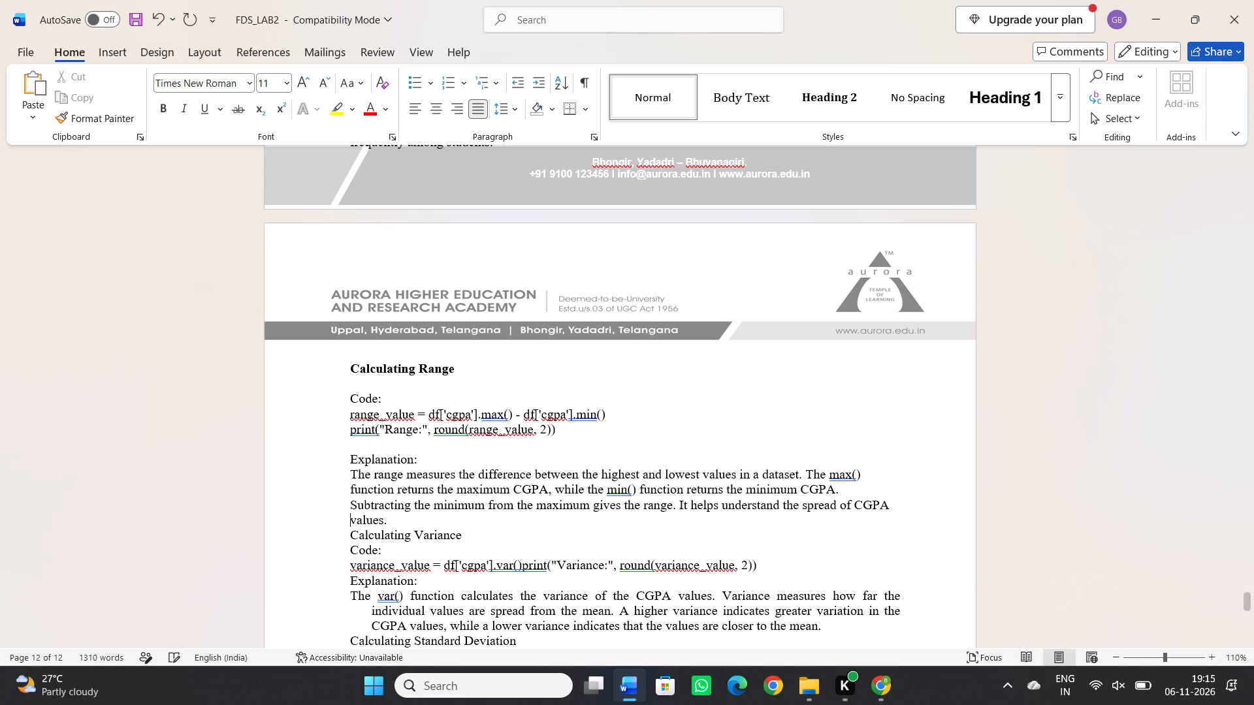
{"action": "left_click", "coordinate": [406, 522]}
{"action": "key", "text": "Return"}
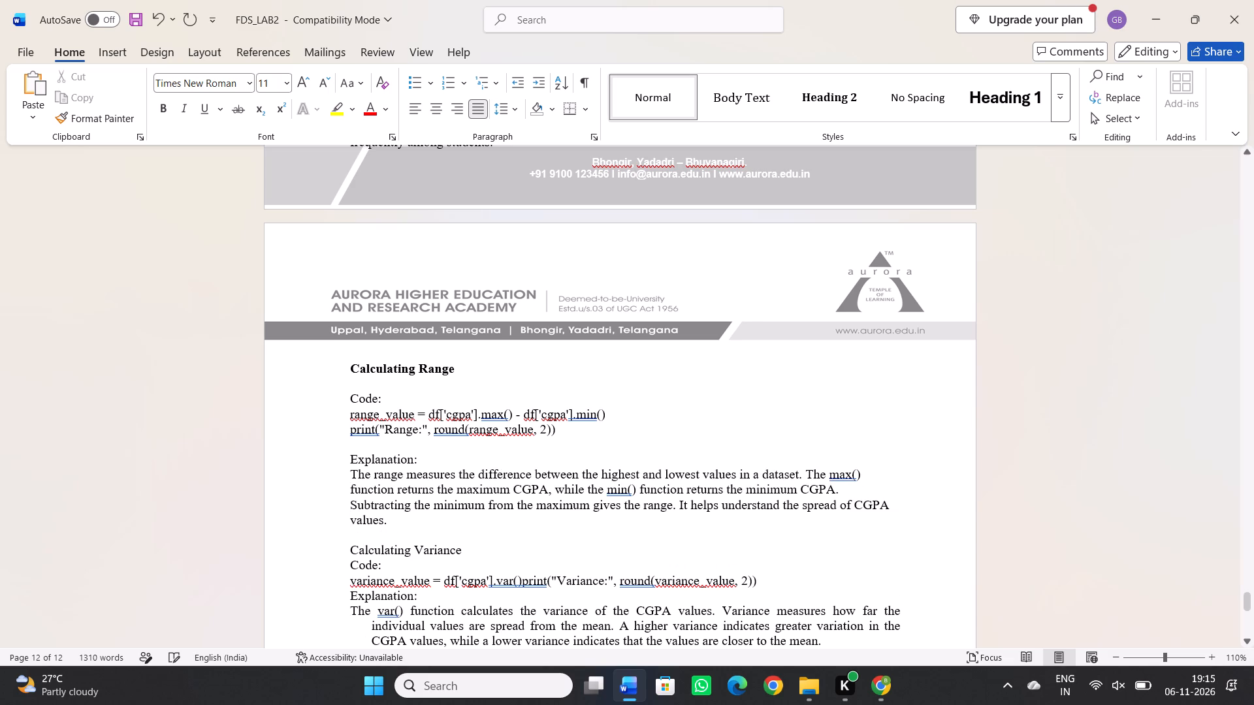
Bold the "Calculating Variance" heading, add a blank line below it, put its print statement on its own line and add a blank line before "Explanation:".
{"action": "left_click_drag", "start_coordinate": [476, 552], "coordinate": [342, 554]}
{"action": "key", "text": "ctrl+b"}
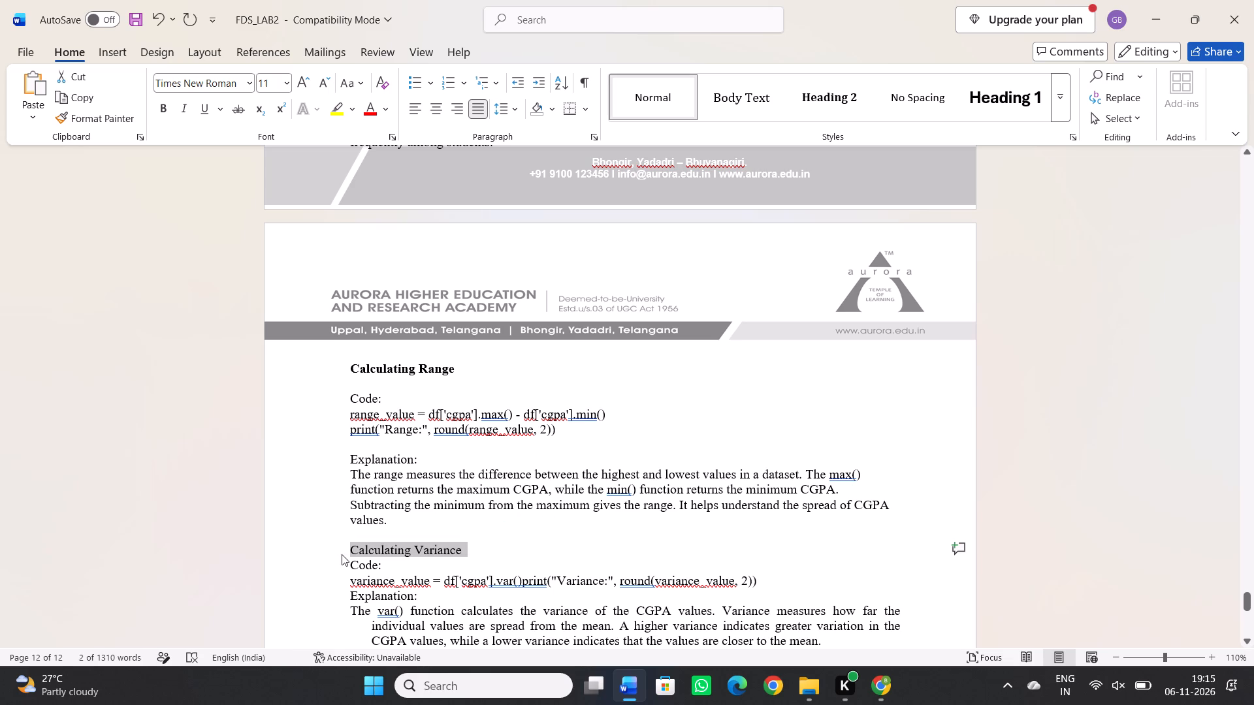
{"action": "scroll", "coordinate": [656, 463], "scroll_direction": "down", "scroll_amount": 1}
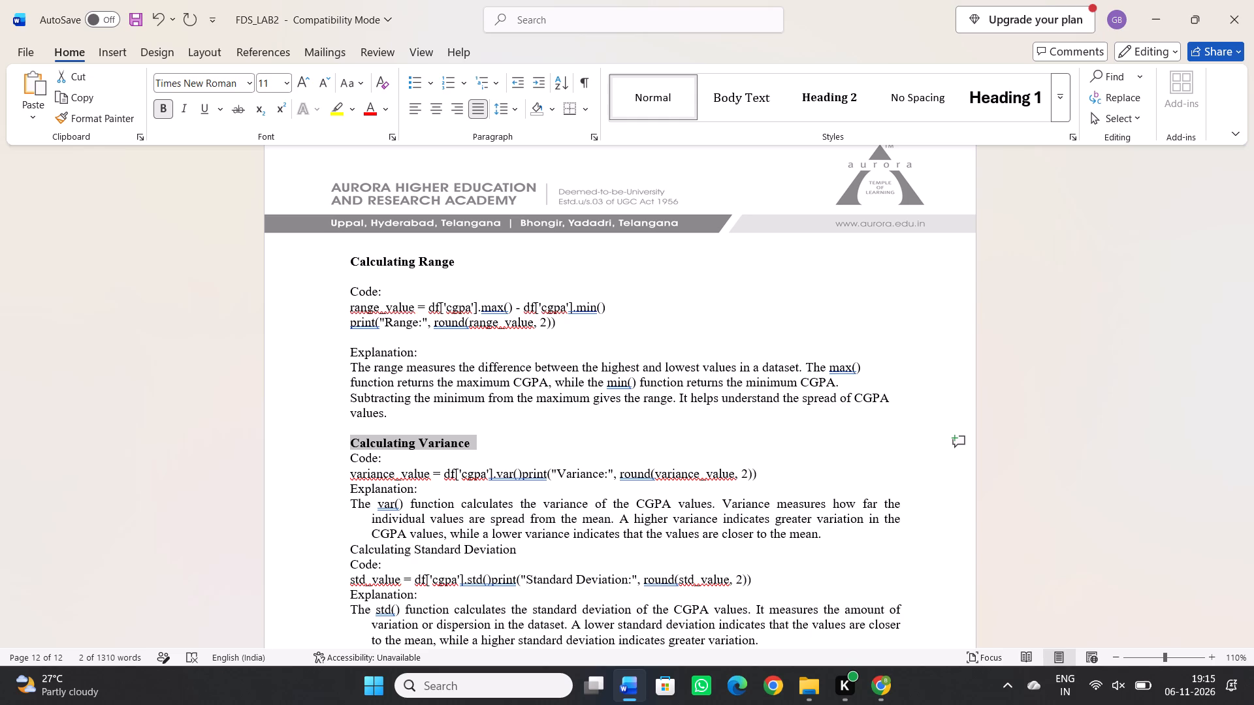
{"action": "left_click", "coordinate": [497, 436]}
{"action": "key", "text": "Return"}
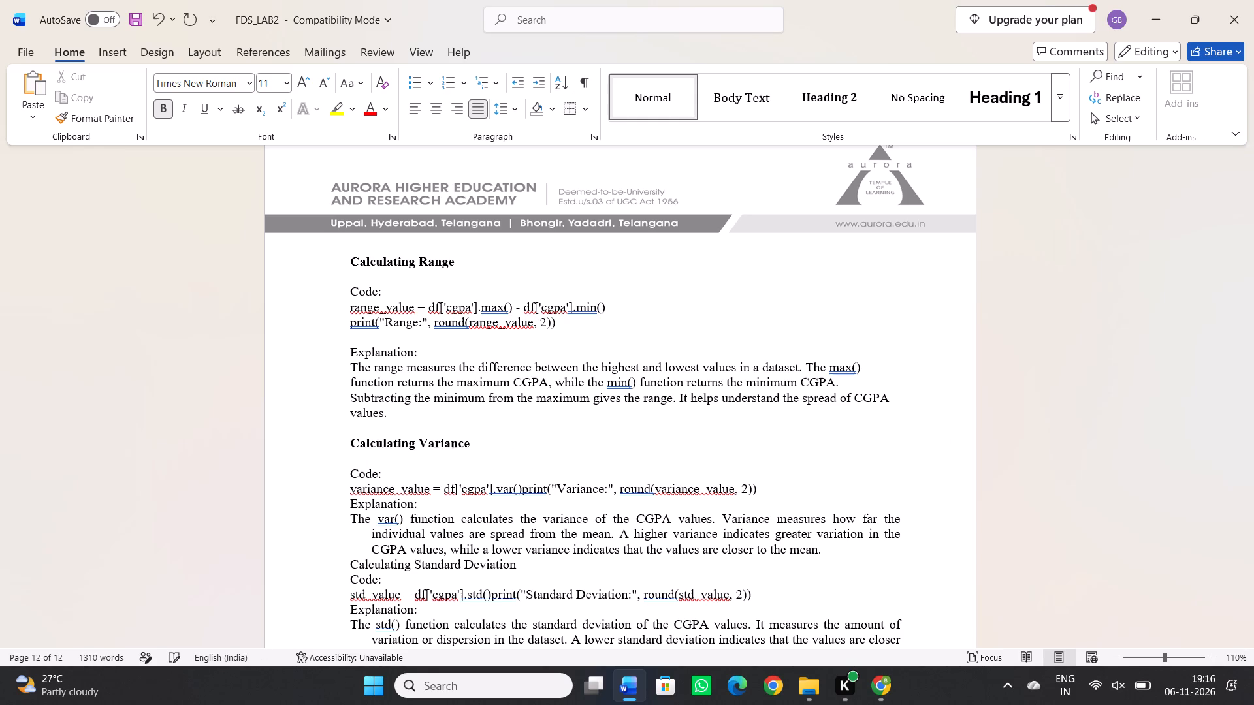
{"action": "left_click", "coordinate": [522, 487]}
{"action": "key", "text": "Return"}
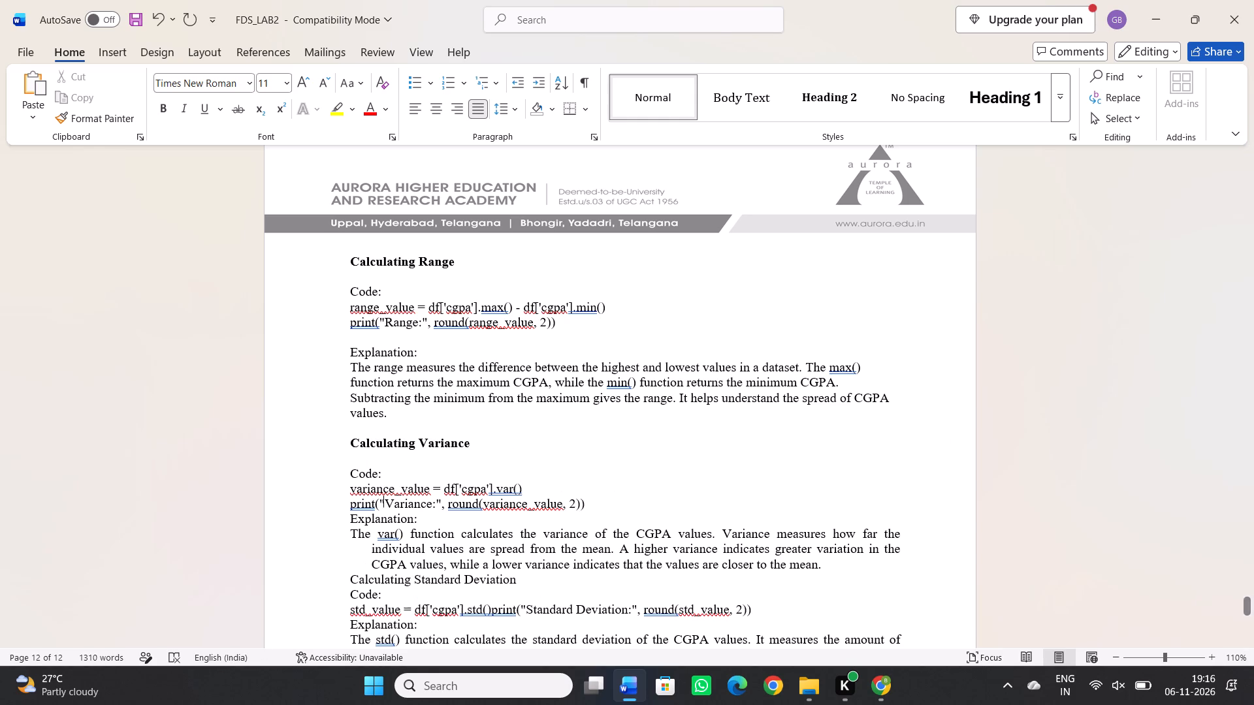
{"action": "left_click", "coordinate": [593, 498]}
{"action": "key", "text": "Return"}
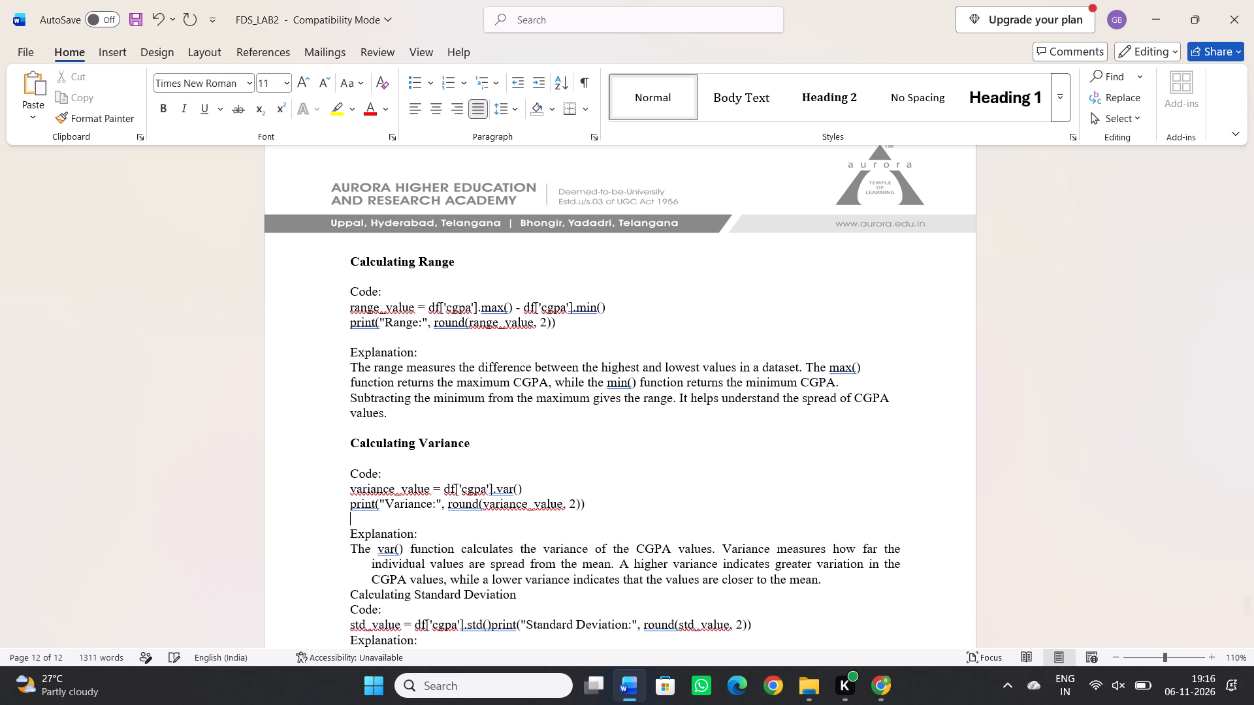
Break the var() explanation's indented lines into separate lines flush with the margin and add a blank line before "Calculating Standard Deviation".
{"action": "scroll", "coordinate": [593, 498], "scroll_direction": "down", "scroll_amount": 2}
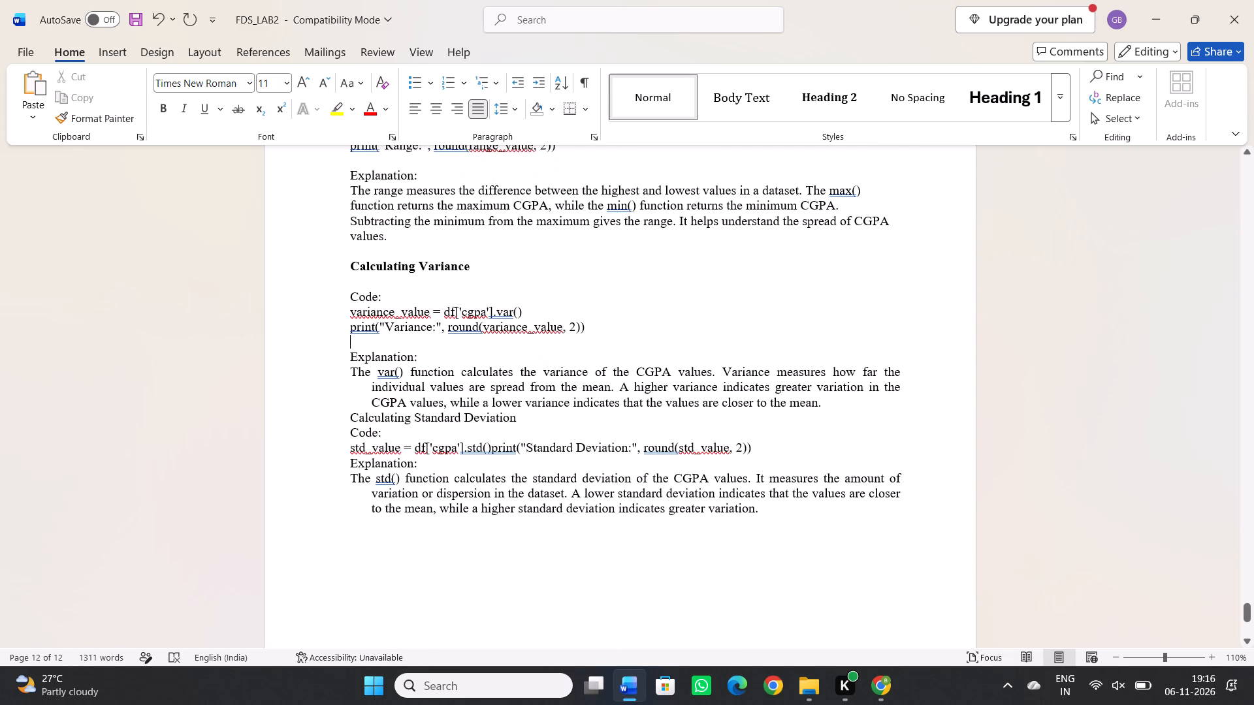
{"action": "left_click", "coordinate": [373, 393]}
{"action": "key", "text": "Return"}
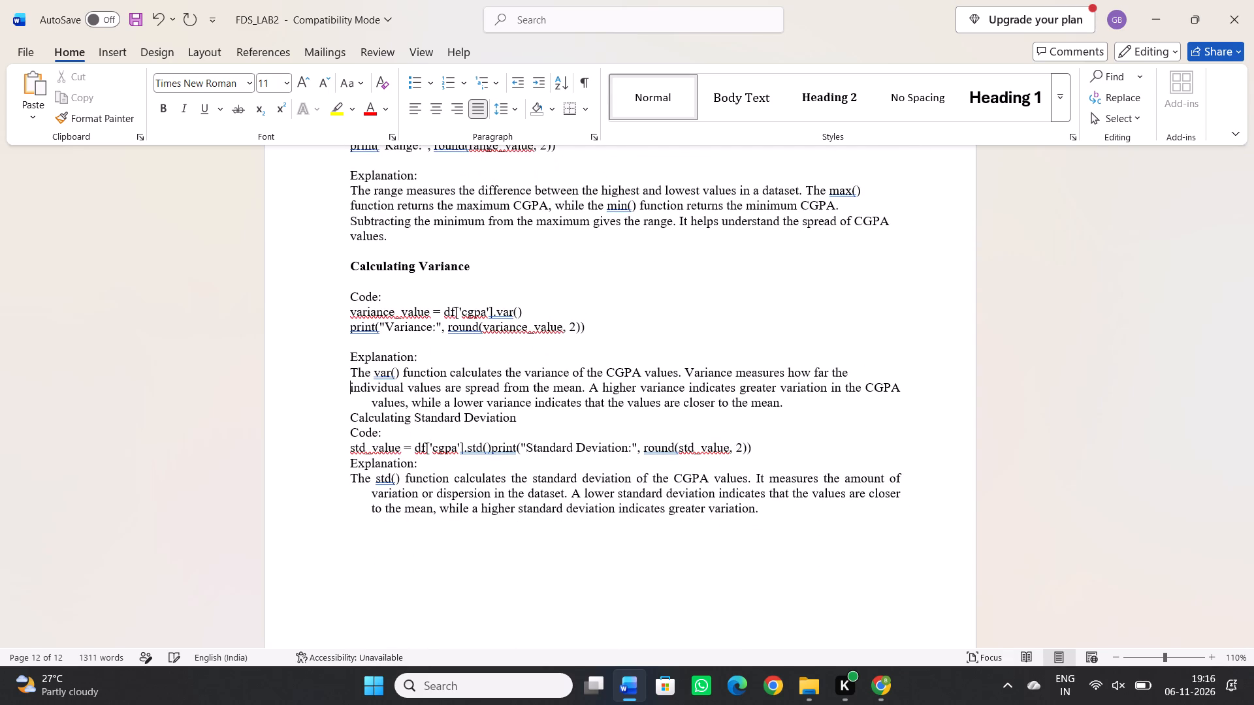
{"action": "left_click", "coordinate": [372, 405]}
{"action": "key", "text": "Return"}
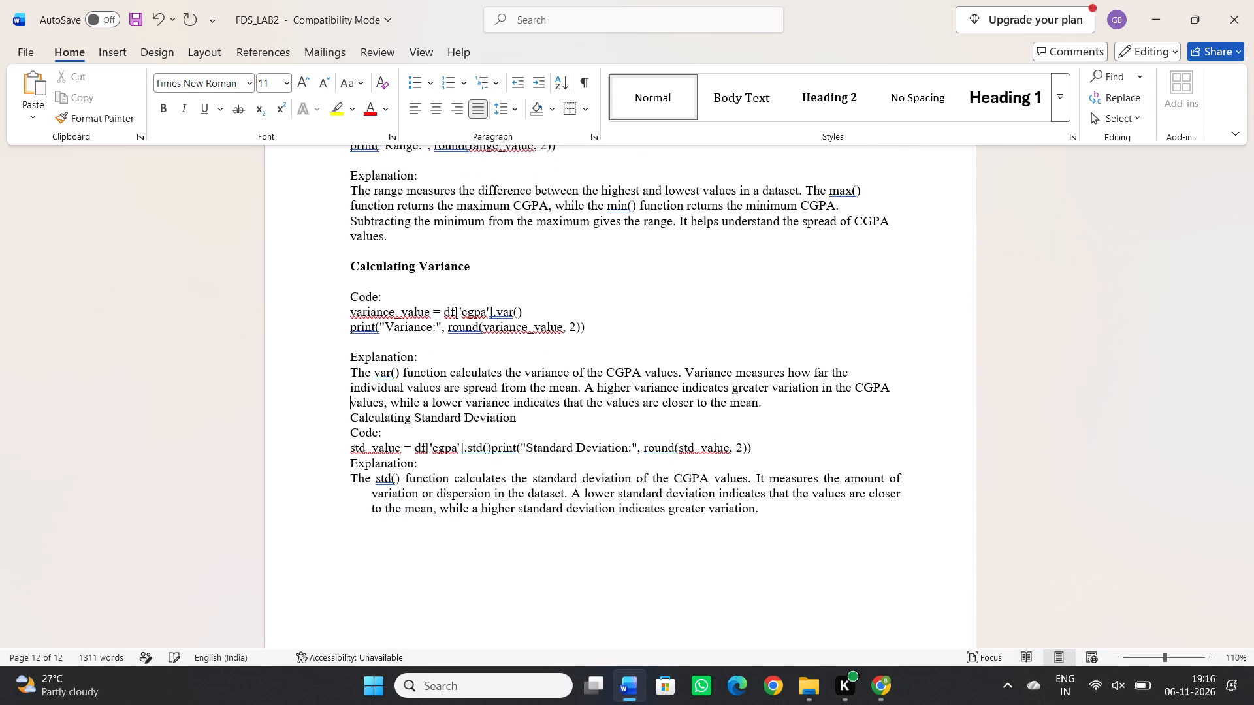
{"action": "left_click", "coordinate": [804, 401]}
{"action": "key", "text": "Return"}
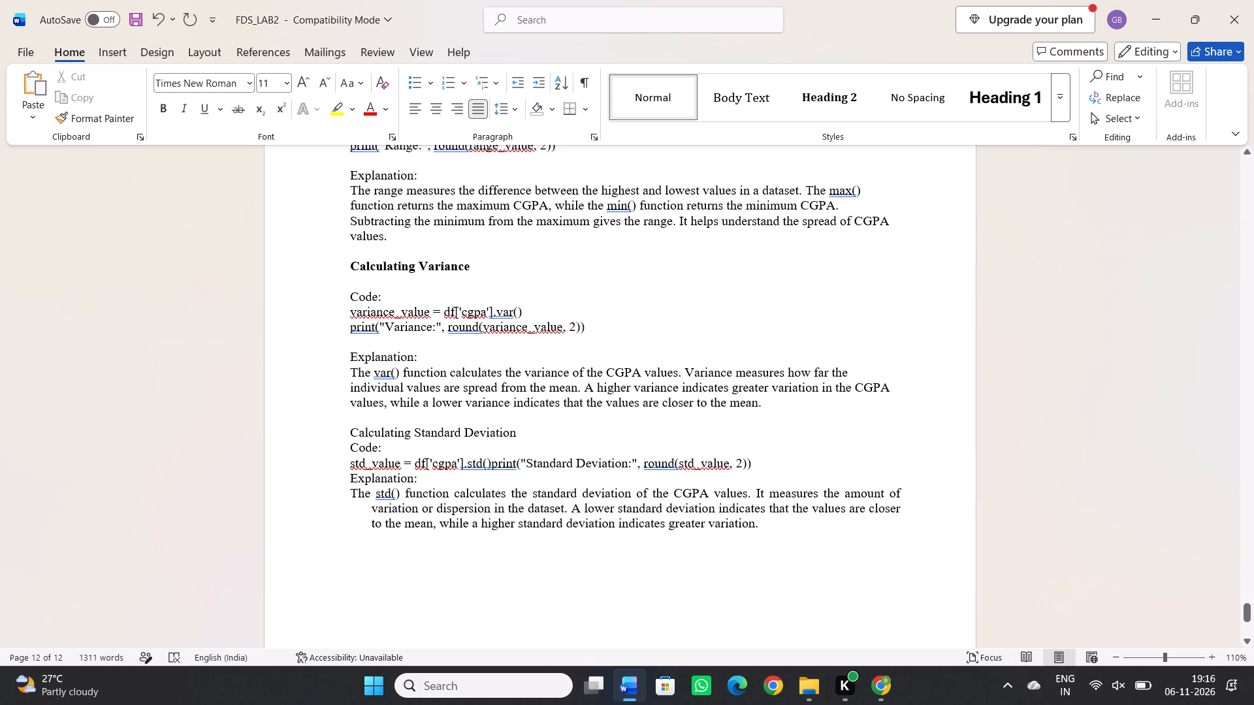
Bold the "Calculating Standard Deviation" heading, add a blank line below it, put its print statement on its own line and add a blank line before "Explanation:".
{"action": "left_click_drag", "start_coordinate": [566, 432], "coordinate": [347, 435]}
{"action": "key", "text": "ctrl+b"}
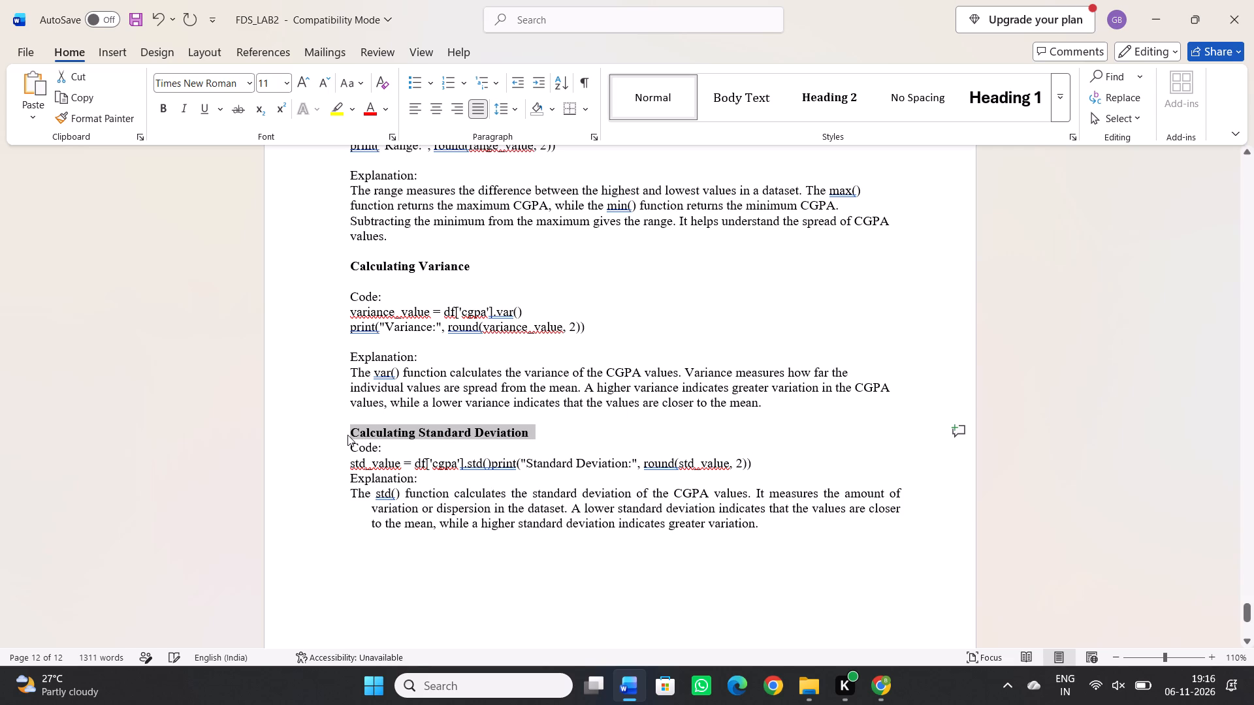
{"action": "left_click", "coordinate": [560, 433]}
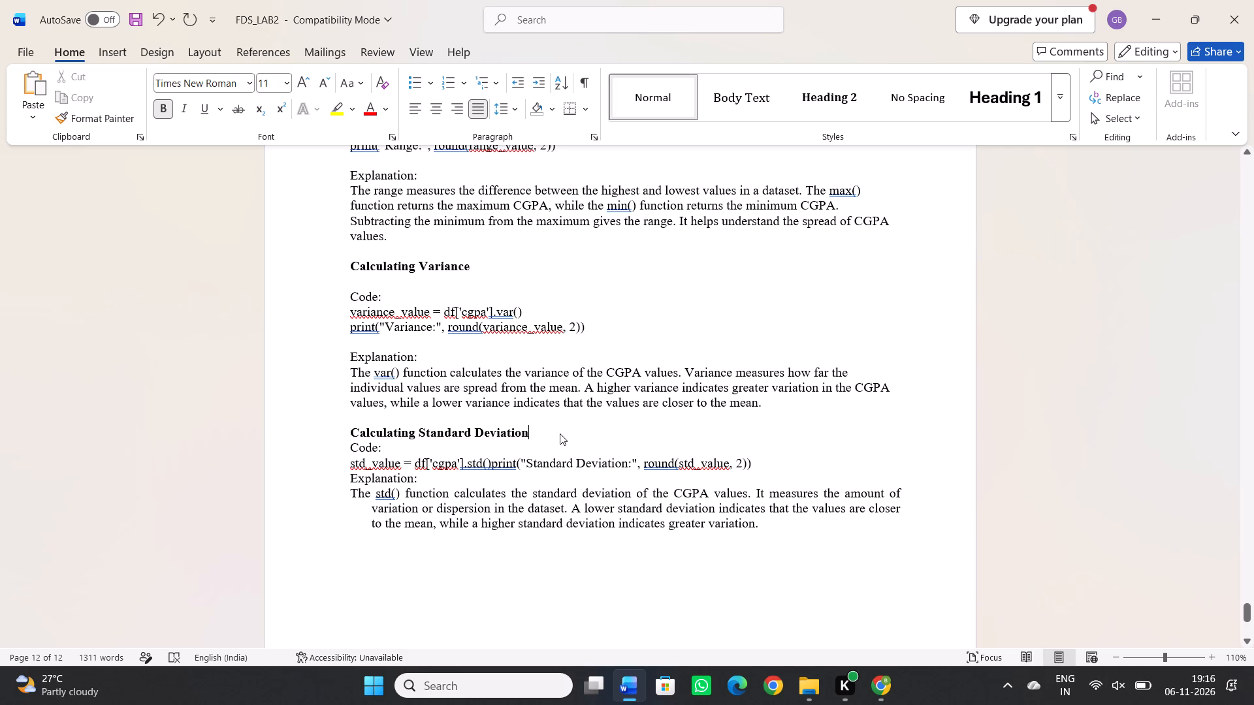
{"action": "key", "text": "Return"}
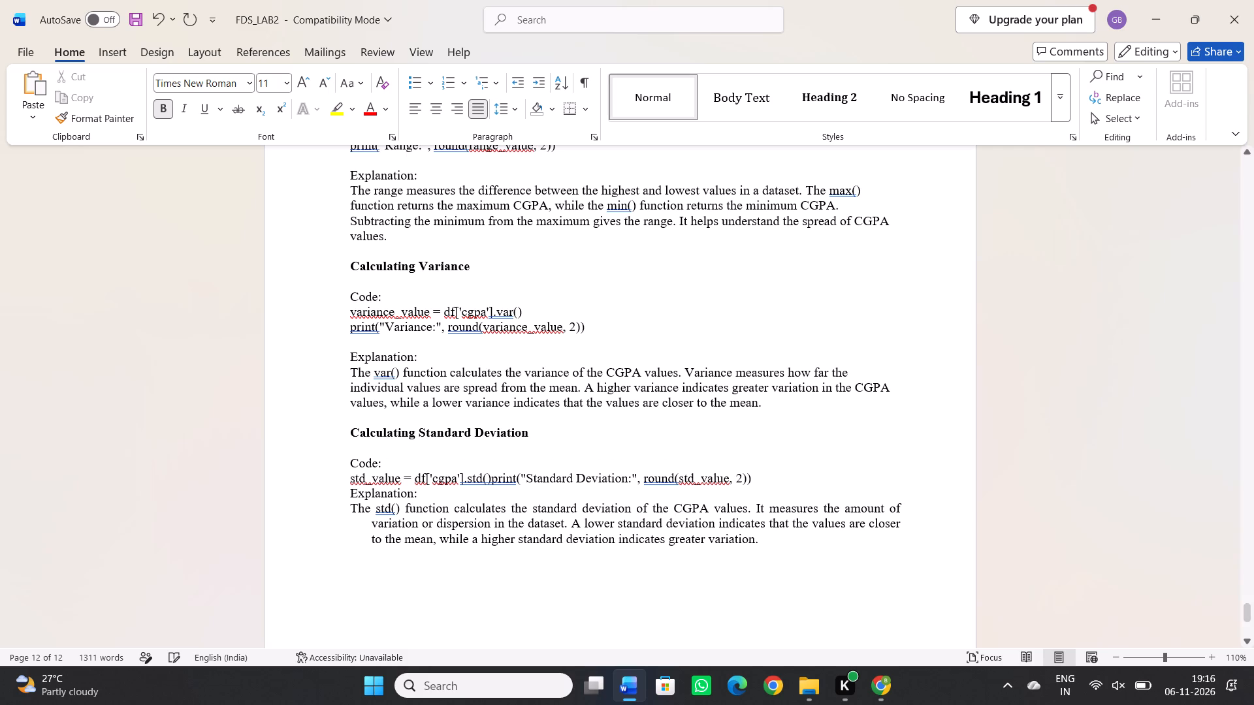
{"action": "left_click", "coordinate": [493, 476]}
{"action": "key", "text": "Return"}
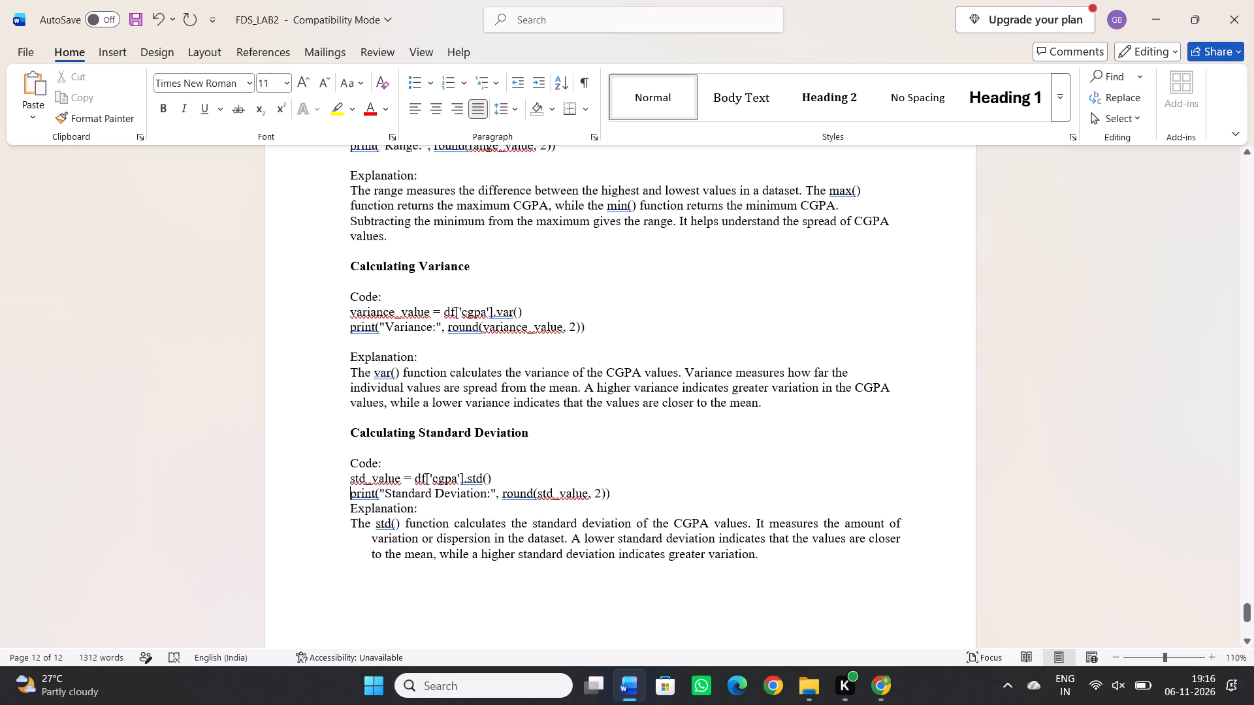
{"action": "left_click", "coordinate": [623, 486]}
{"action": "key", "text": "Return"}
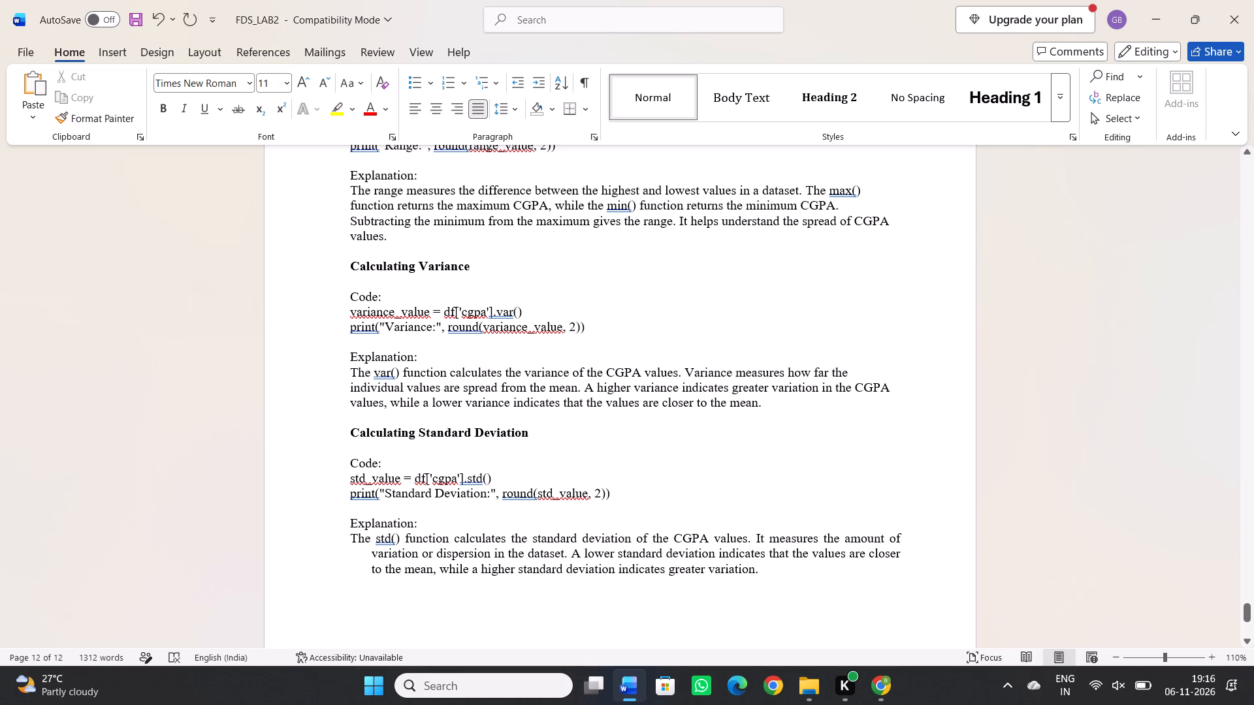
Break the std() explanation's indented lines into separate lines flush with the margin.
{"action": "left_click", "coordinate": [368, 552]}
{"action": "key", "text": "Return"}
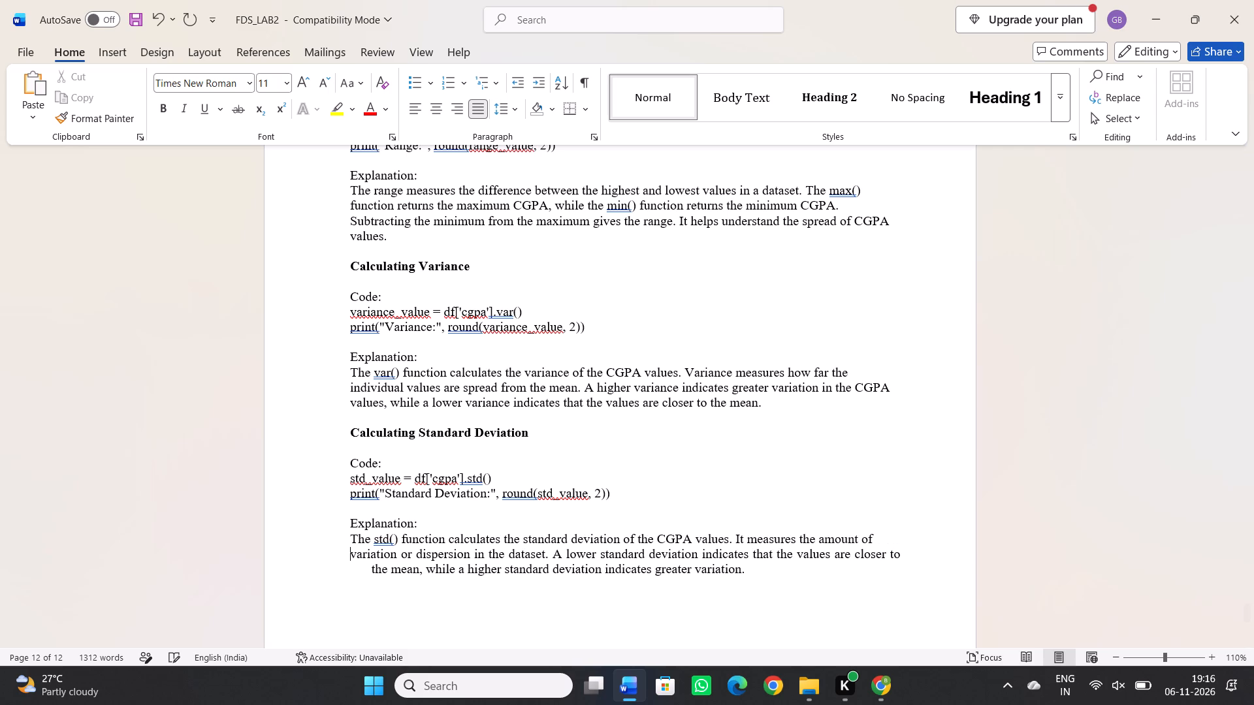
{"action": "left_click", "coordinate": [372, 568]}
{"action": "key", "text": "Return"}
{"action": "scroll", "coordinate": [372, 568], "scroll_direction": "down", "scroll_amount": 7}
{"action": "scroll", "coordinate": [372, 568], "scroll_direction": "up", "scroll_amount": 4}
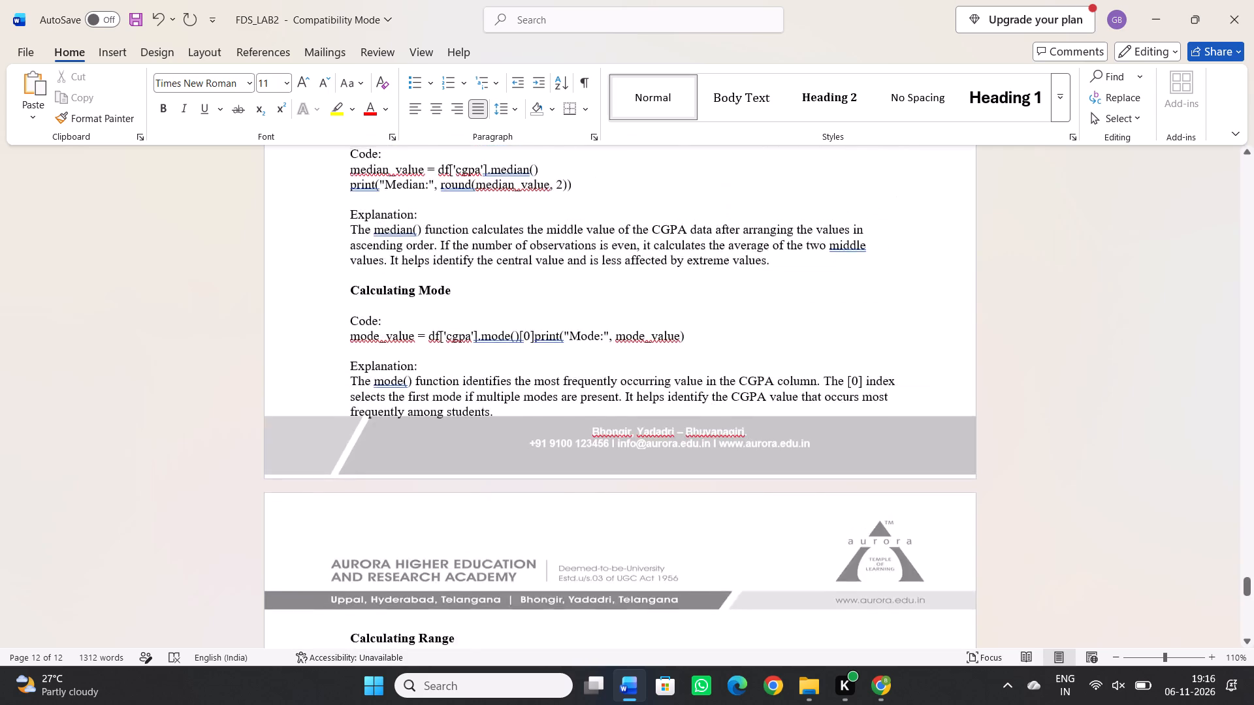
{"action": "scroll", "coordinate": [372, 568], "scroll_direction": "up", "scroll_amount": 18}
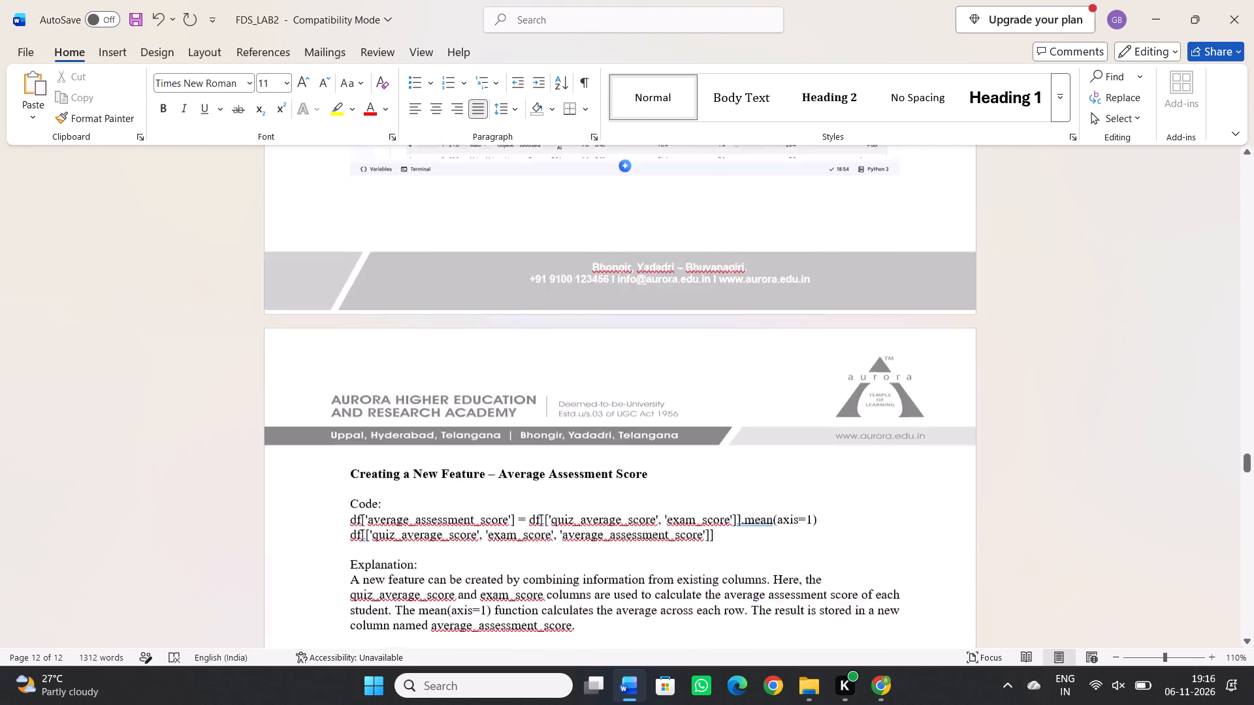
{"action": "scroll", "coordinate": [372, 568], "scroll_direction": "up", "scroll_amount": 20}
{"action": "scroll", "coordinate": [372, 568], "scroll_direction": "up", "scroll_amount": 3}
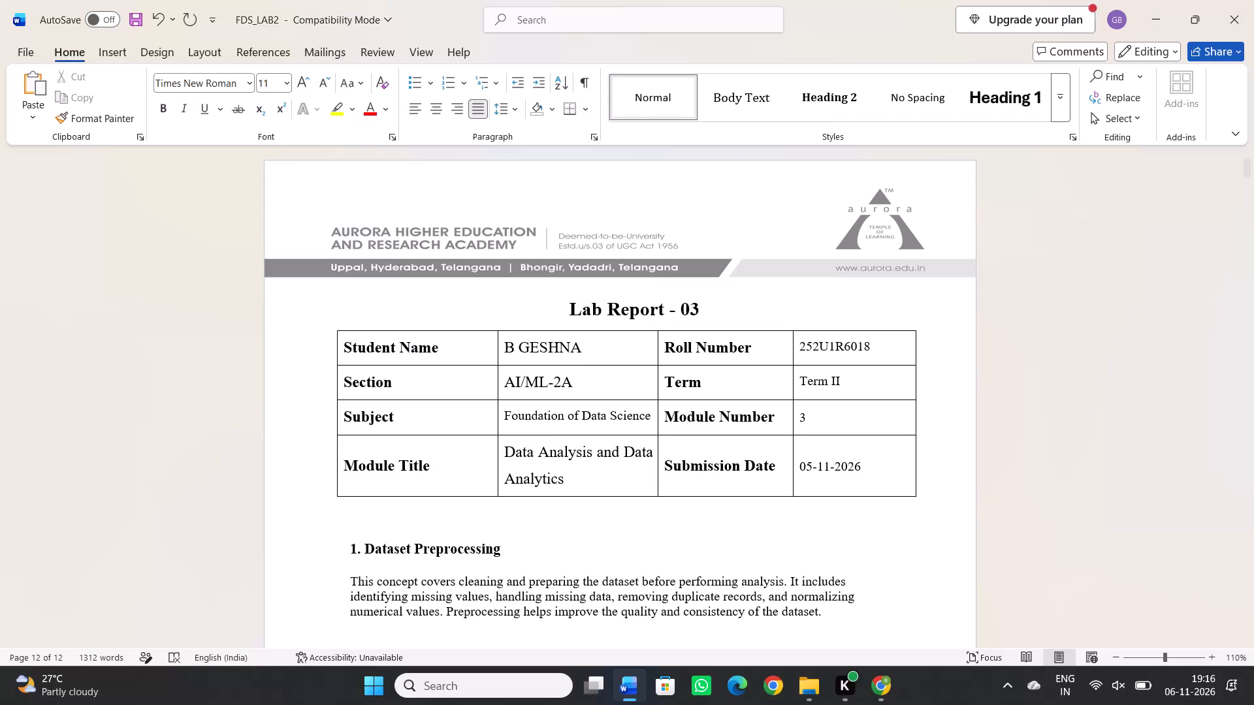
{"action": "key", "text": "F12"}
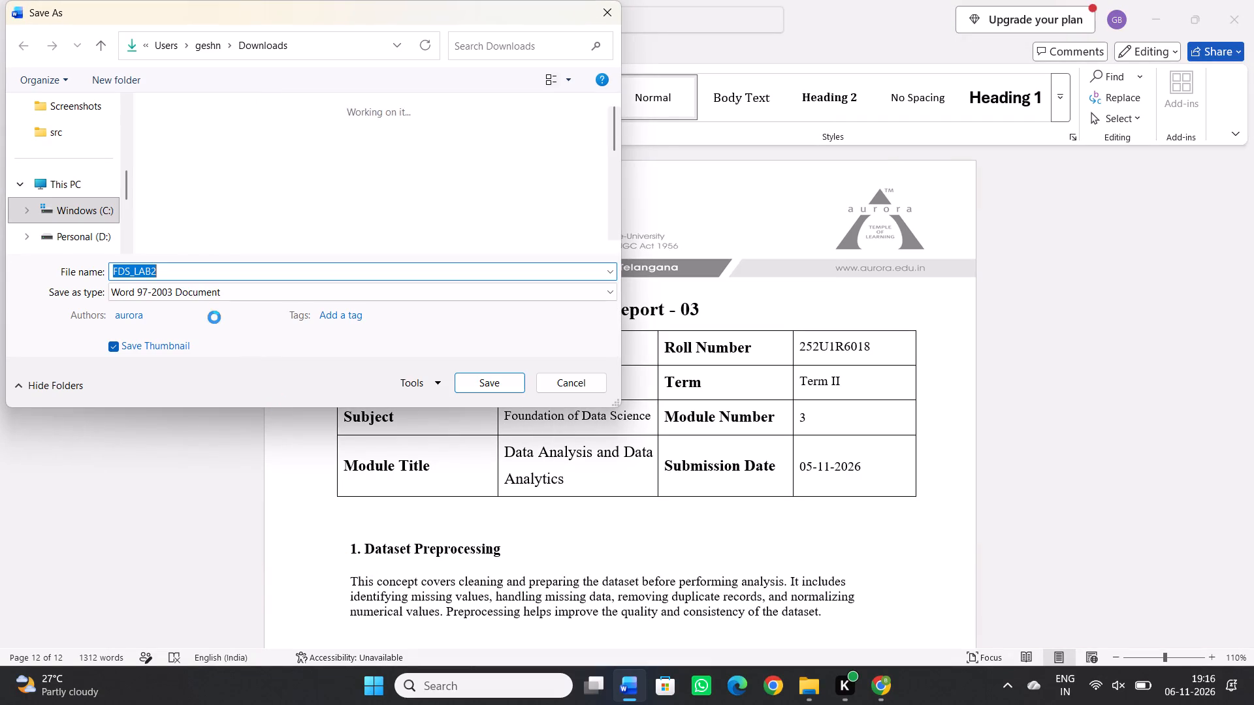
{"action": "left_click", "coordinate": [176, 270]}
{"action": "key", "text": "BackSpace"}
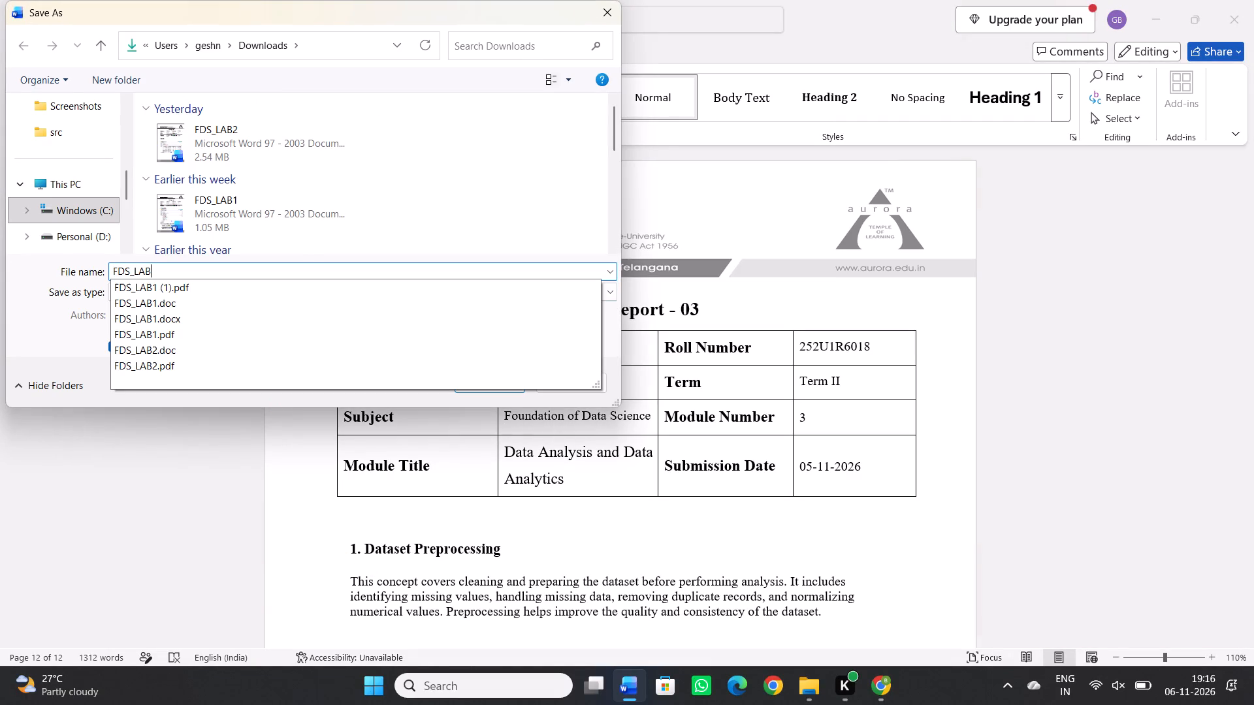
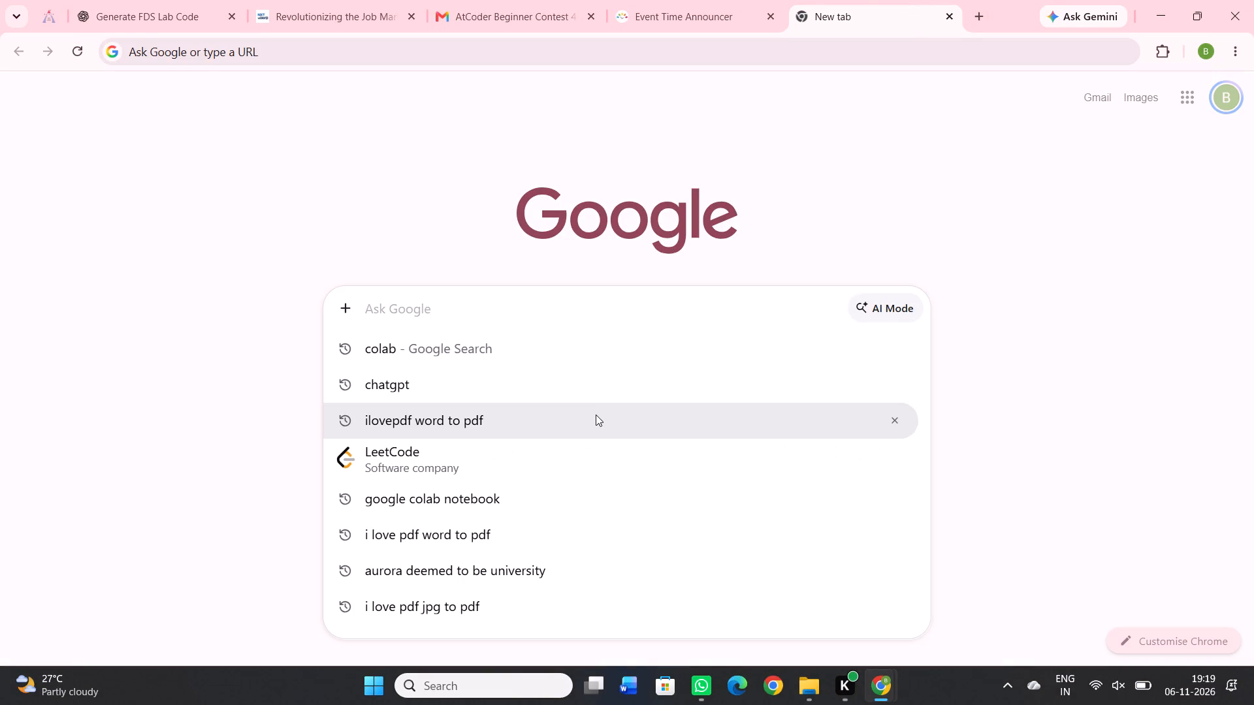
{"action": "left_click", "coordinate": [596, 415]}
{"action": "left_click", "coordinate": [440, 276]}
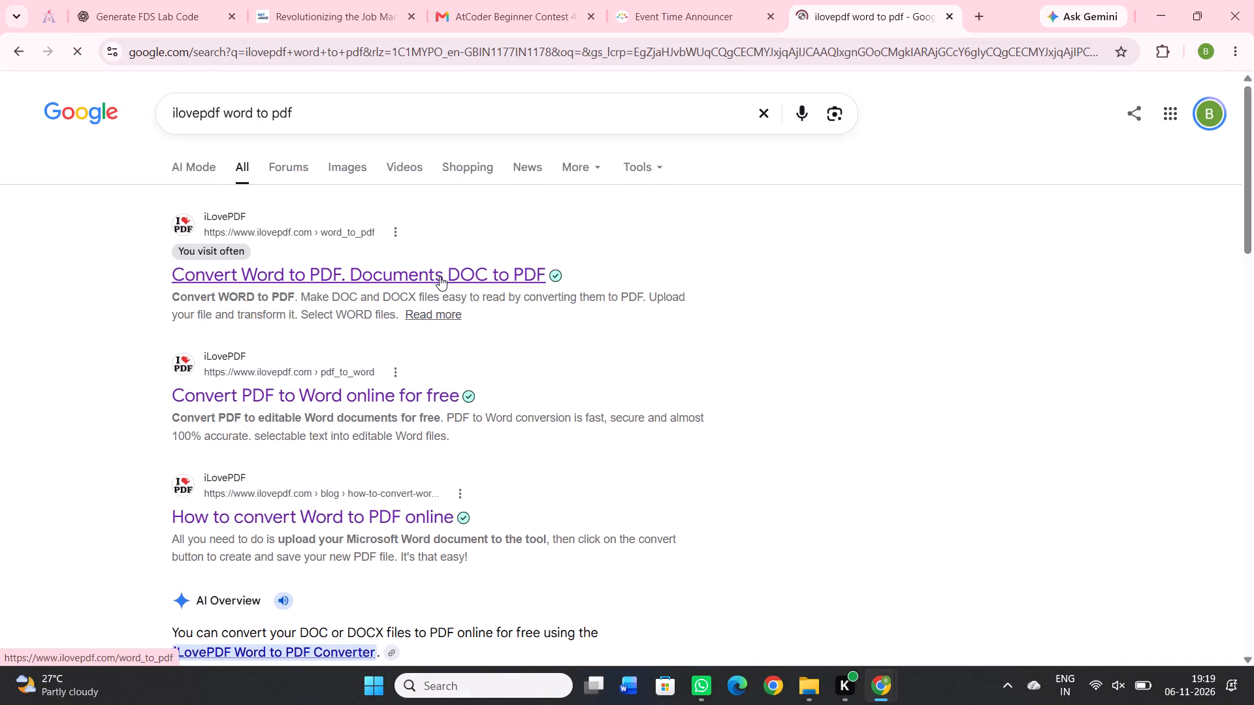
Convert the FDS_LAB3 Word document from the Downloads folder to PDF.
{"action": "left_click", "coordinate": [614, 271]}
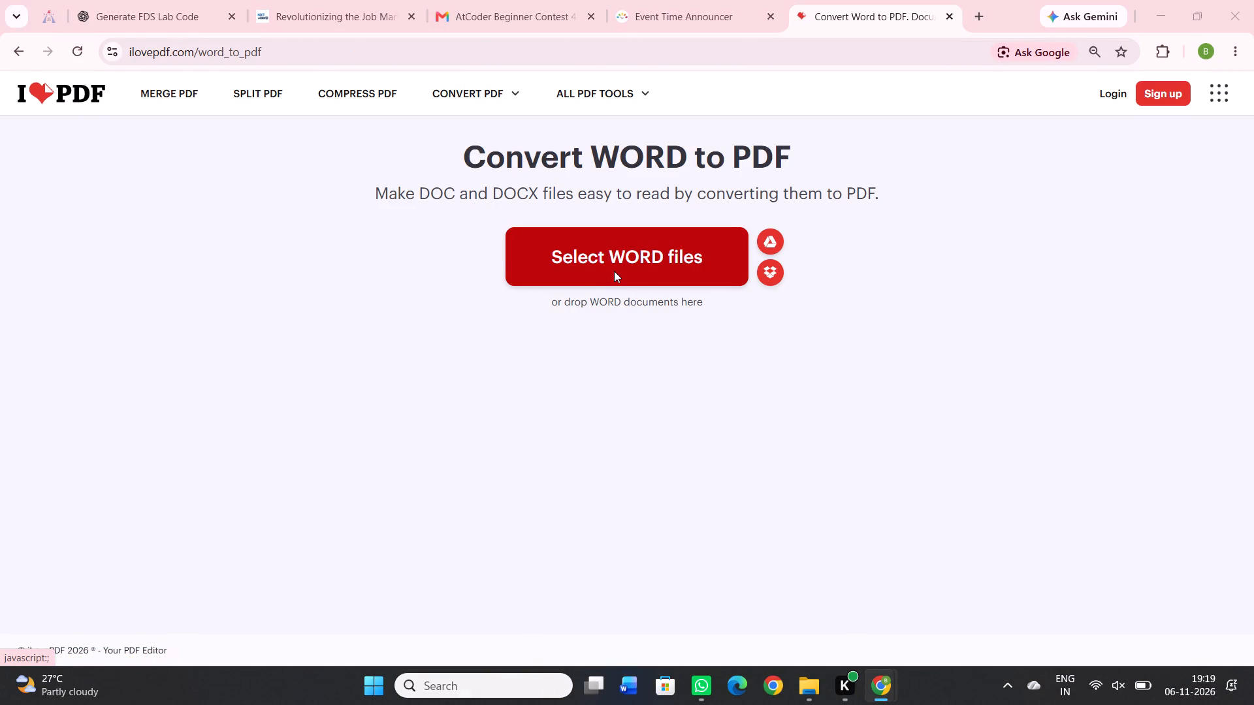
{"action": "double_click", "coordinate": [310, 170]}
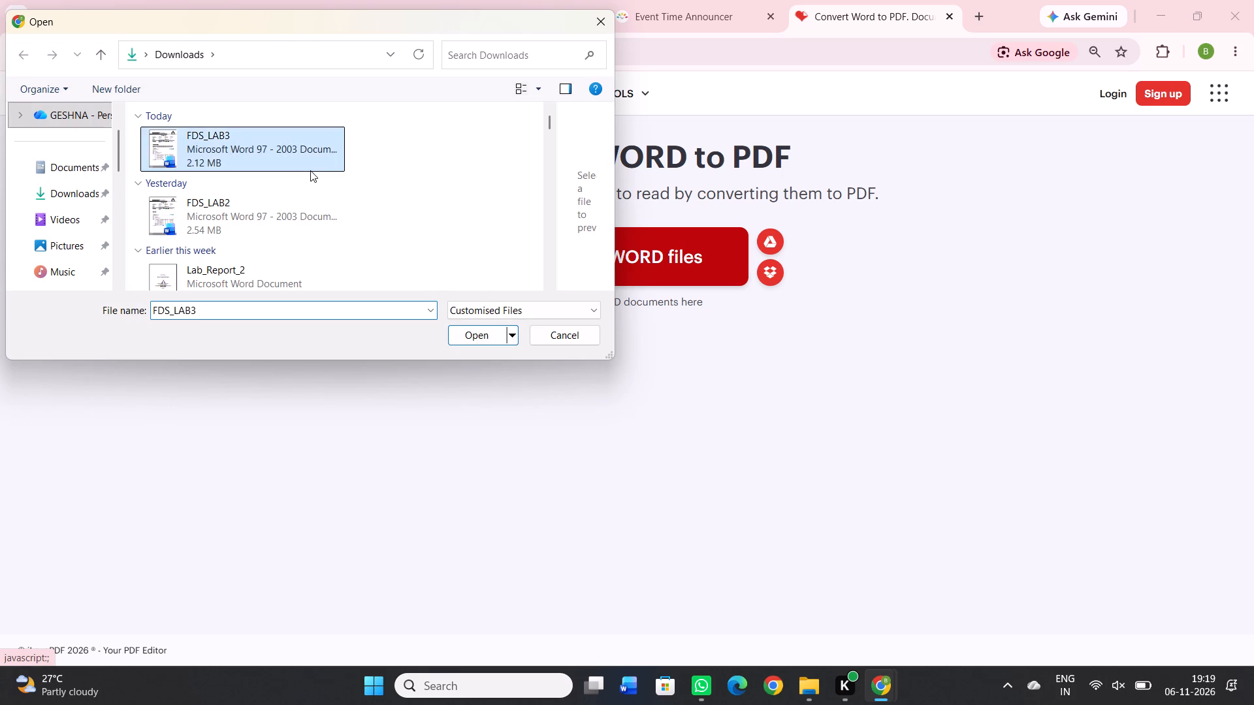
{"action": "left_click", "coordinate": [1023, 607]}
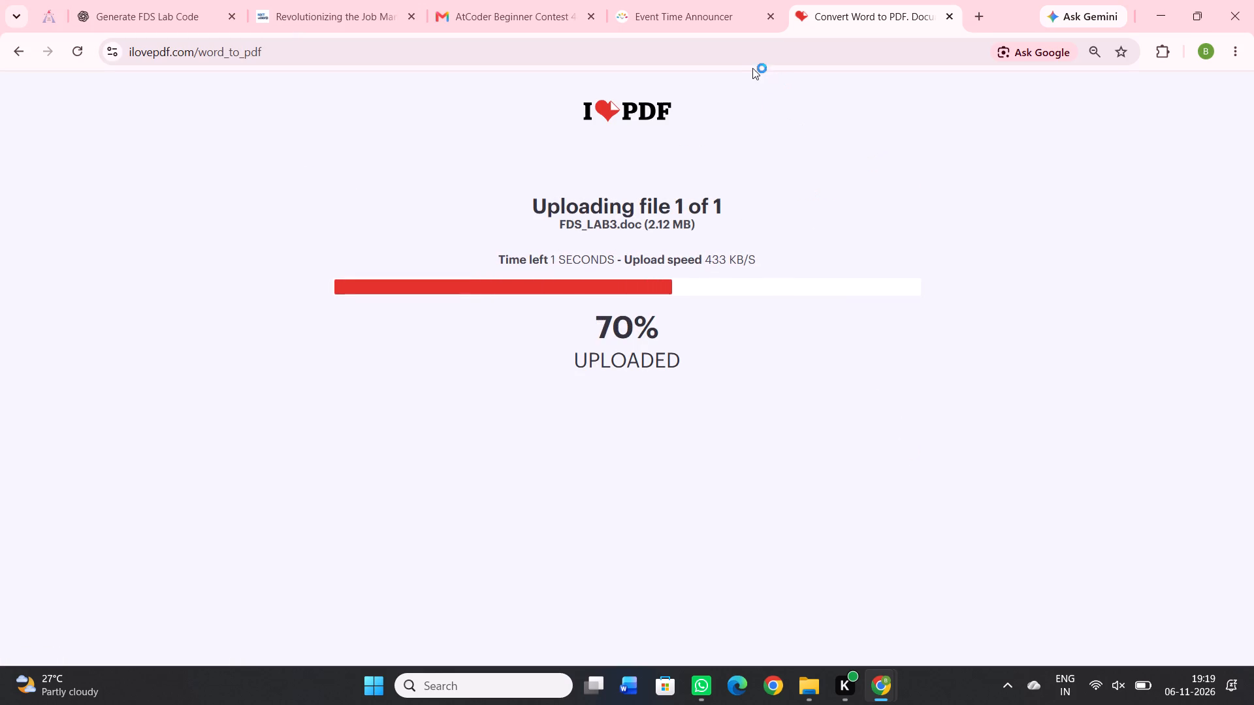
Open the FDS_LAB3 Word document from Downloads, change its Submission Date to 06-11-2026, save it and close it.
{"action": "left_click", "coordinate": [802, 690]}
{"action": "scroll", "coordinate": [428, 341], "scroll_direction": "up", "scroll_amount": 5}
{"action": "left_click", "coordinate": [428, 341]}
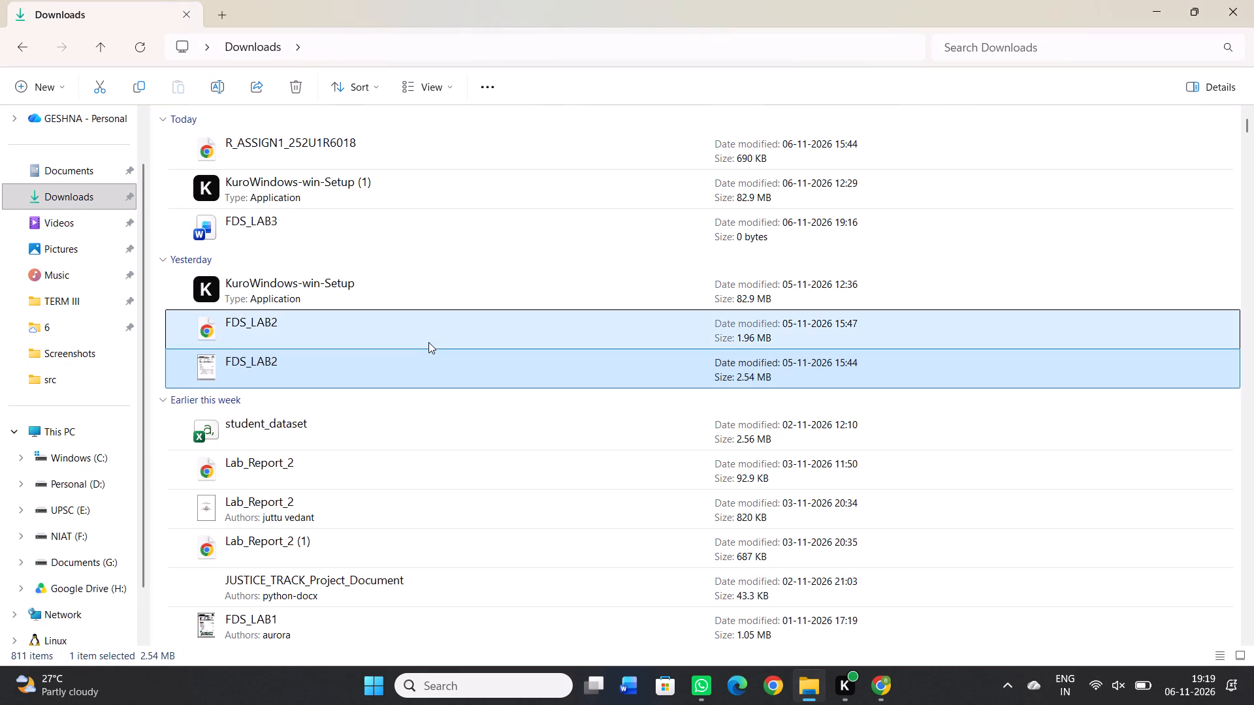
{"action": "double_click", "coordinate": [351, 214]}
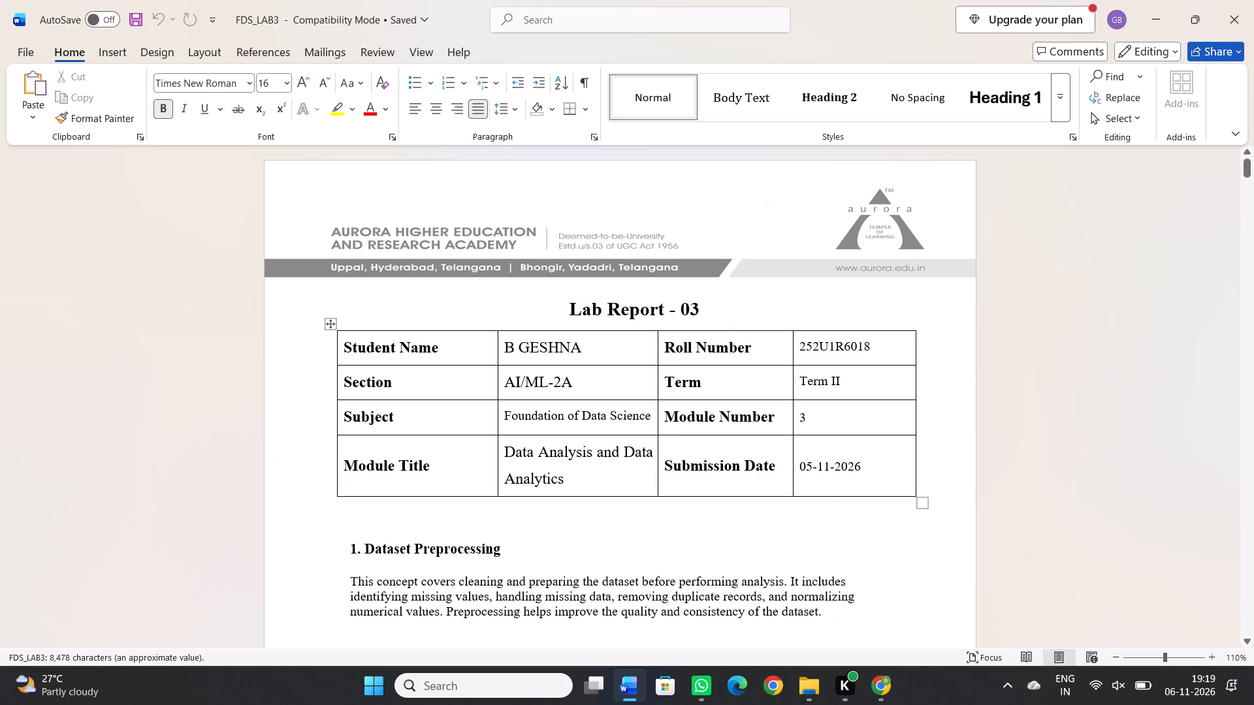
{"action": "left_click", "coordinate": [812, 463]}
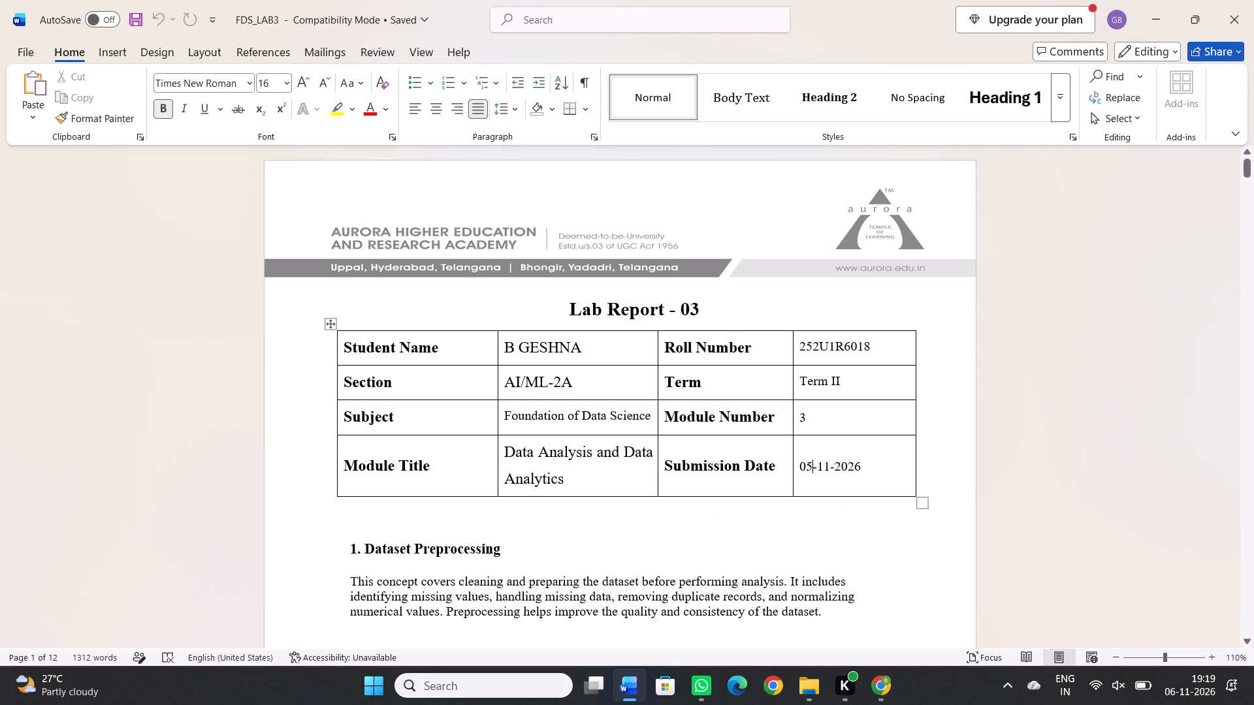
{"action": "key", "text": "BackSpace"}
{"action": "key", "text": "6"}
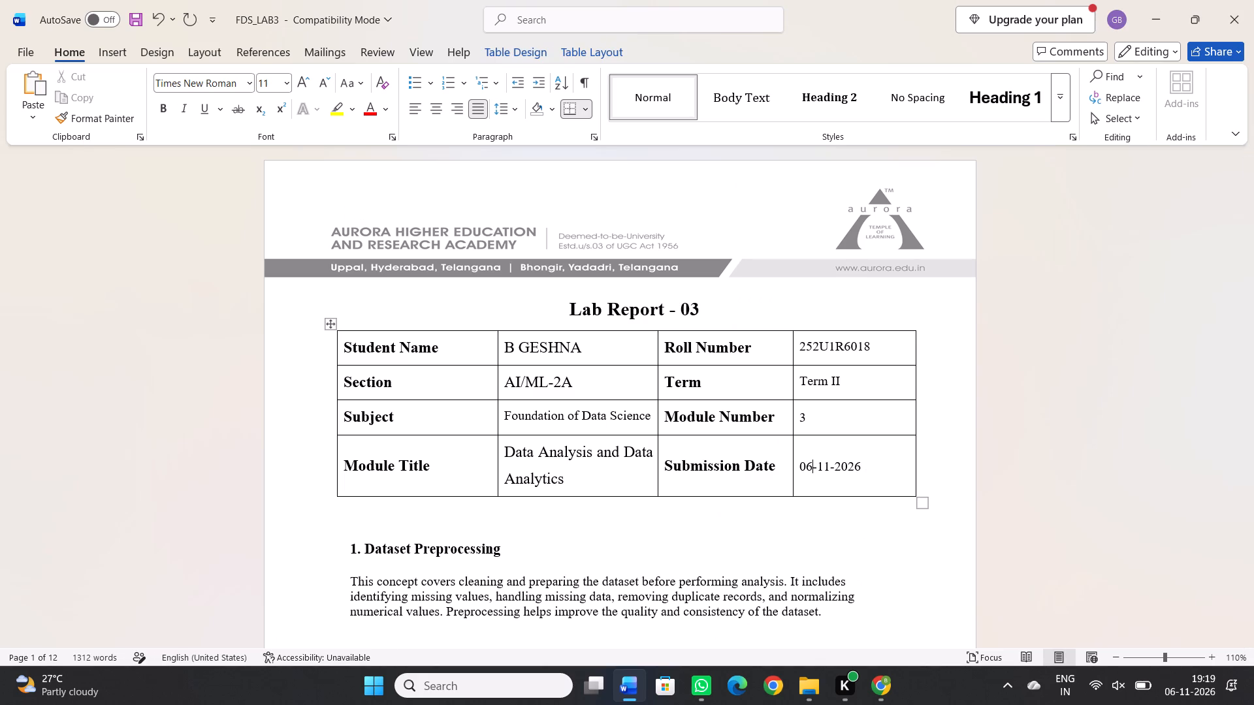
{"action": "key", "text": "ctrl+s"}
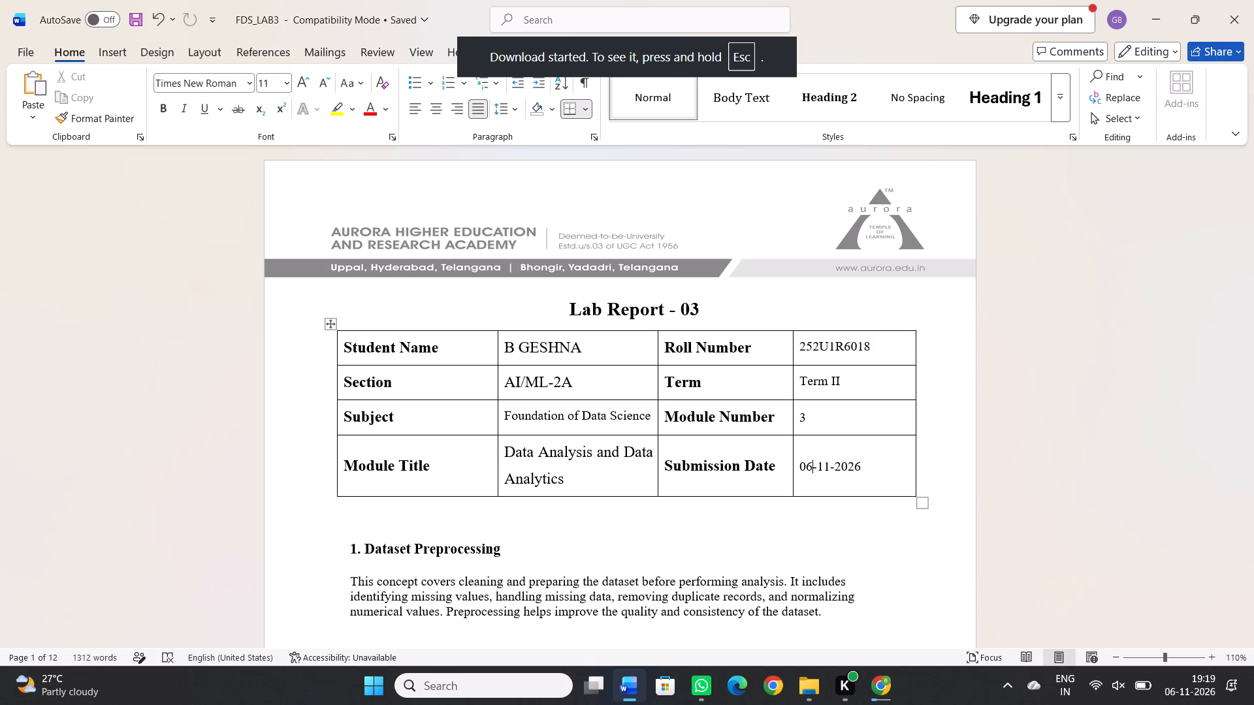
{"action": "left_click", "coordinate": [1253, 0]}
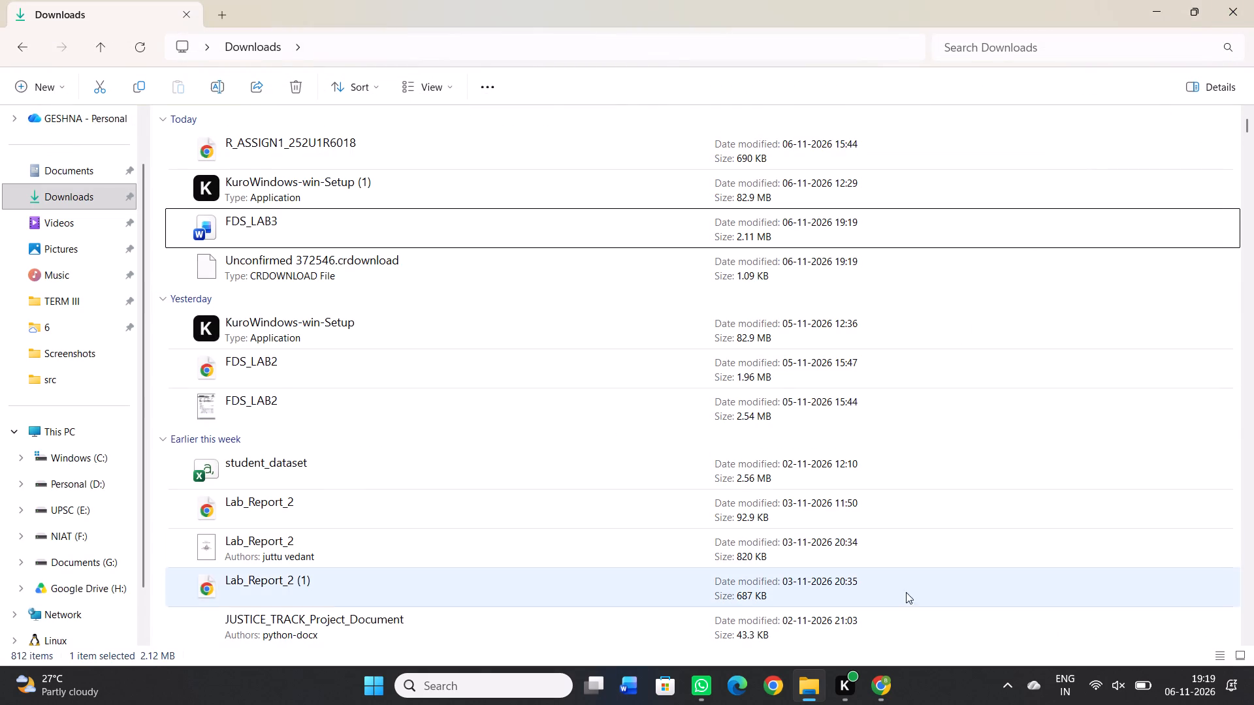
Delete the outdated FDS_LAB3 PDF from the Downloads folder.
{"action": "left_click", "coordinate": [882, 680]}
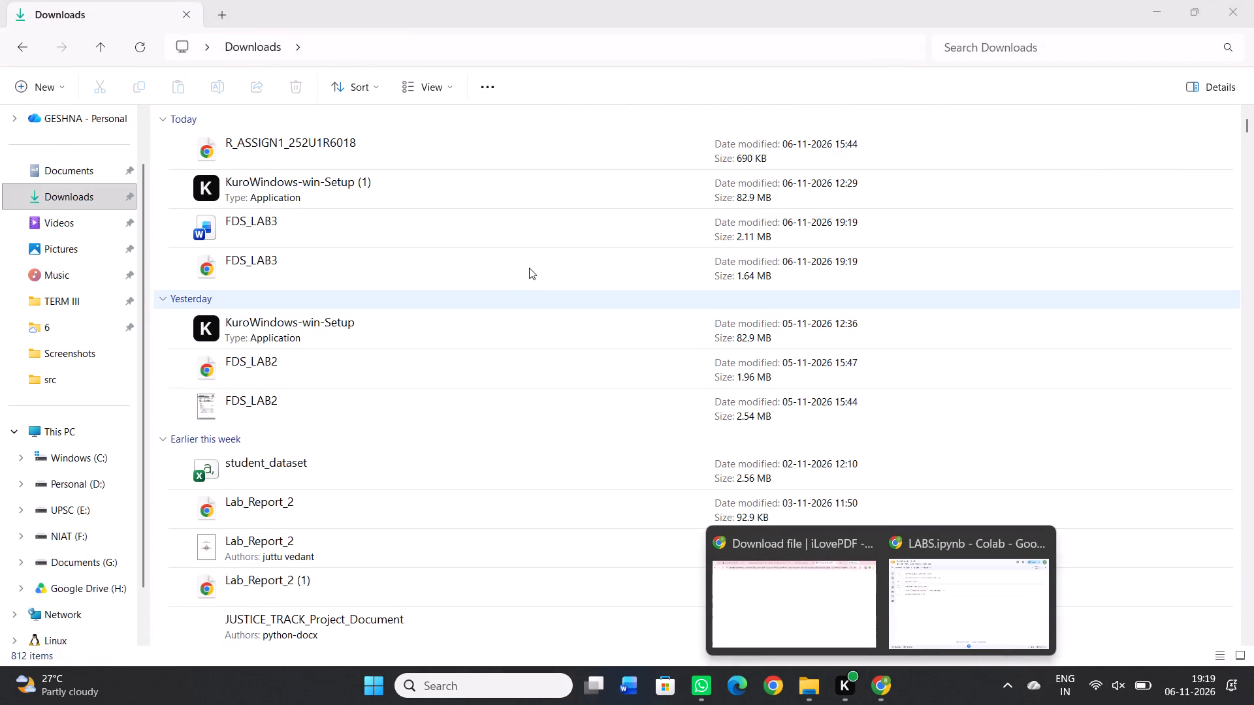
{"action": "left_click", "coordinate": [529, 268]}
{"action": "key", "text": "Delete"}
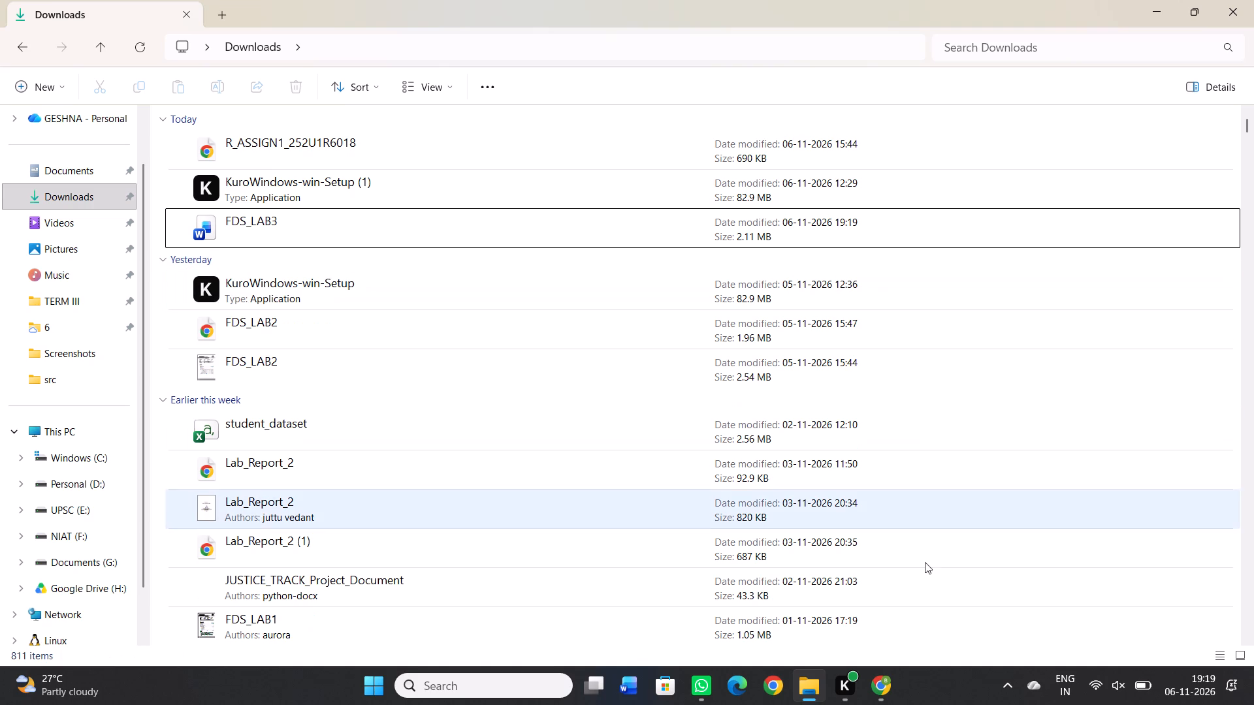
Return to iLovePDF, convert the corrected FDS_LAB3 Word document to PDF and download it.
{"action": "left_click", "coordinate": [871, 697]}
{"action": "left_click", "coordinate": [861, 586]}
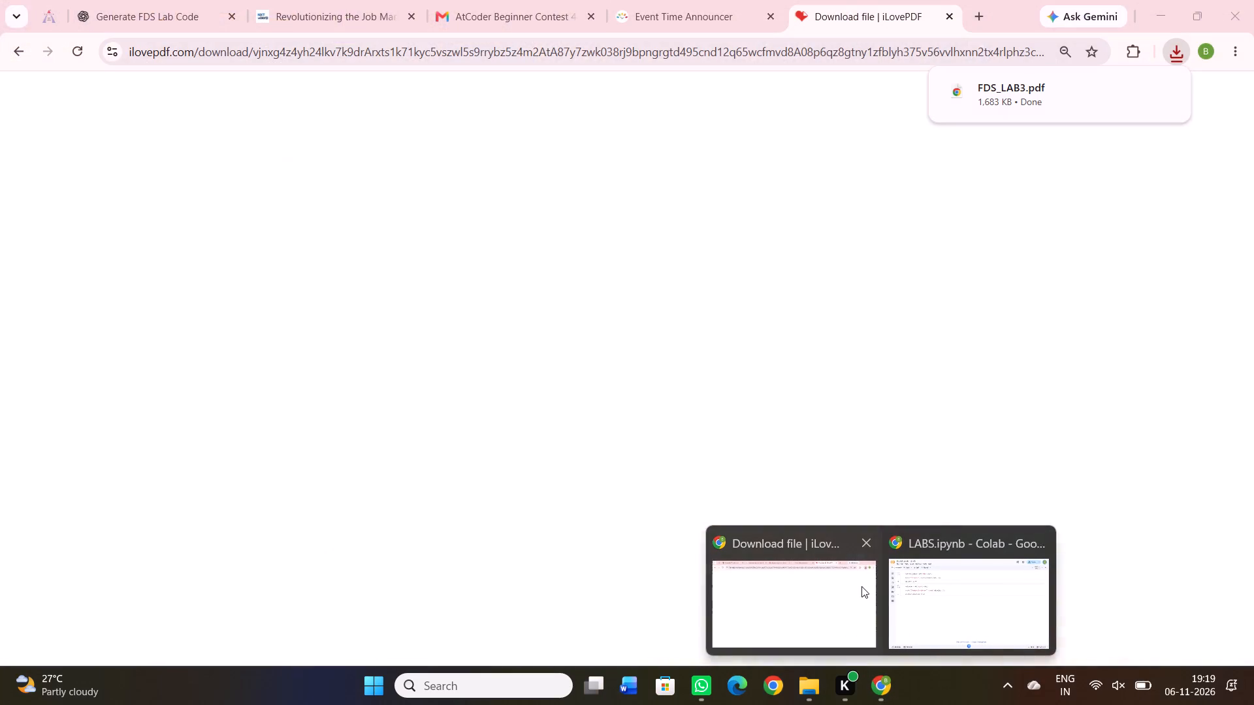
{"action": "left_click", "coordinate": [487, 219]}
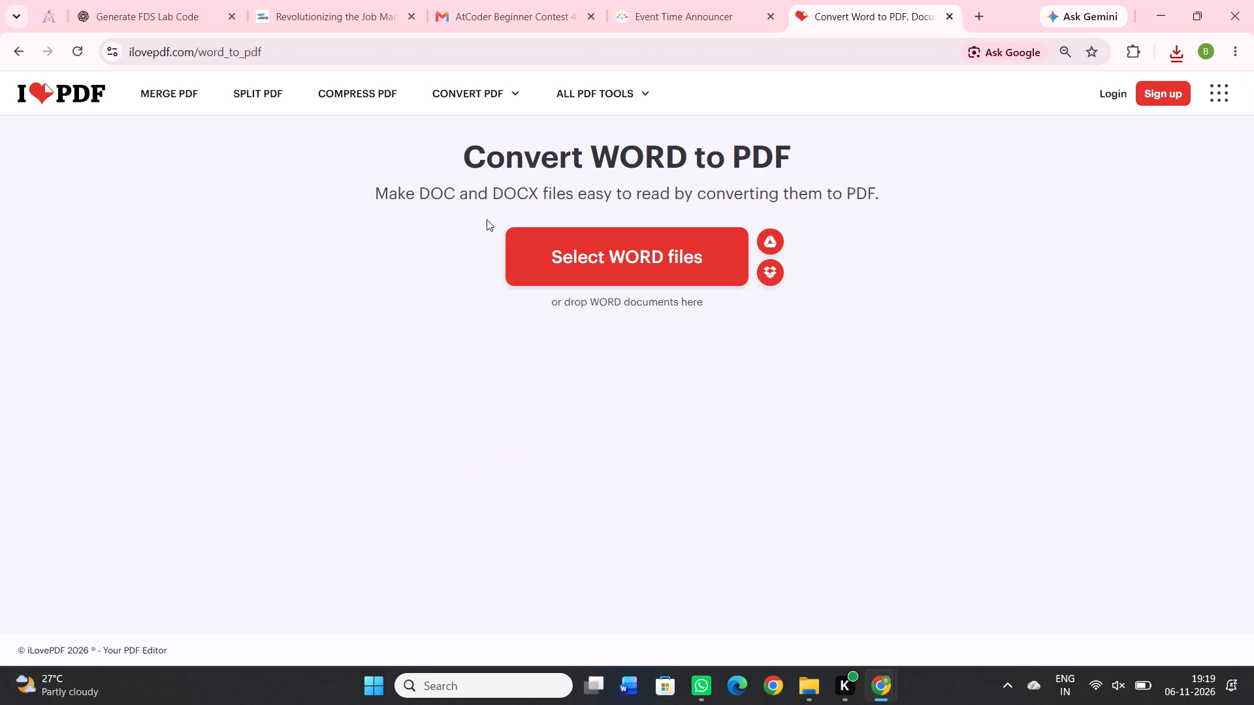
{"action": "left_click", "coordinate": [630, 249]}
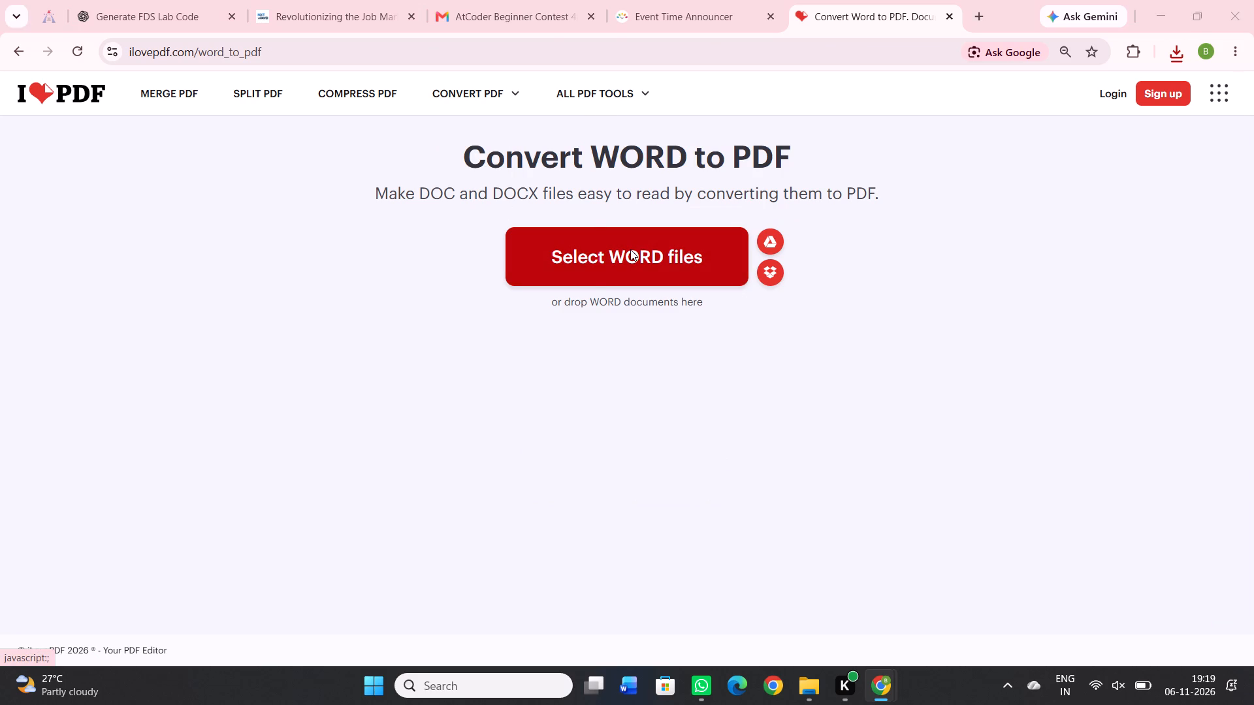
{"action": "left_click_drag", "start_coordinate": [375, 145], "coordinate": [334, 143]}
{"action": "double_click", "coordinate": [334, 143]}
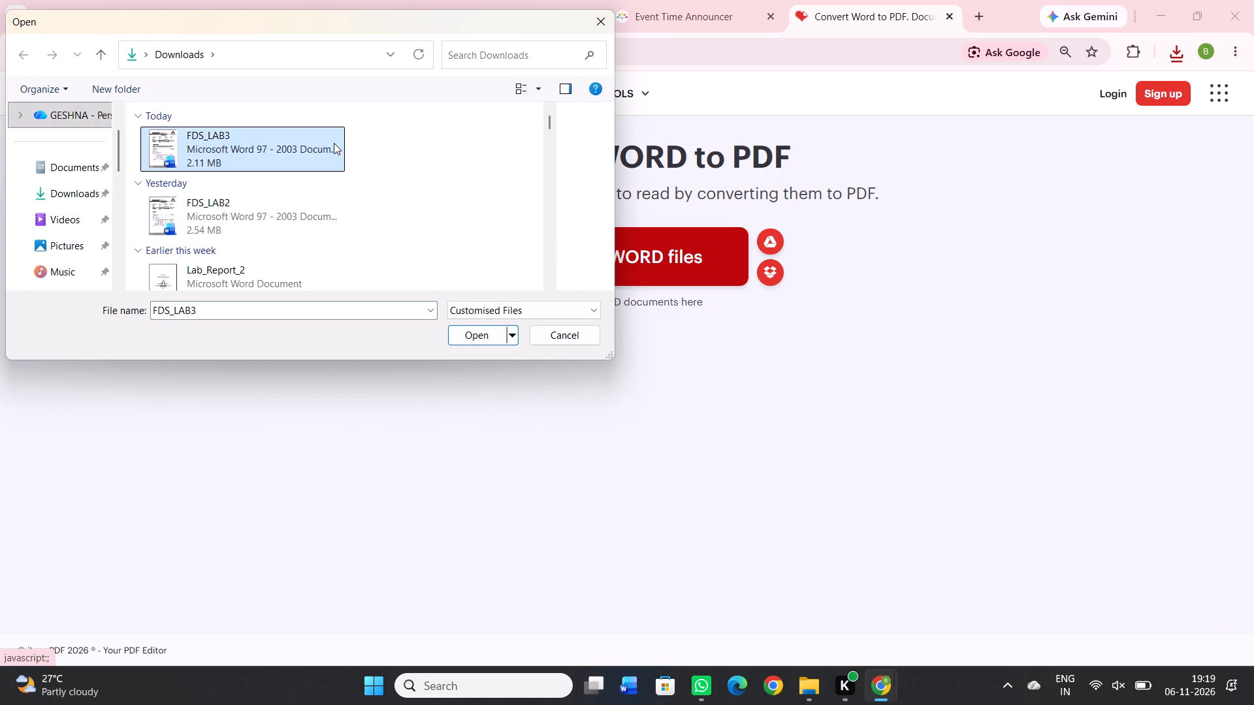
{"action": "left_click", "coordinate": [1012, 618]}
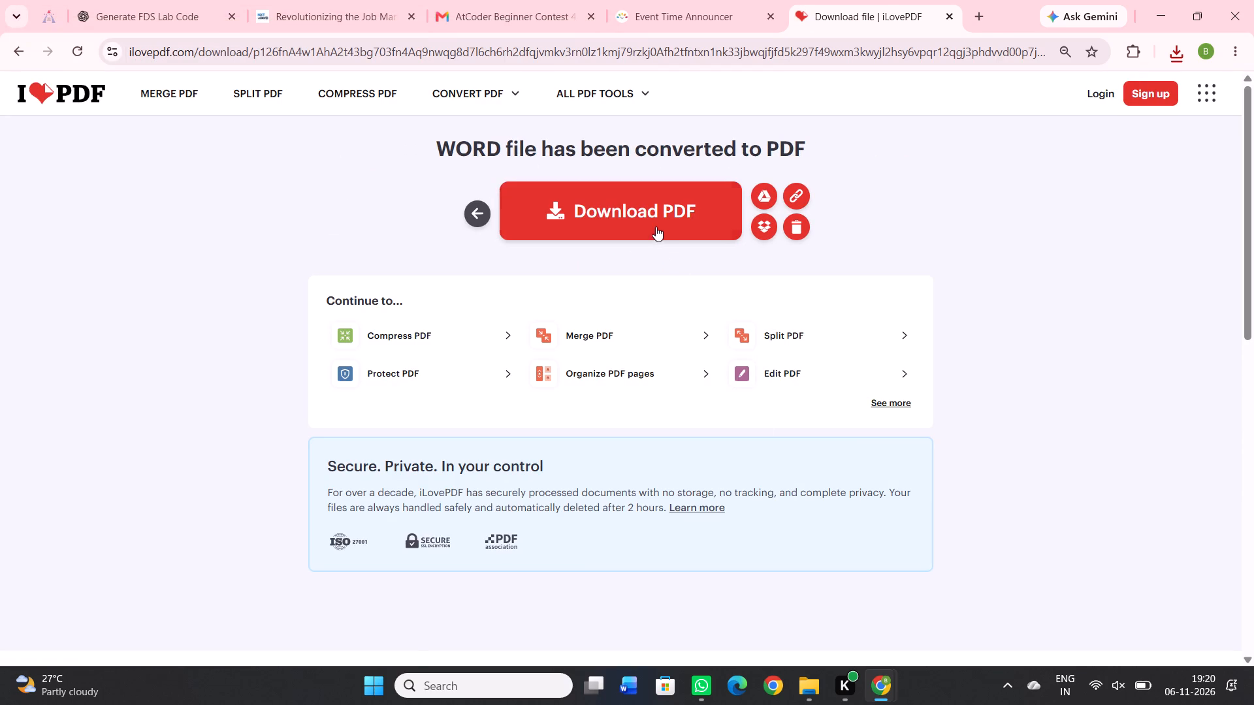
{"action": "left_click", "coordinate": [656, 226]}
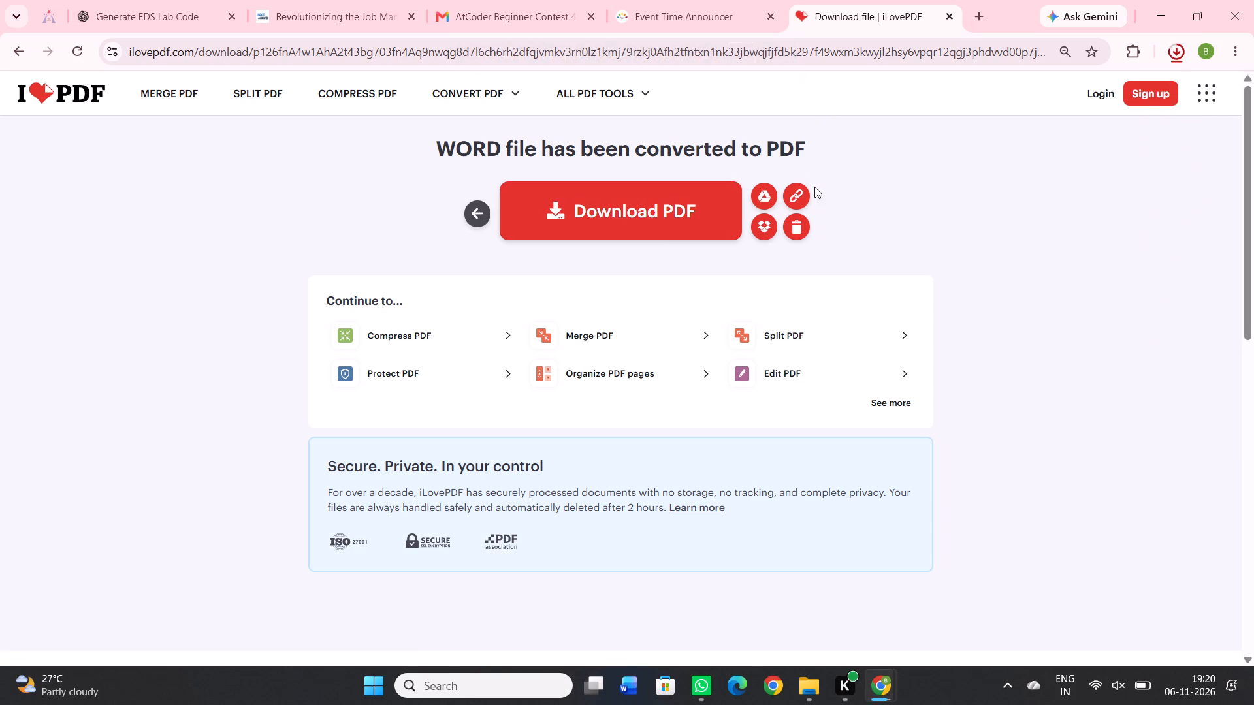
Upload the FDS_LAB3 PDF as the Lab Report 3 submission for Foundations of Data Science in the Aurora assessments portal.
{"action": "left_click", "coordinate": [57, 10]}
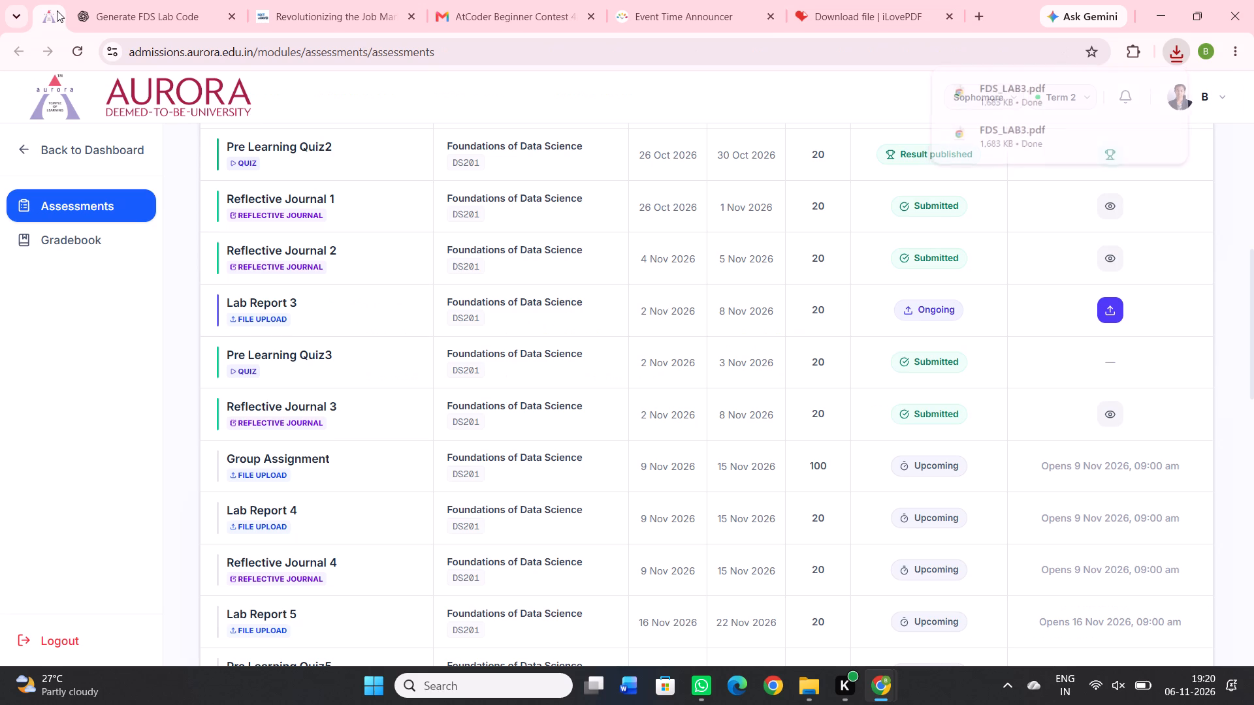
{"action": "scroll", "coordinate": [338, 219], "scroll_direction": "up", "scroll_amount": 2}
{"action": "scroll", "coordinate": [338, 219], "scroll_direction": "down", "scroll_amount": 2}
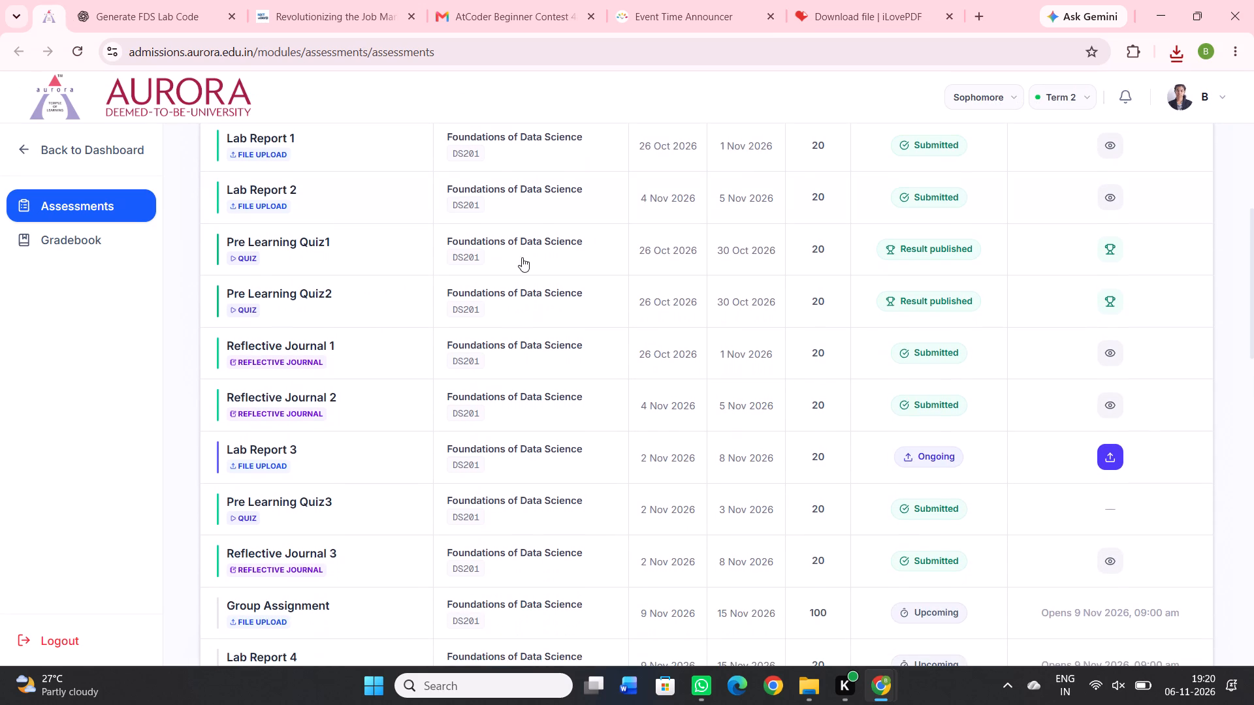
{"action": "left_click", "coordinate": [1114, 460]}
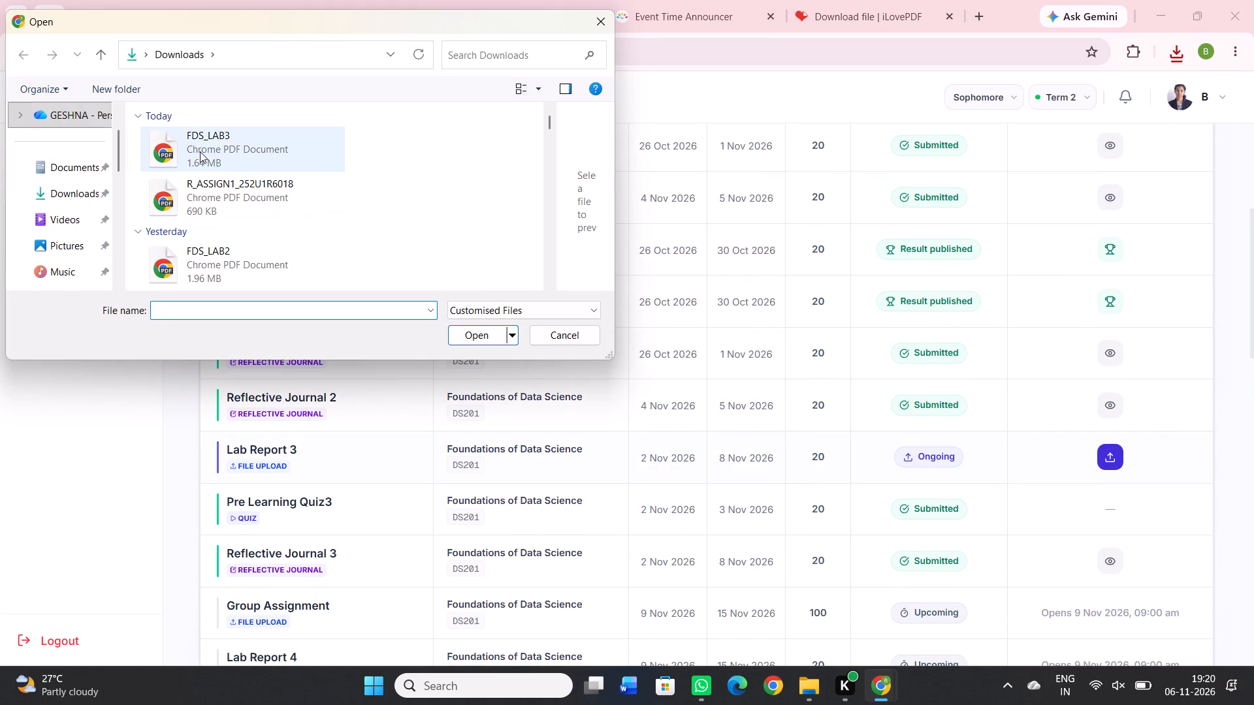
{"action": "double_click", "coordinate": [200, 151]}
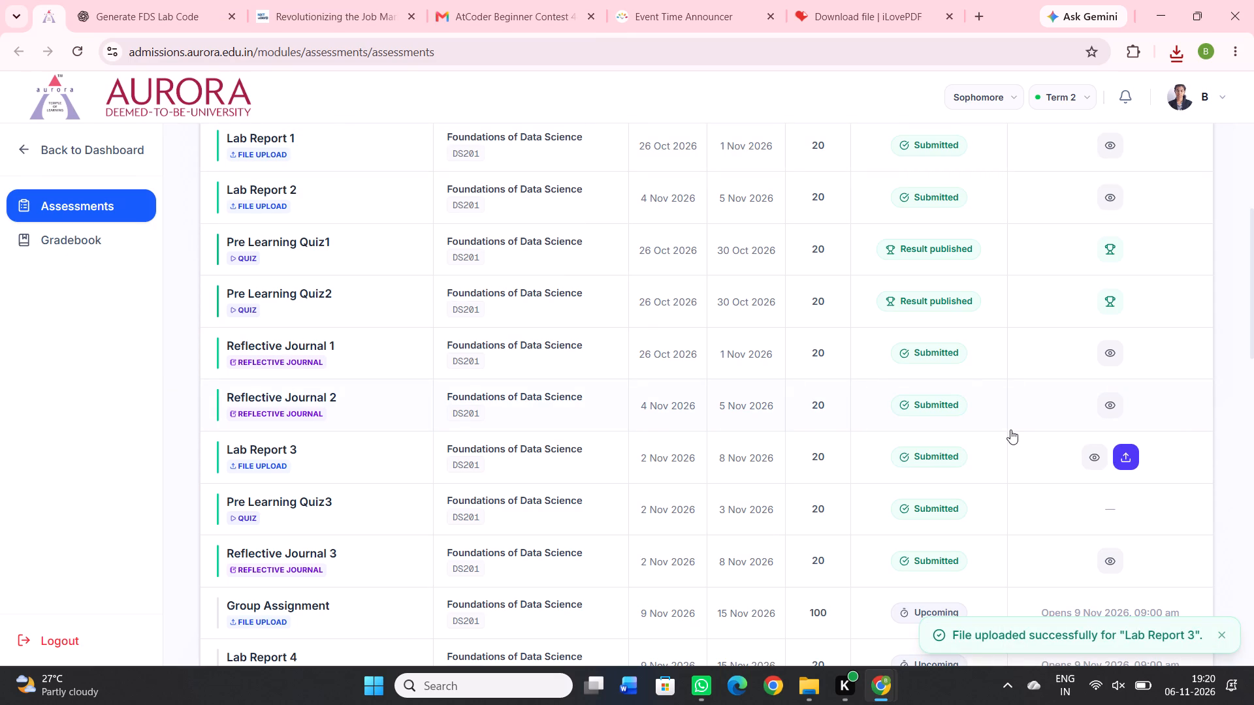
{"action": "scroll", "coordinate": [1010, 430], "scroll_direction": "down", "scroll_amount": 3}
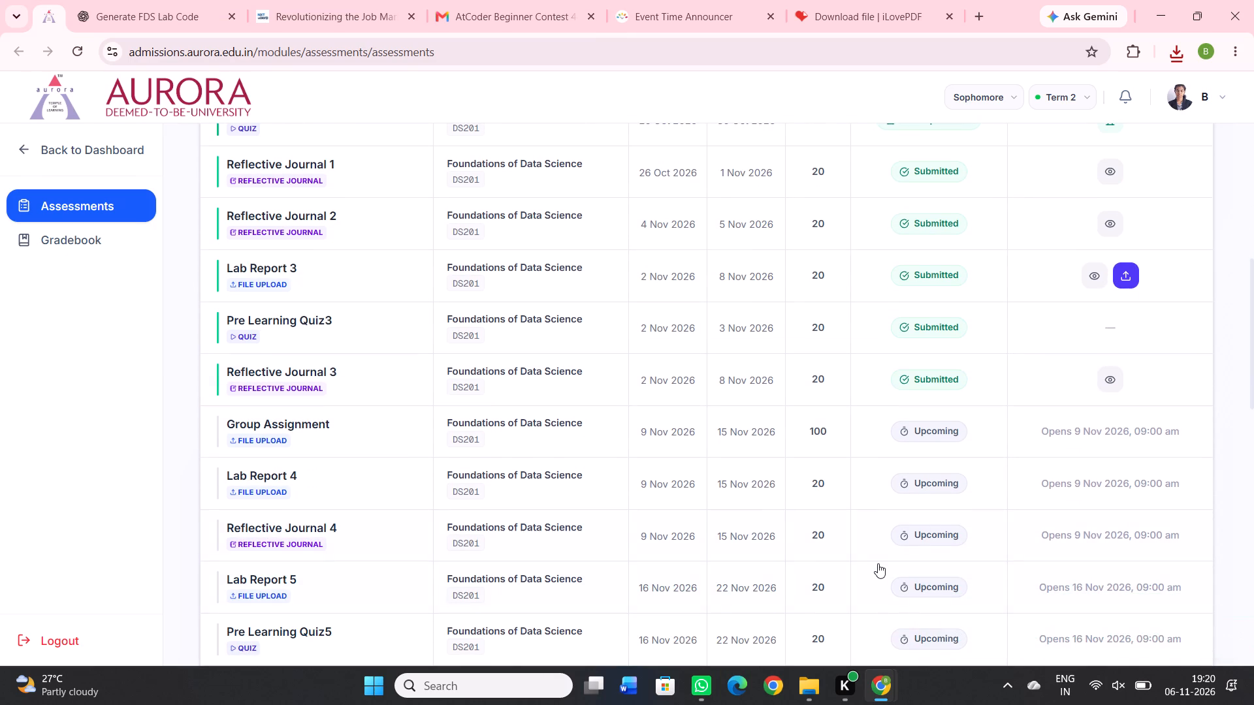